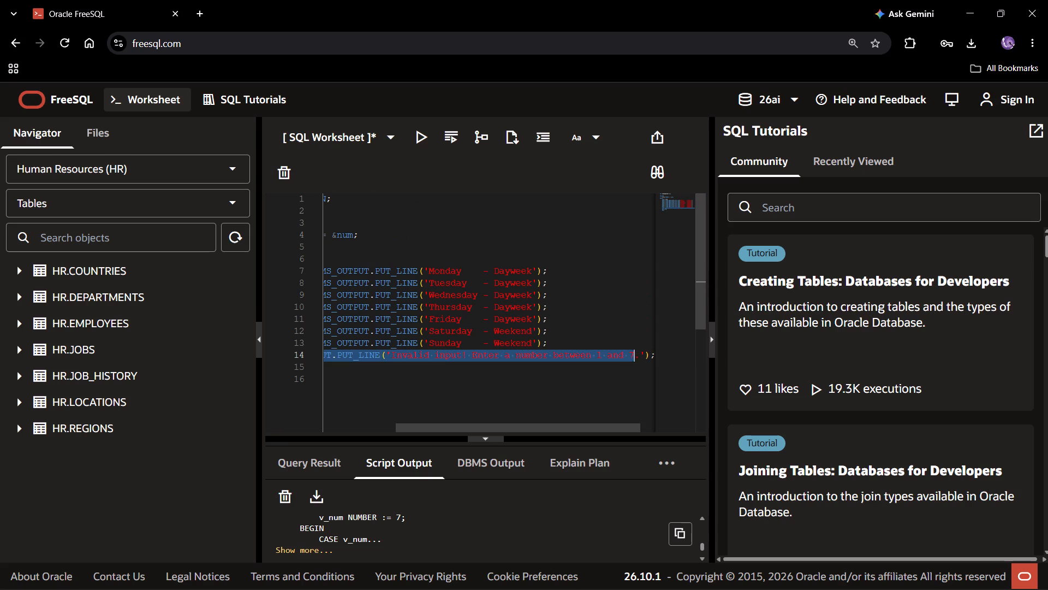
drag(636, 355, 647, 354)
drag(647, 354, 647, 355)
click(627, 373)
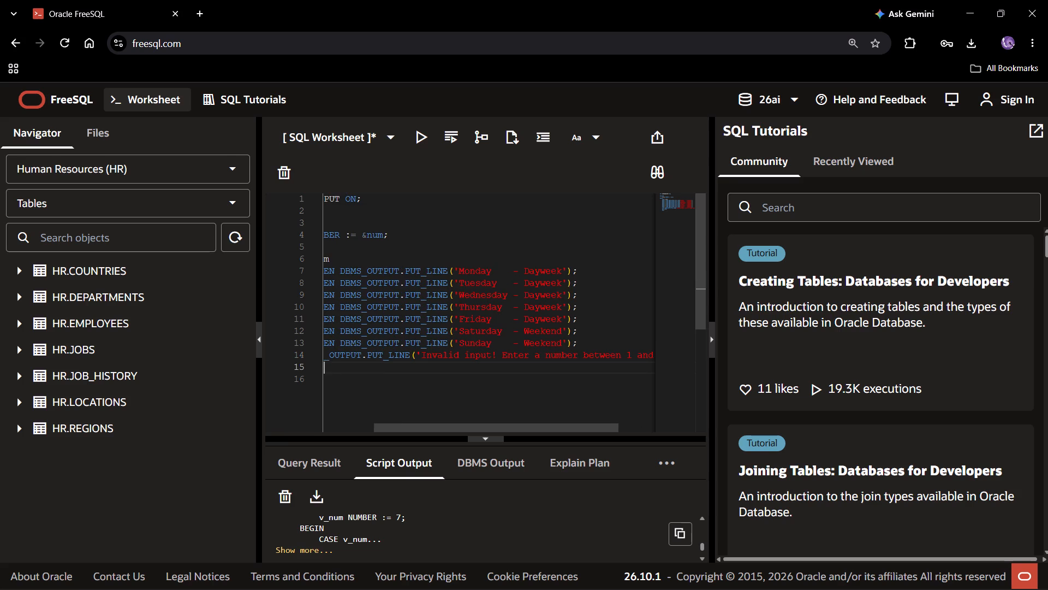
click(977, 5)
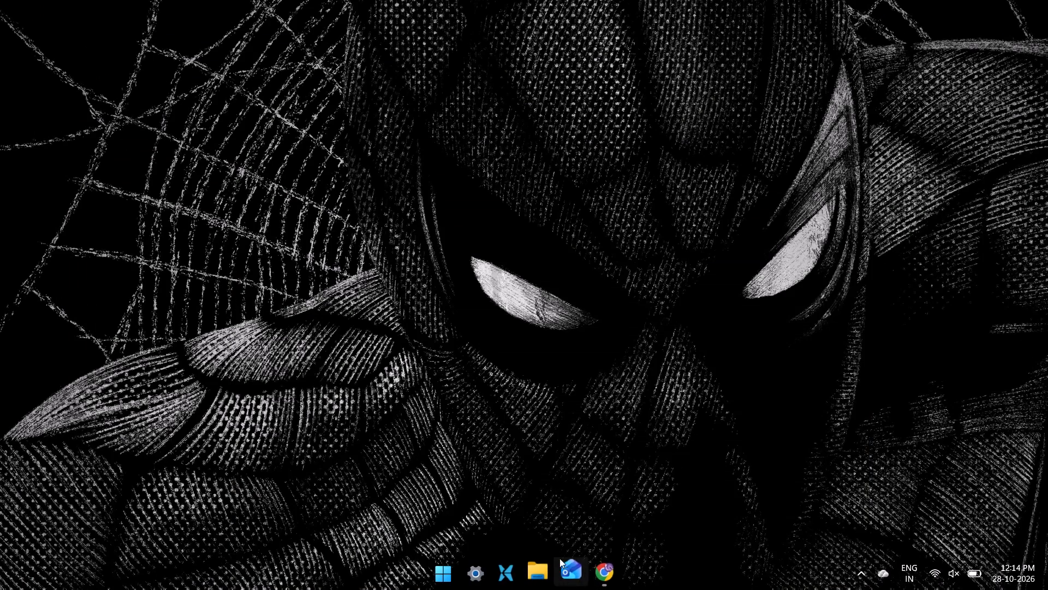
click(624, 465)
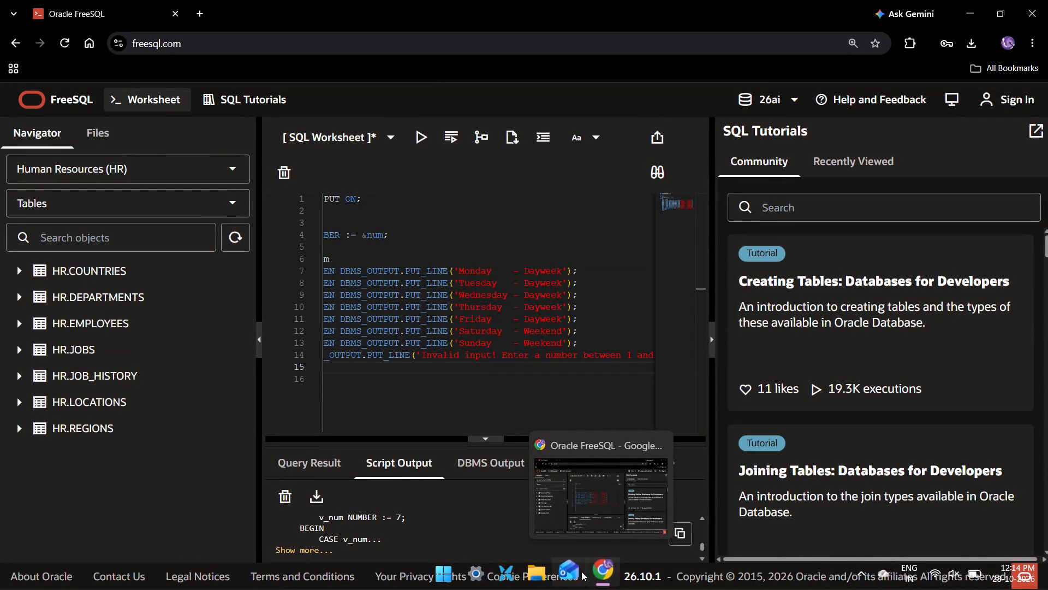
Open Windows Start.
click(452, 569)
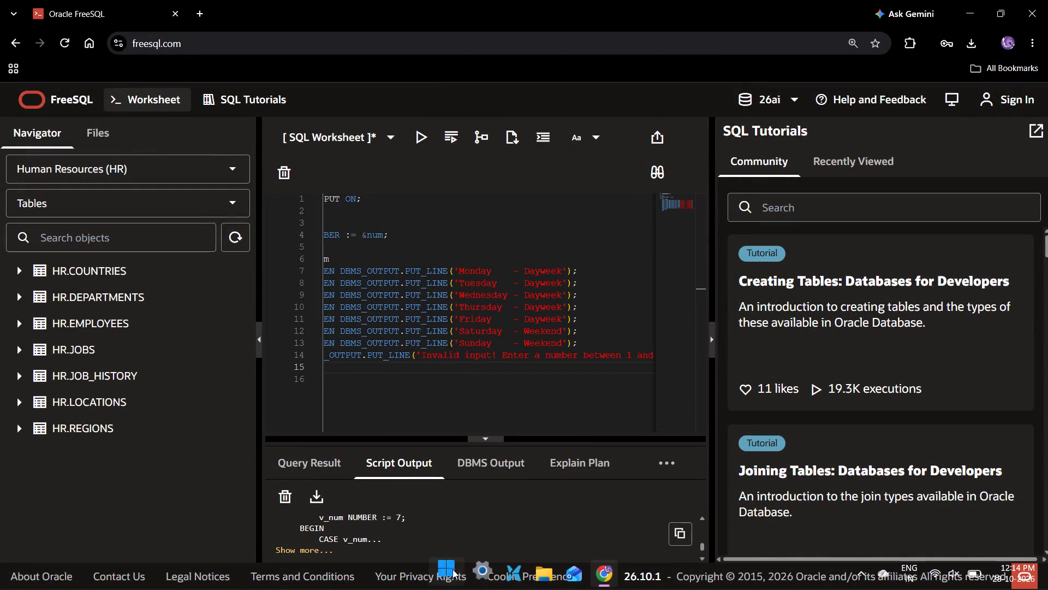
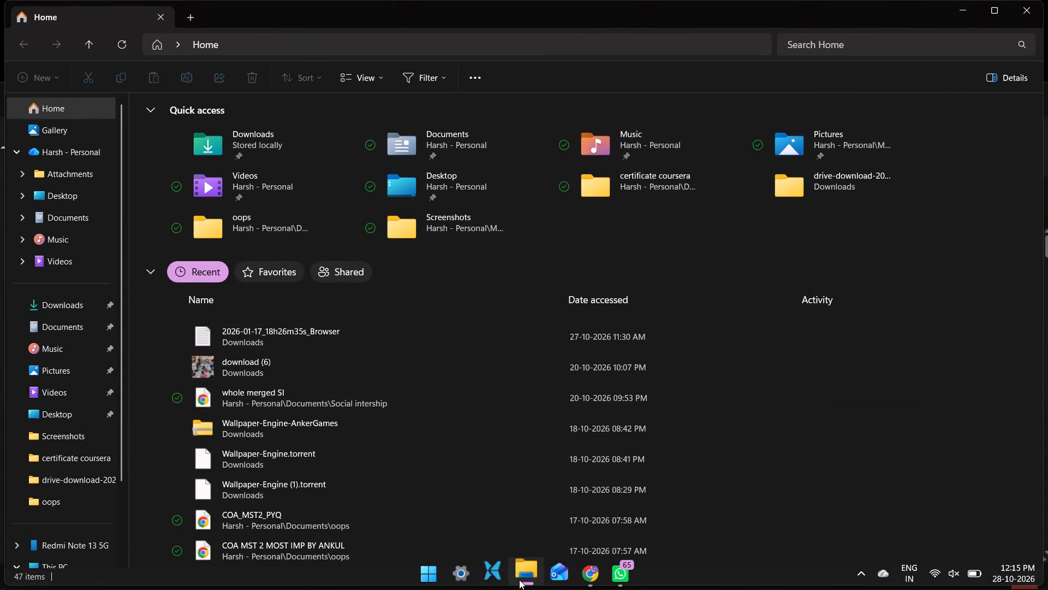
Search the Home location in File Explorer for "dbms".
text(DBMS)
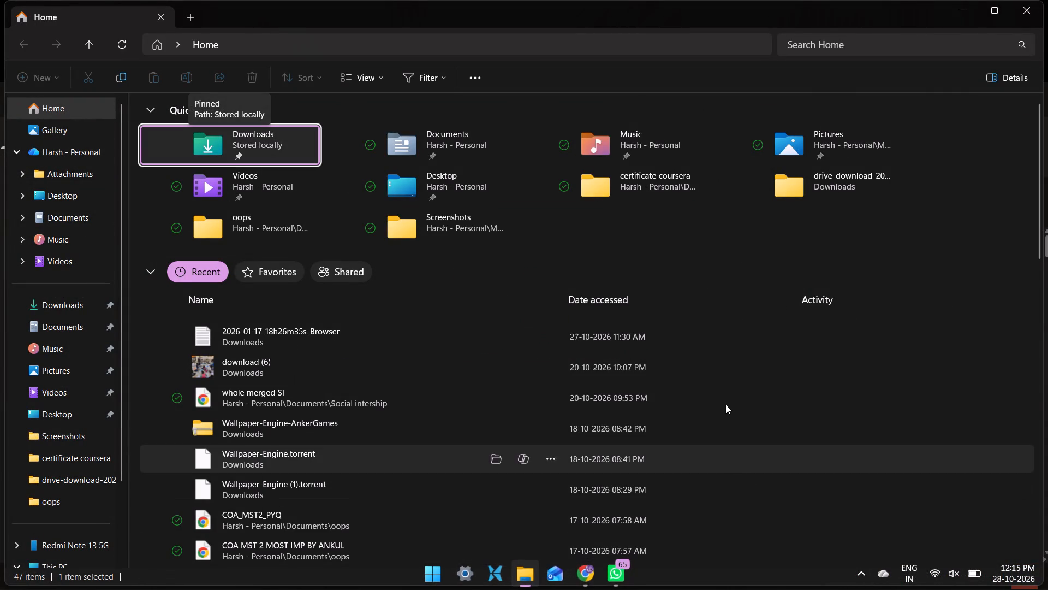
click(846, 48)
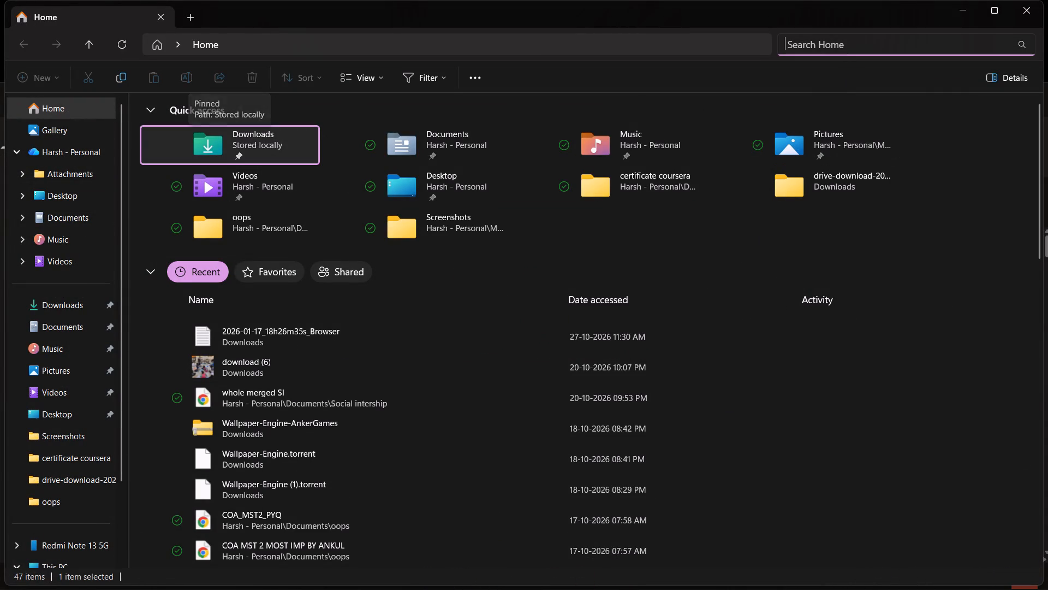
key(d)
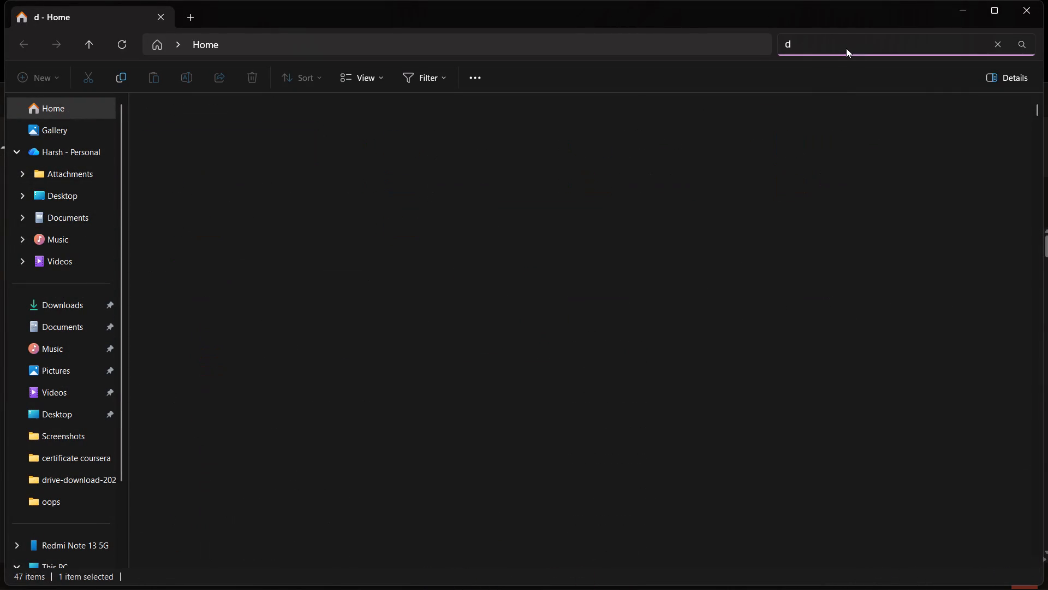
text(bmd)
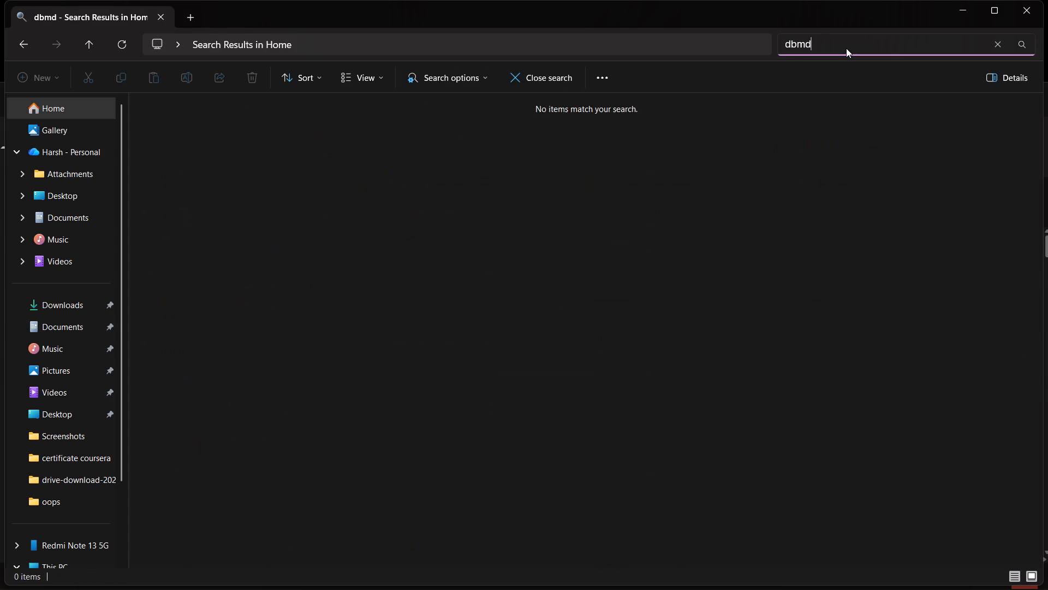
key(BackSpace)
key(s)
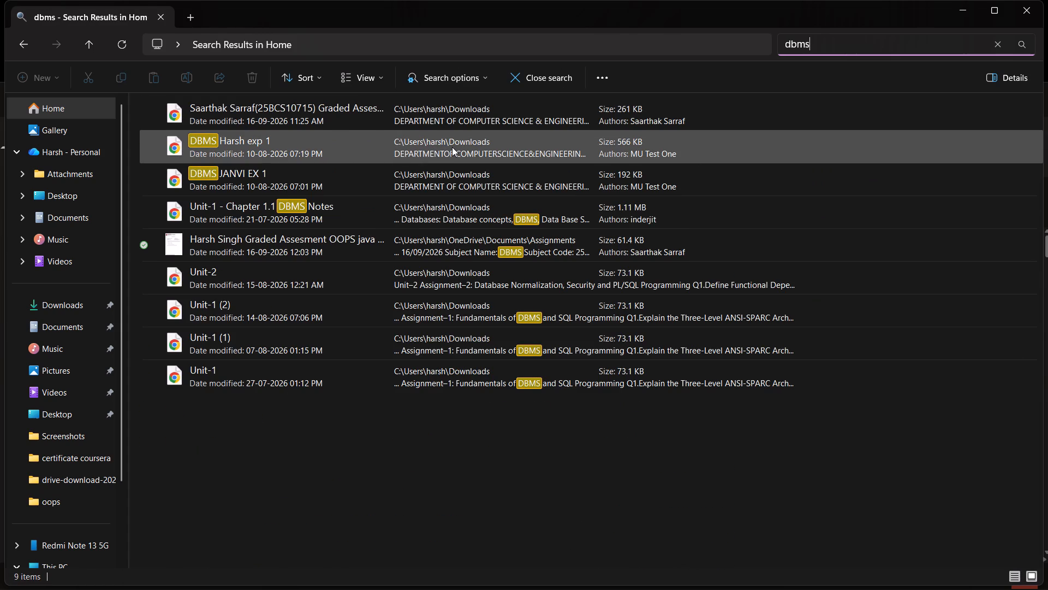
Open the DBMS Harsh exp 1 PDF in Chrome, look through its header, code and output pages, and close it.
double_click(284, 141)
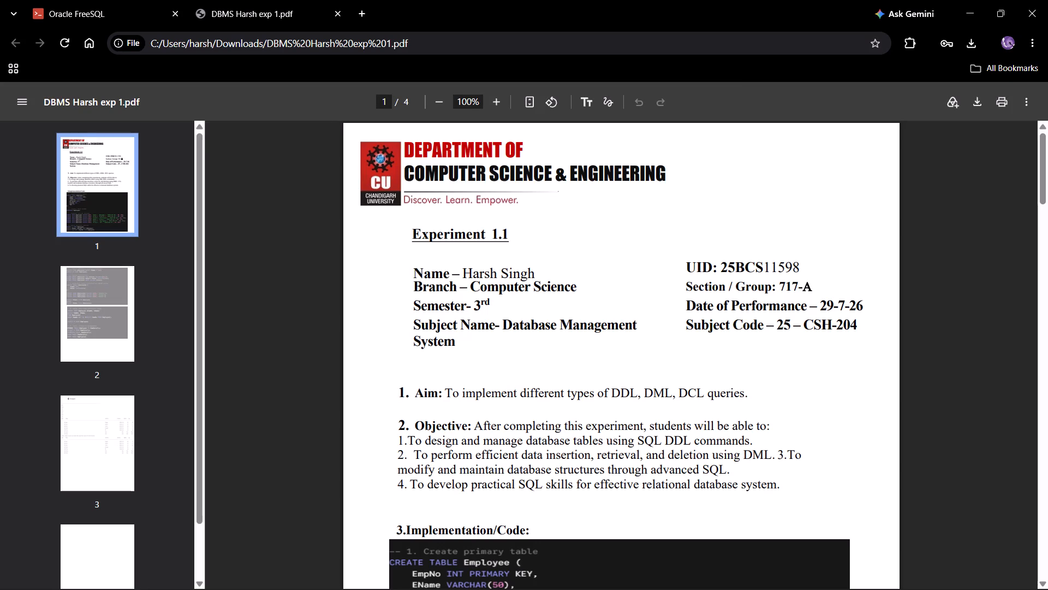
scroll(591, 267, down, 2)
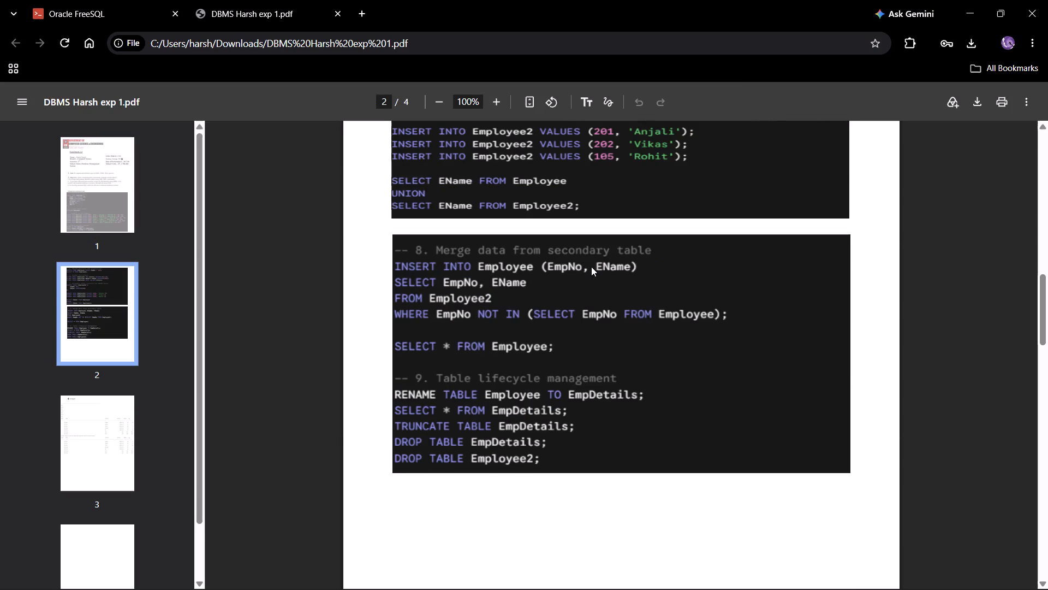
scroll(591, 267, down, 8)
scroll(591, 267, up, 13)
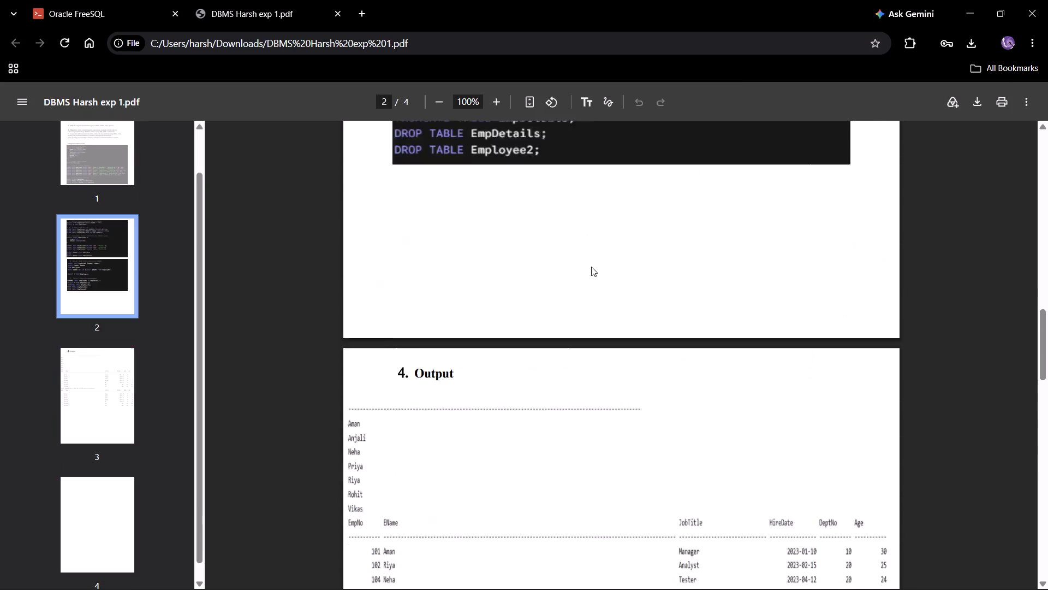
scroll(591, 267, up, 12)
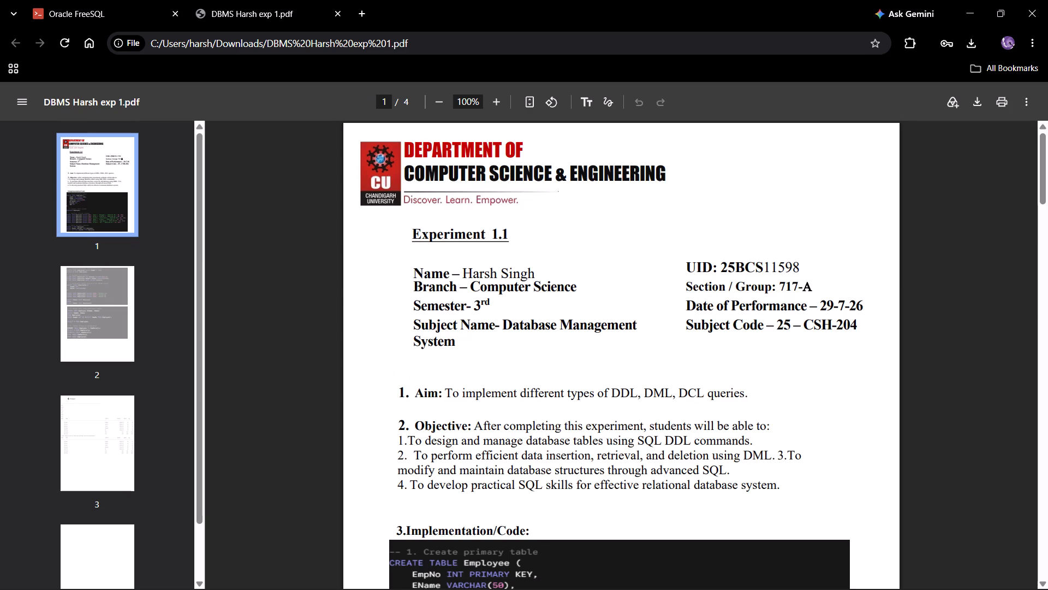
scroll(486, 270, down, 11)
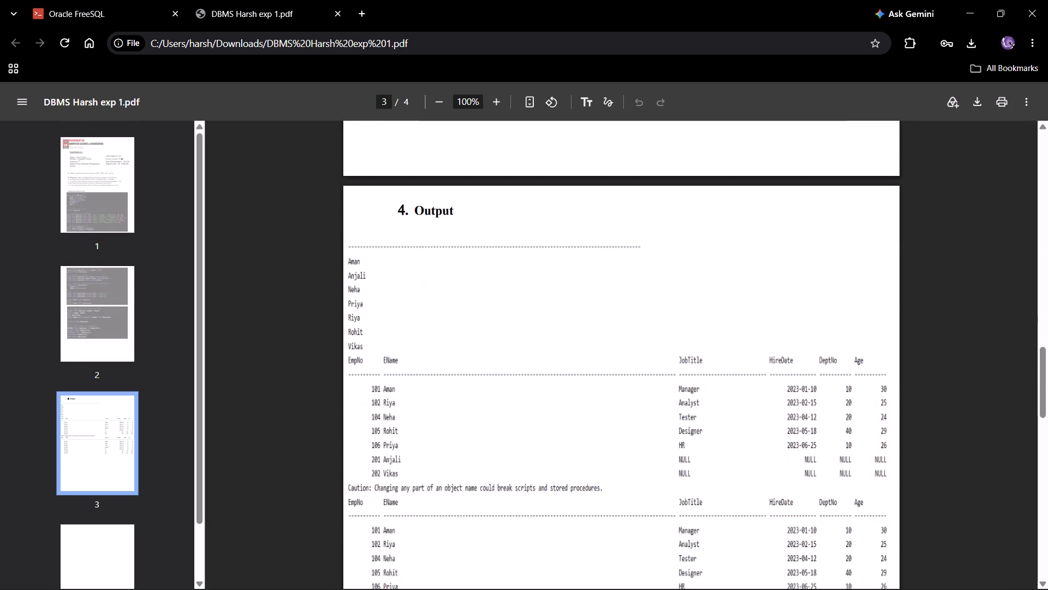
scroll(486, 270, up, 13)
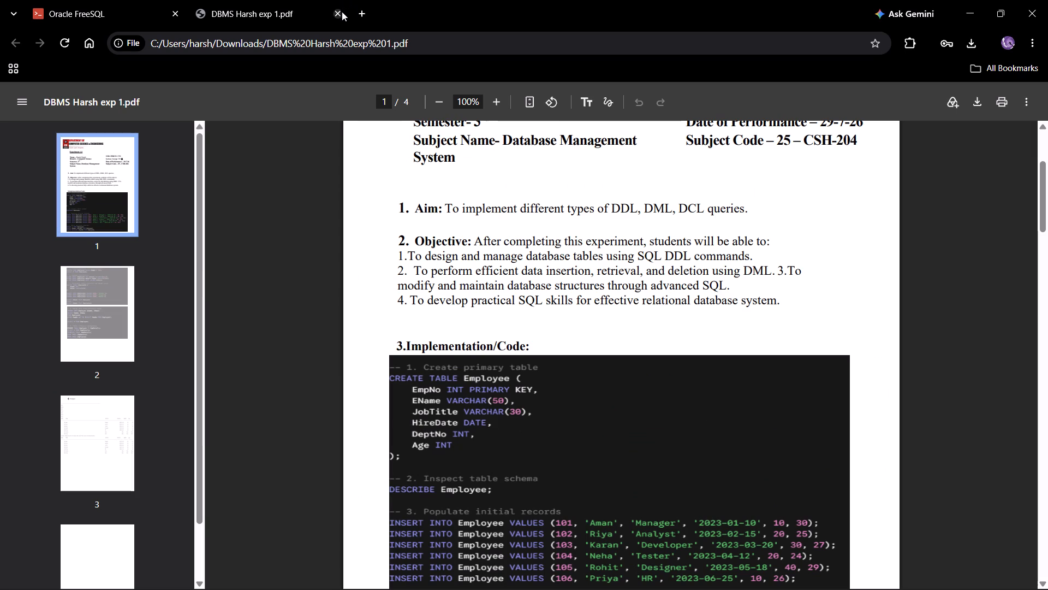
click(337, 13)
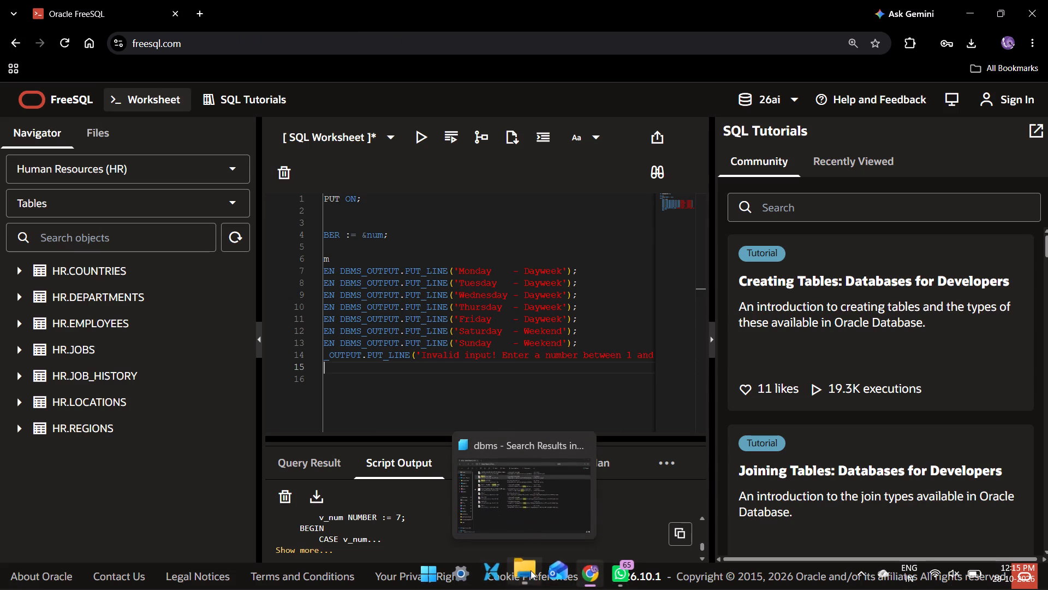
Return to the File Explorer search results and open DBMS Harsh exp 1 with PDNob PDF Editor.
click(531, 519)
right_click(368, 147)
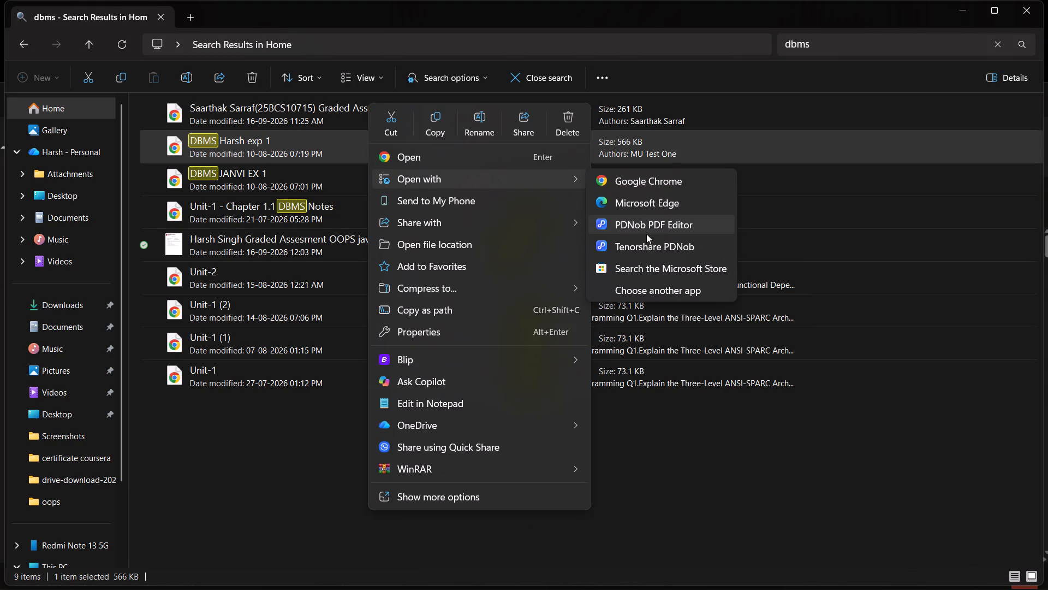
click(646, 234)
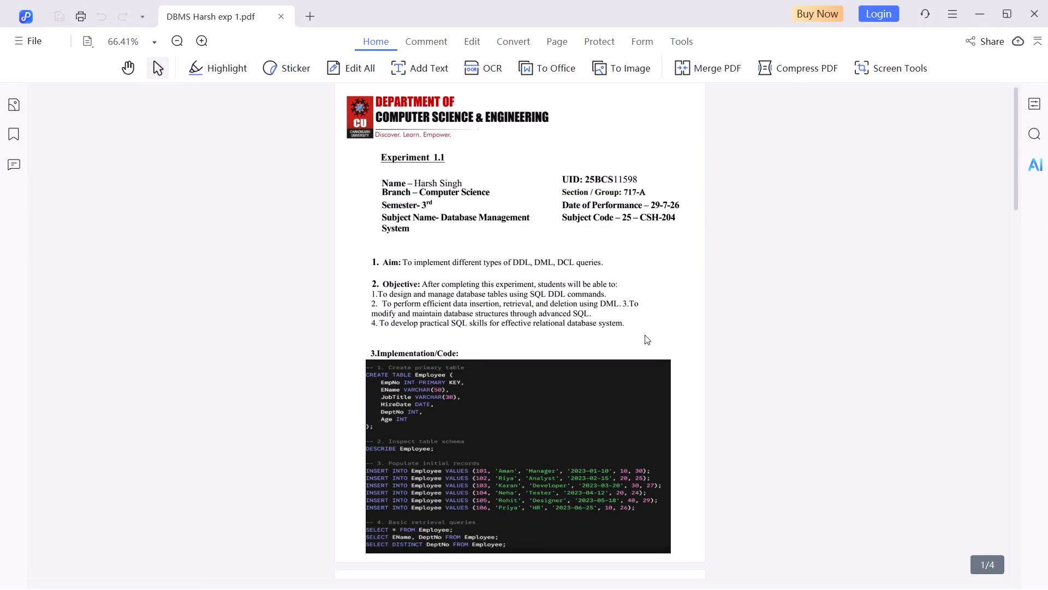
click(646, 361)
scroll(646, 361, down, 1)
Using Edit Text, make the student's name on the Name line bold.
click(468, 186)
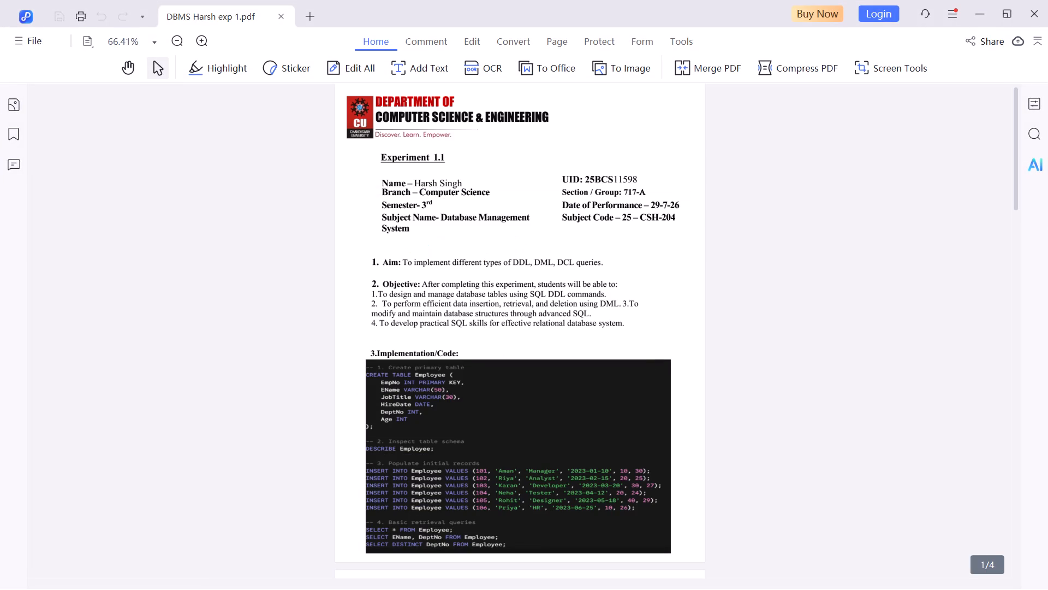
click(468, 186)
drag(454, 176, 377, 74)
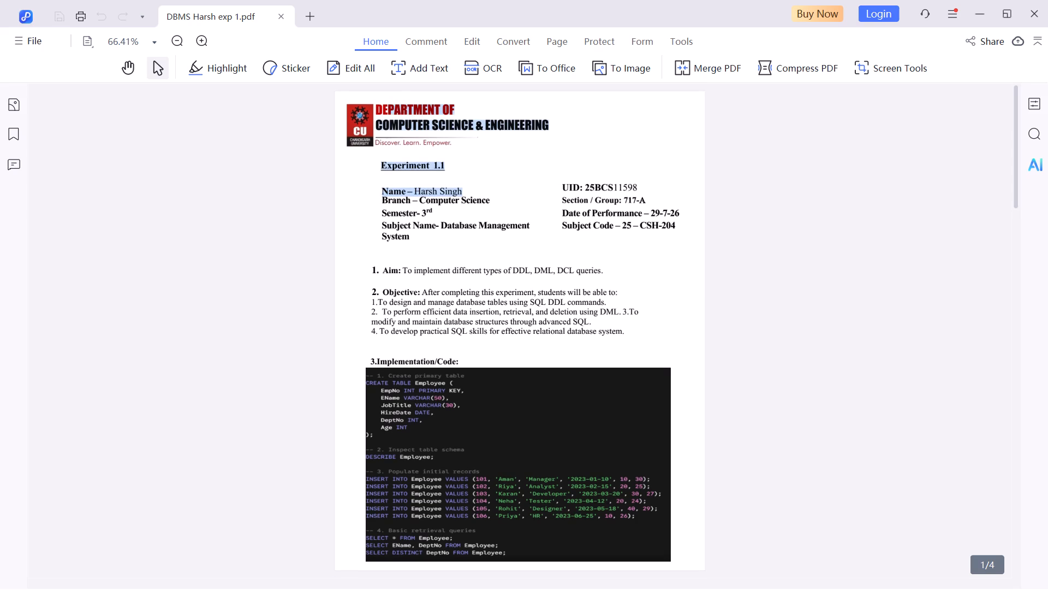
drag(377, 74, 358, 73)
click(358, 73)
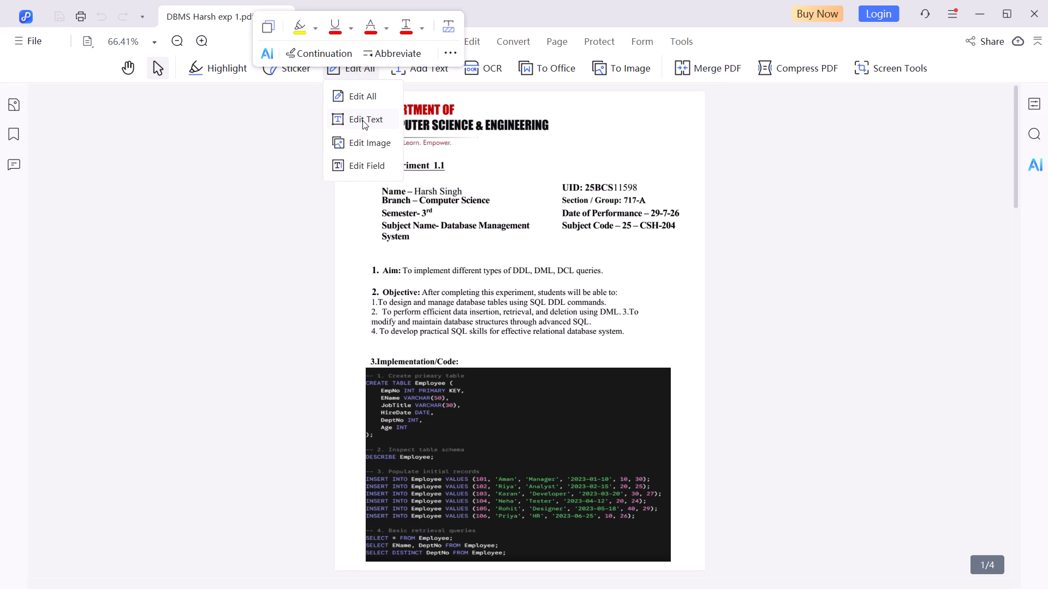
click(362, 120)
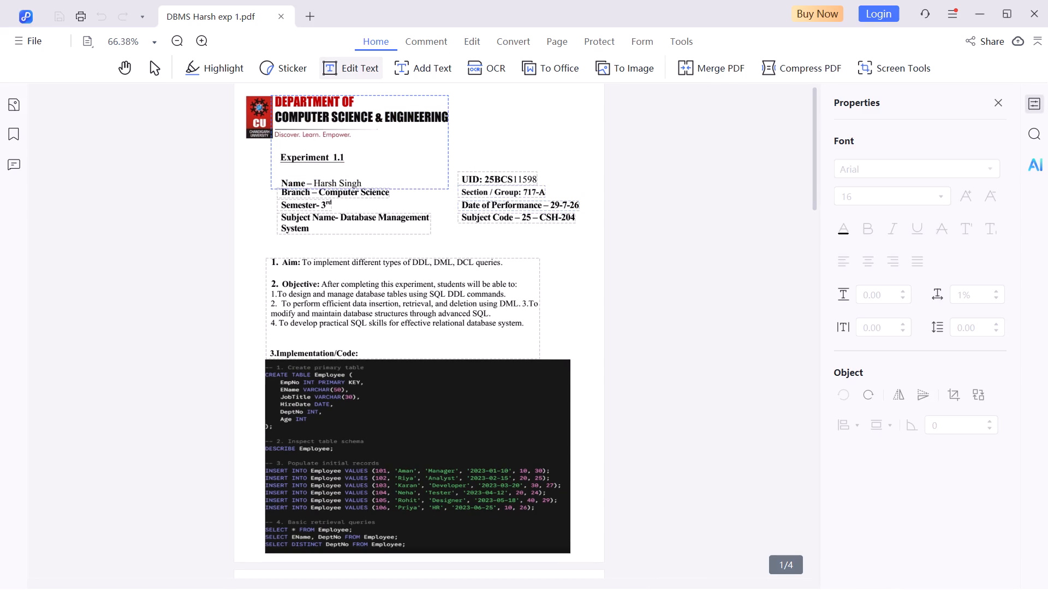
click(362, 181)
click(362, 181)
drag(362, 181, 318, 179)
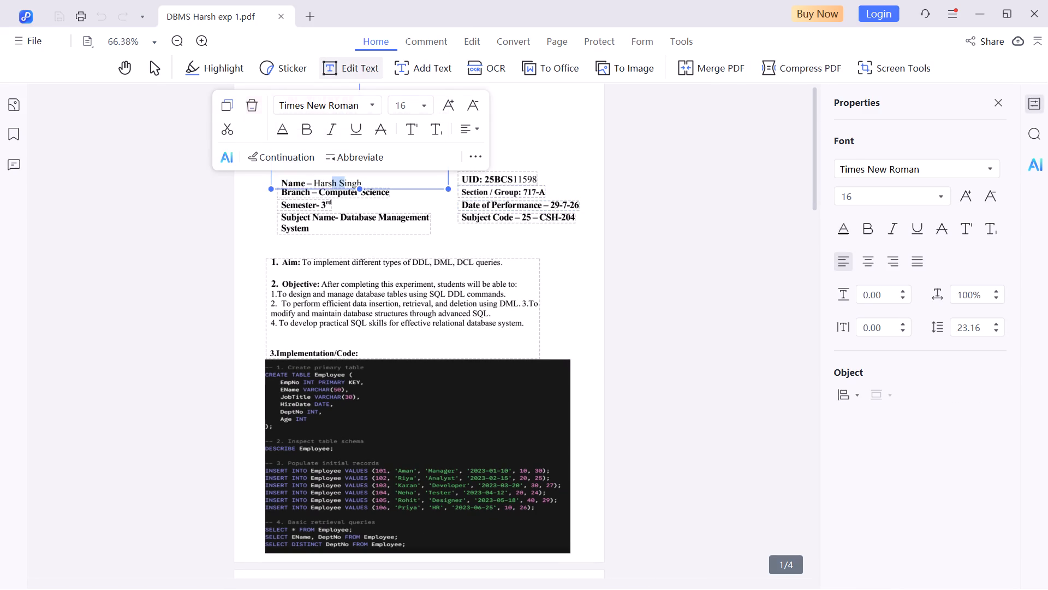
drag(318, 179, 310, 179)
click(310, 179)
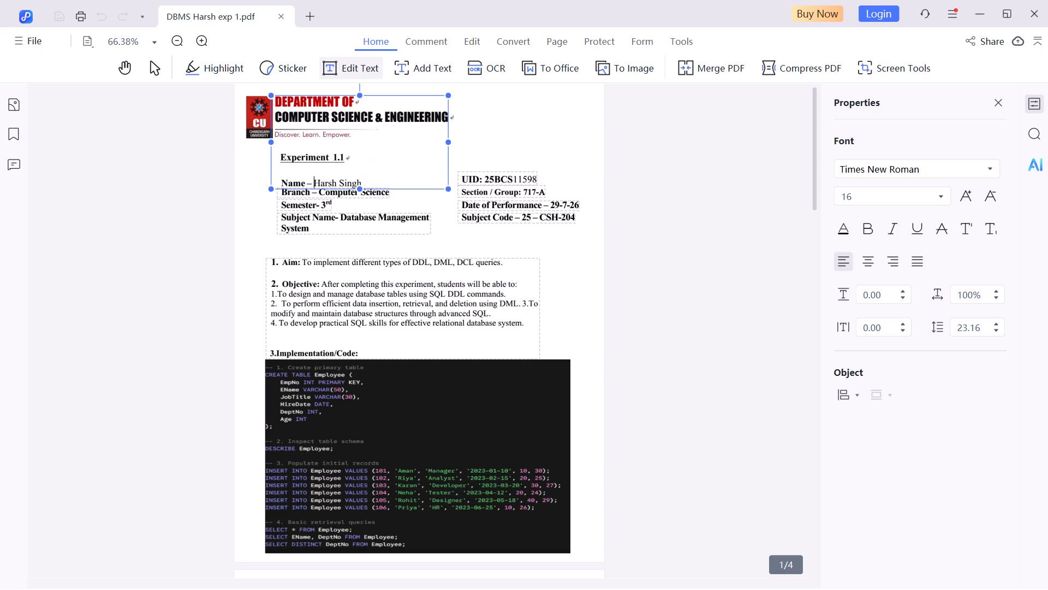
drag(315, 178, 371, 179)
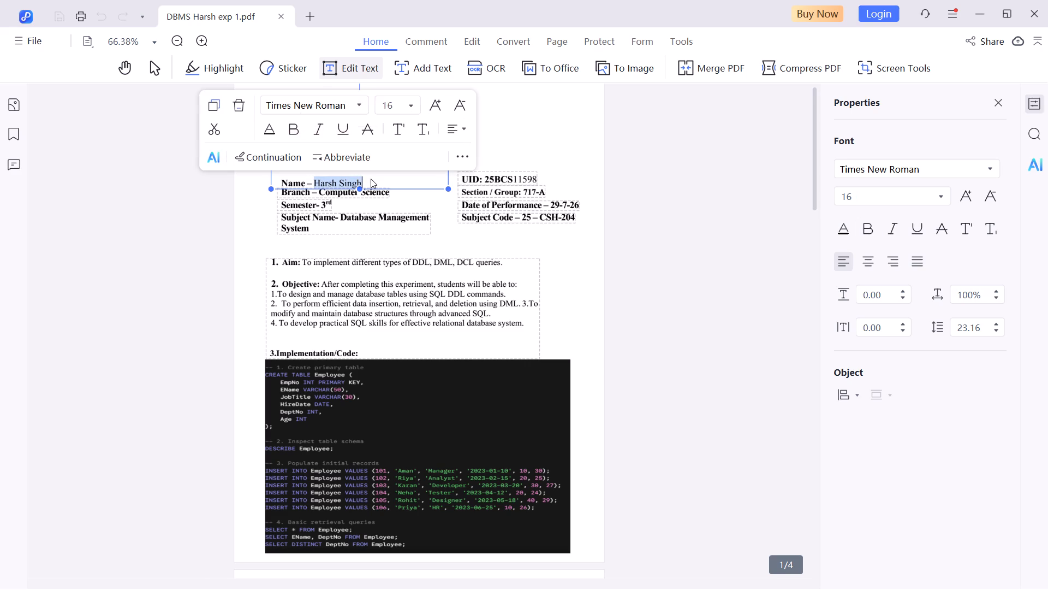
click(290, 127)
click(638, 229)
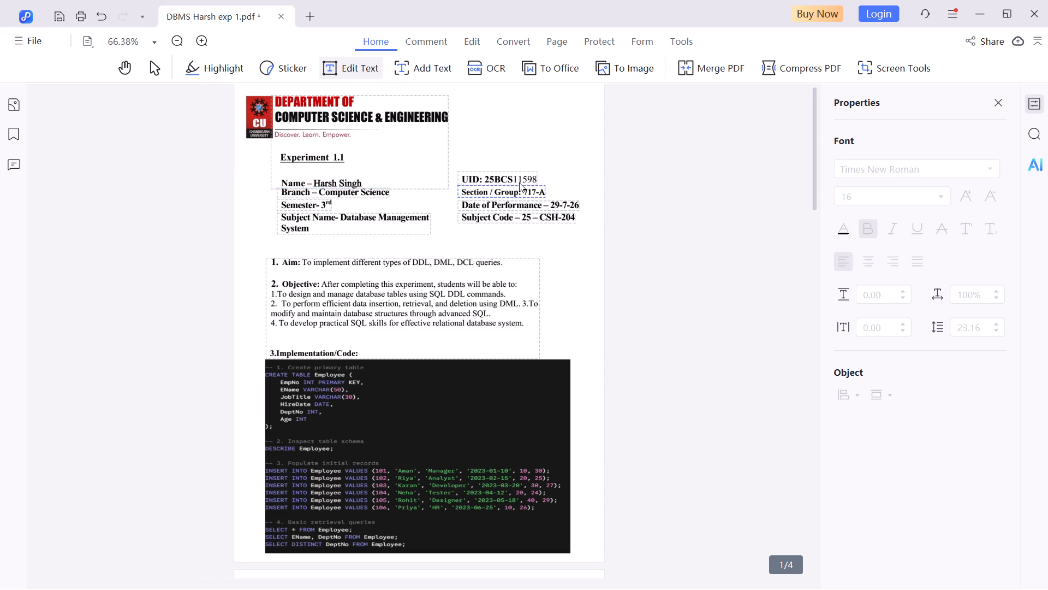
Make the non-bold trailing digits of the UID bold.
drag(511, 178, 535, 177)
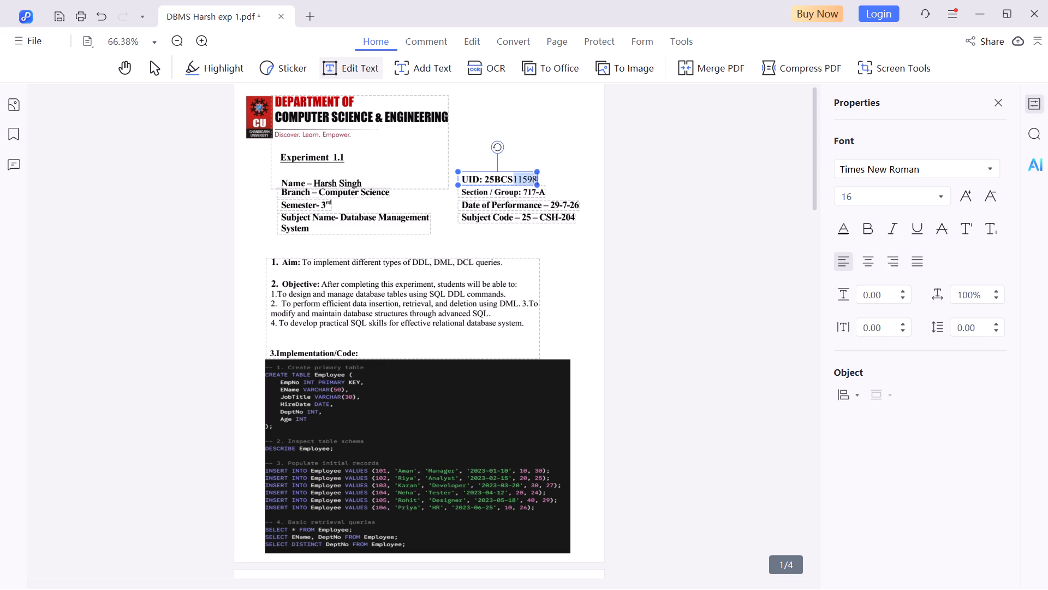
click(488, 122)
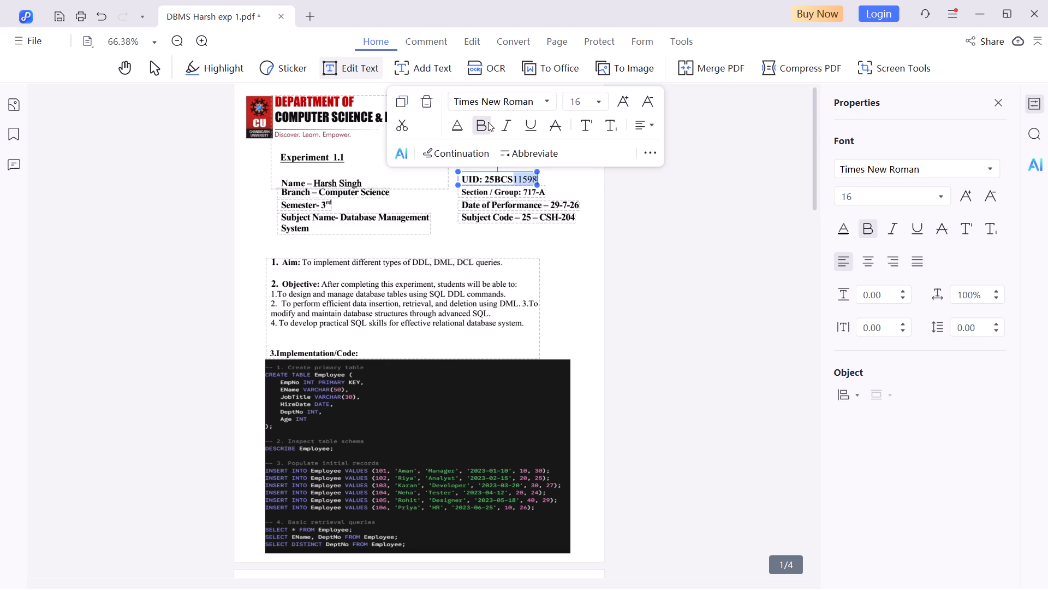
click(622, 210)
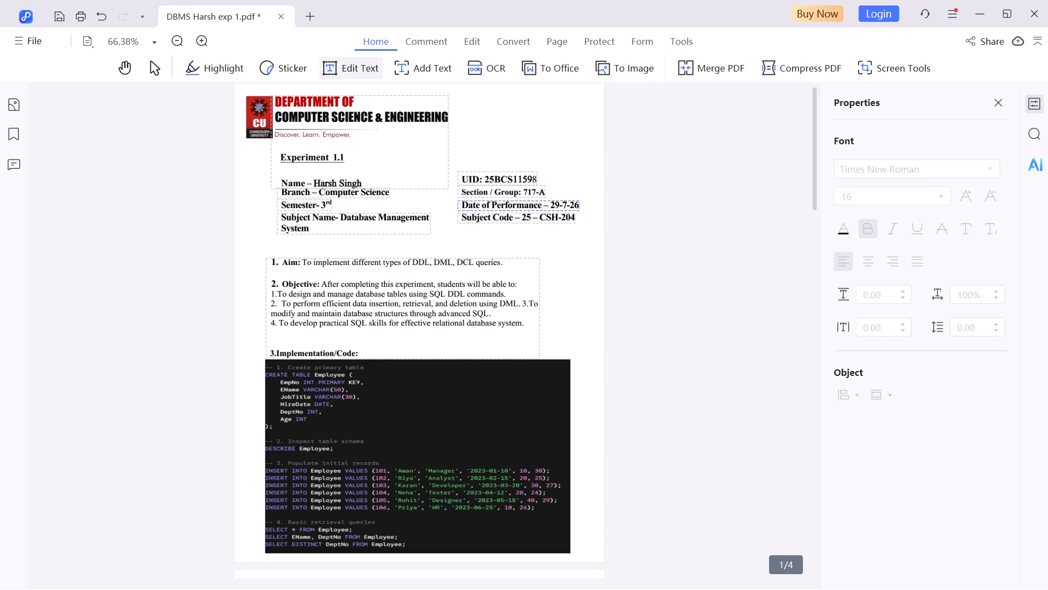
Change the month in the Date of Performance to 10.
click(562, 204)
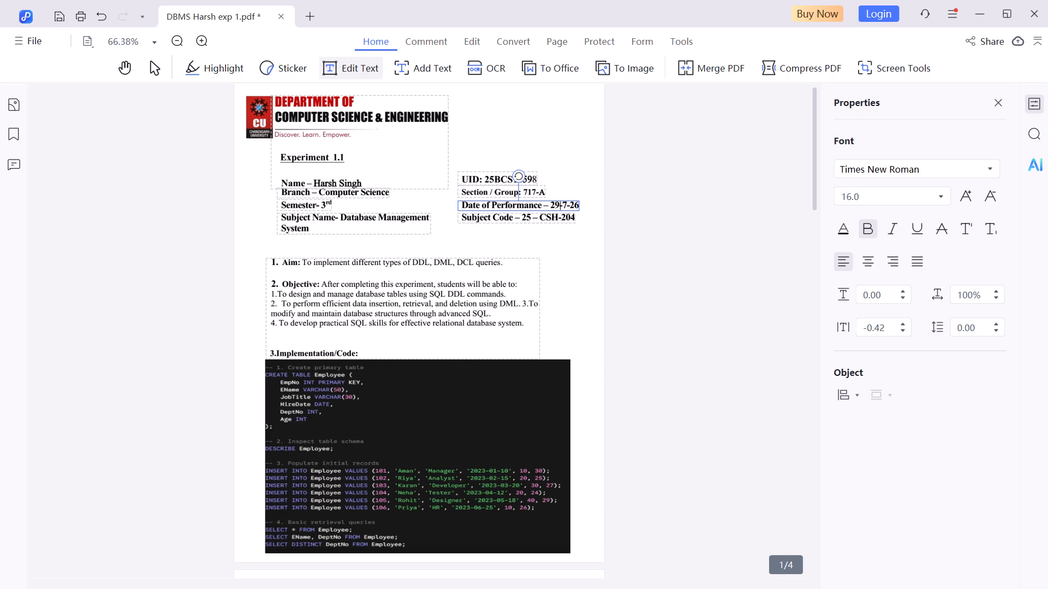
click(568, 205)
key(BackSpace)
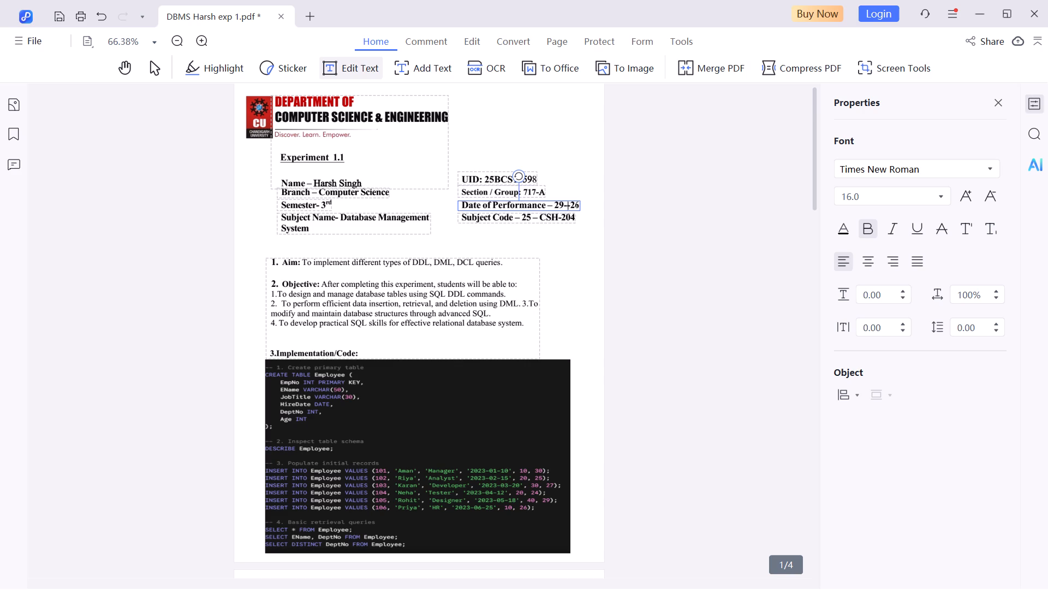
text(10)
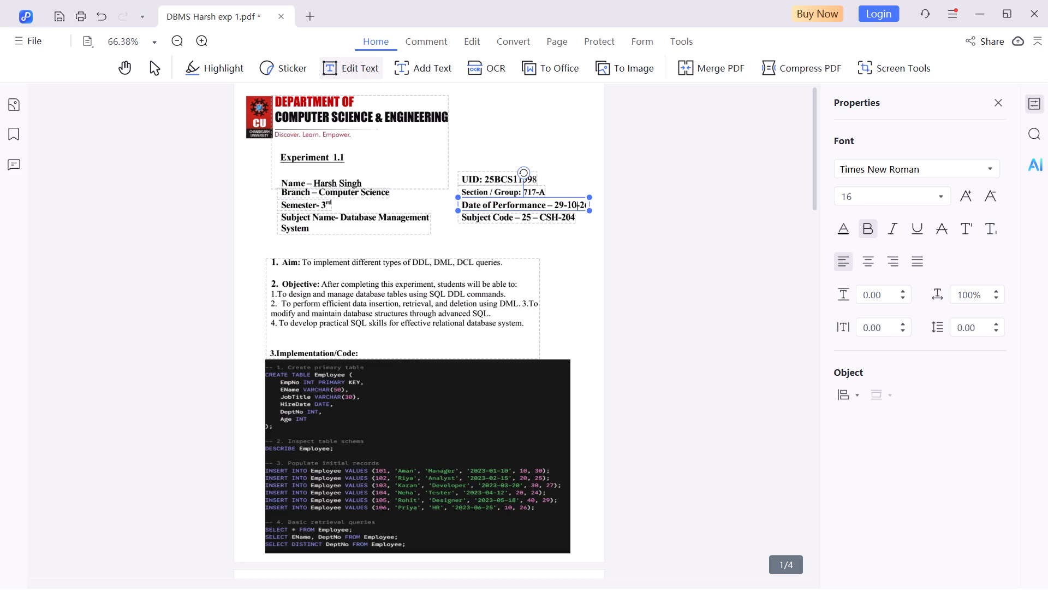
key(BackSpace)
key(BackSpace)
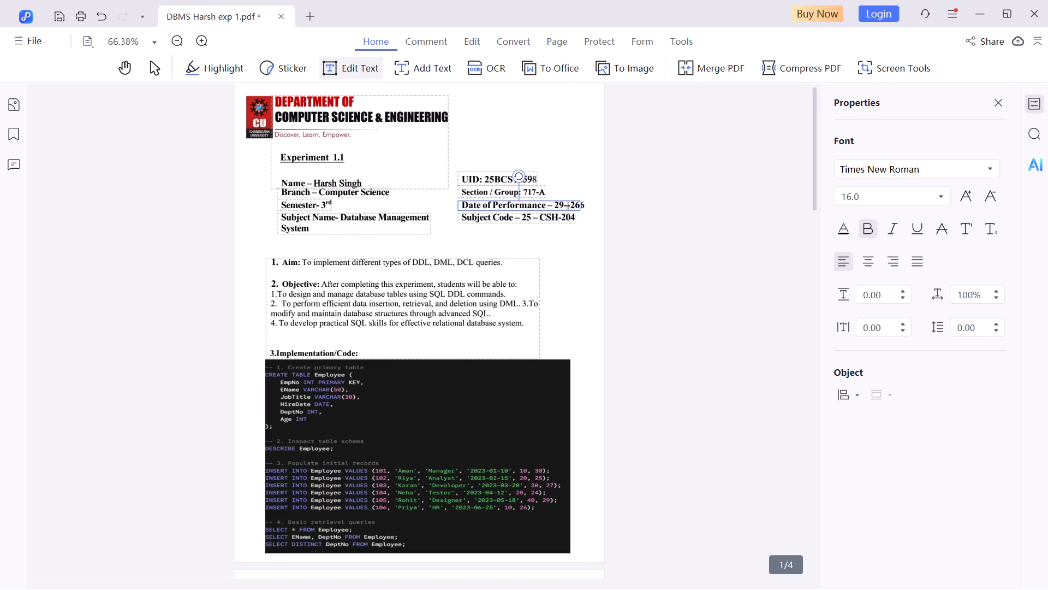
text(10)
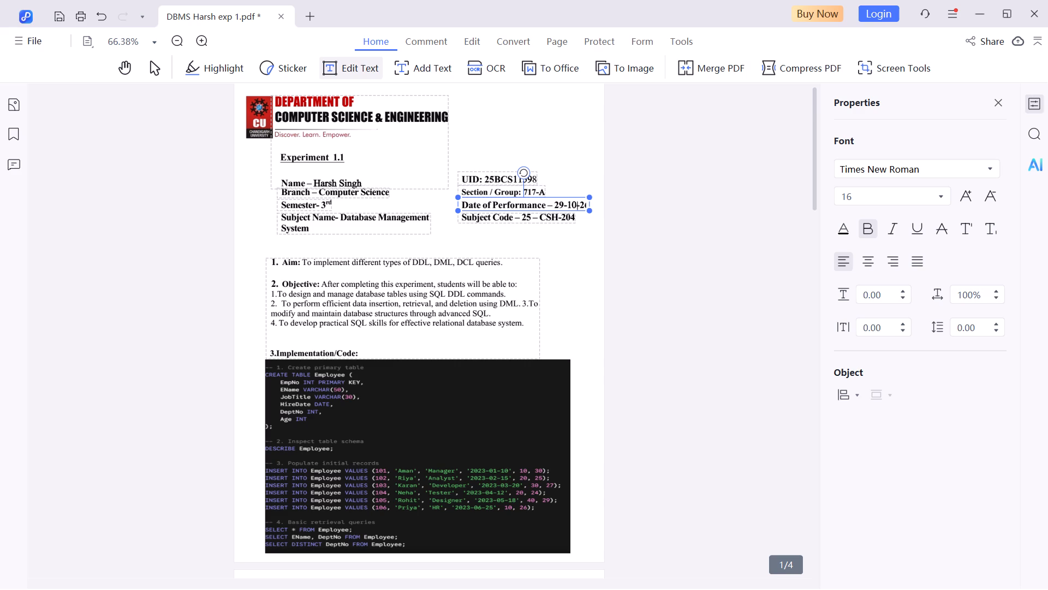
Check the current date in the system calendar and set the day in the Date of Performance to 28.
click(563, 203)
click(1024, 587)
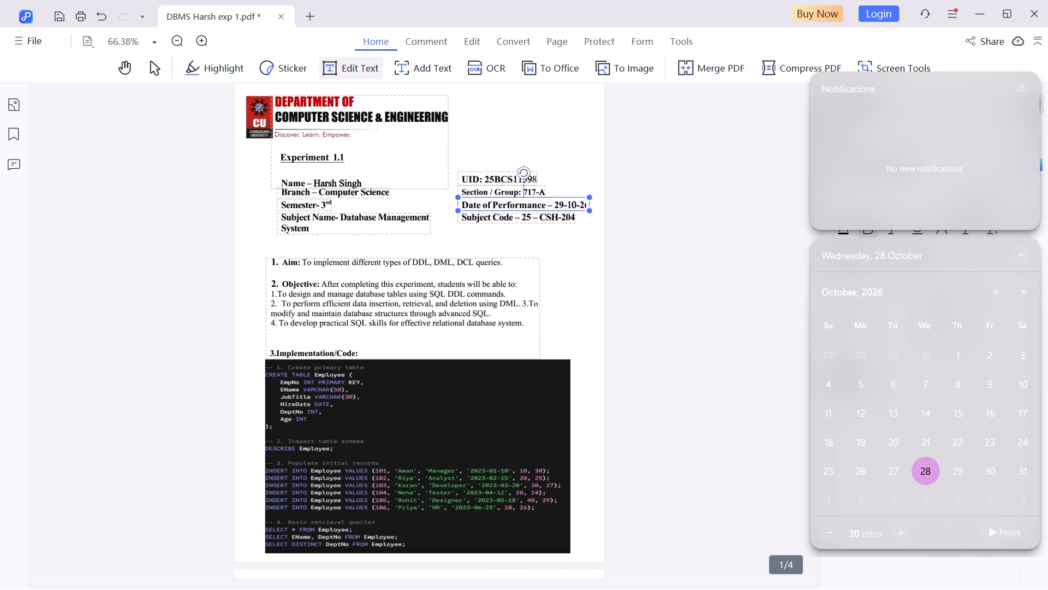
key(BackSpace)
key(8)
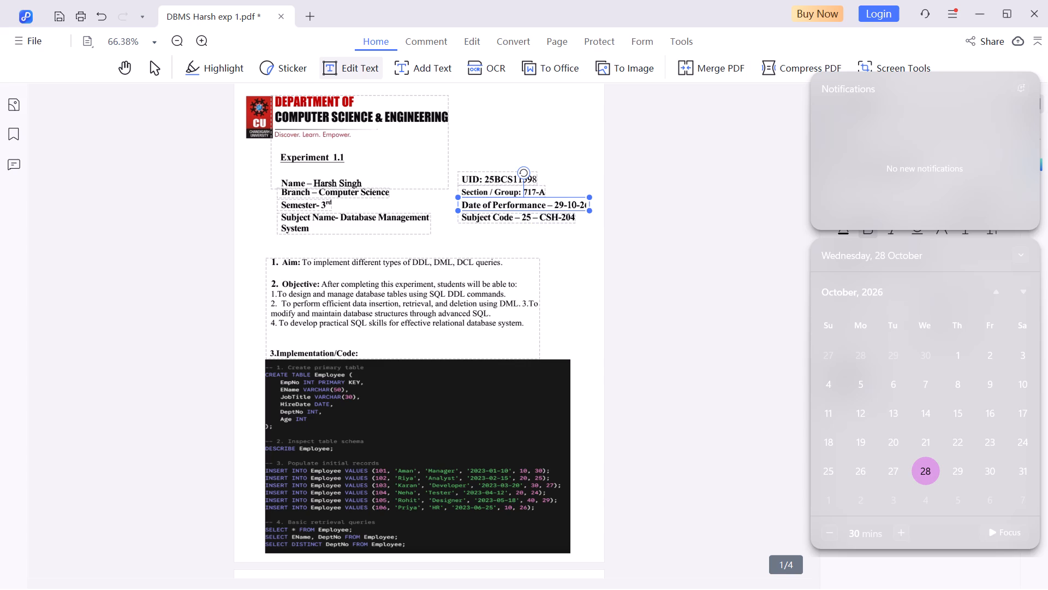
click(564, 203)
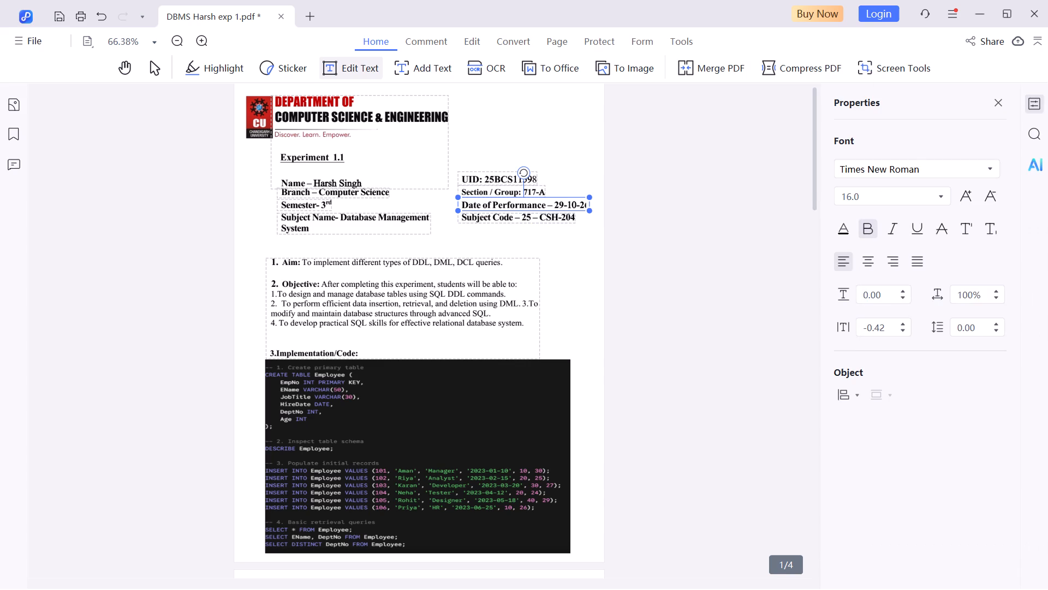
key(BackSpace)
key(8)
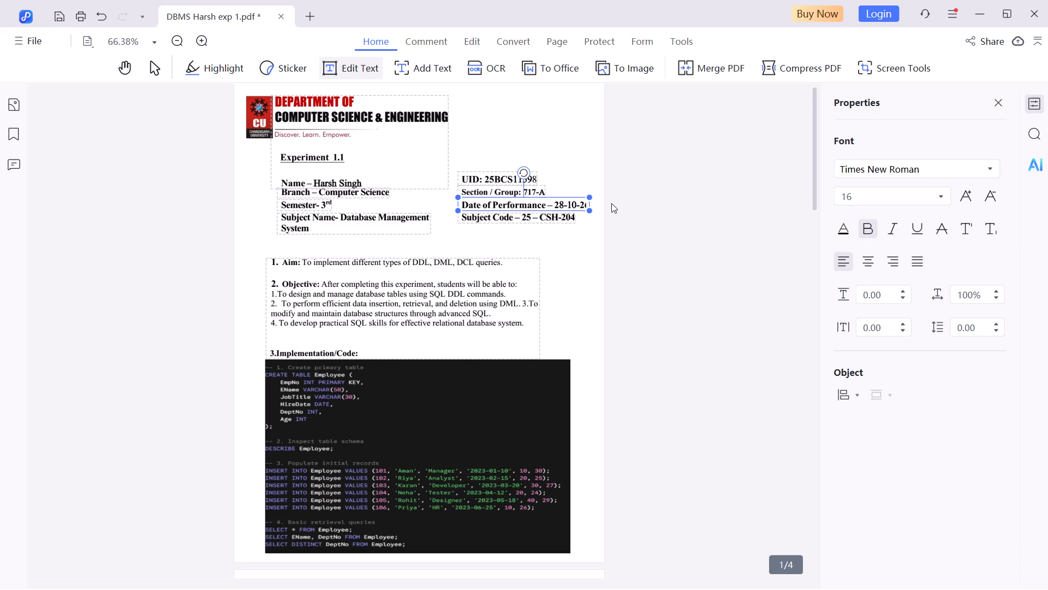
Delete the dash and the extra space before the date on the Date of Performance line.
click(553, 206)
key(BackSpace)
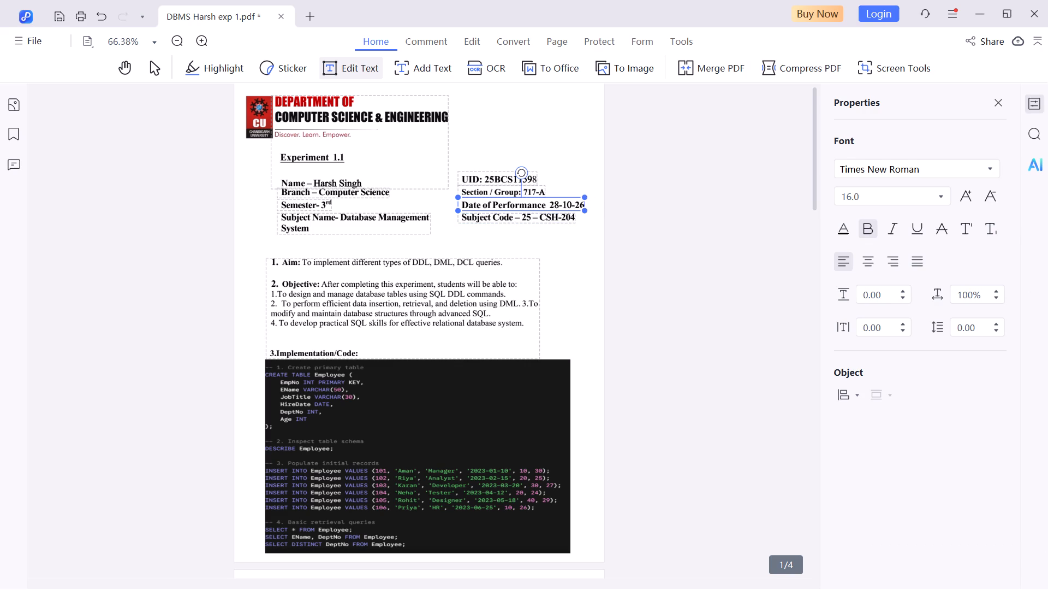
key(BackSpace)
Reposition the Date of Performance text box so its left edge lines up with the Section / Group and Subject Code lines.
drag(543, 197, 528, 198)
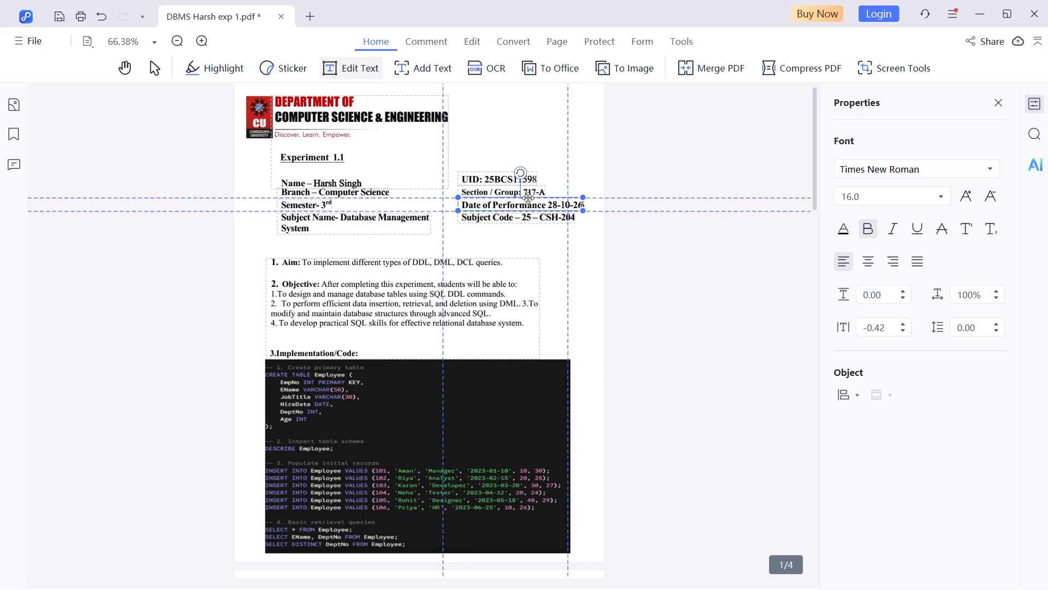
drag(528, 198, 532, 197)
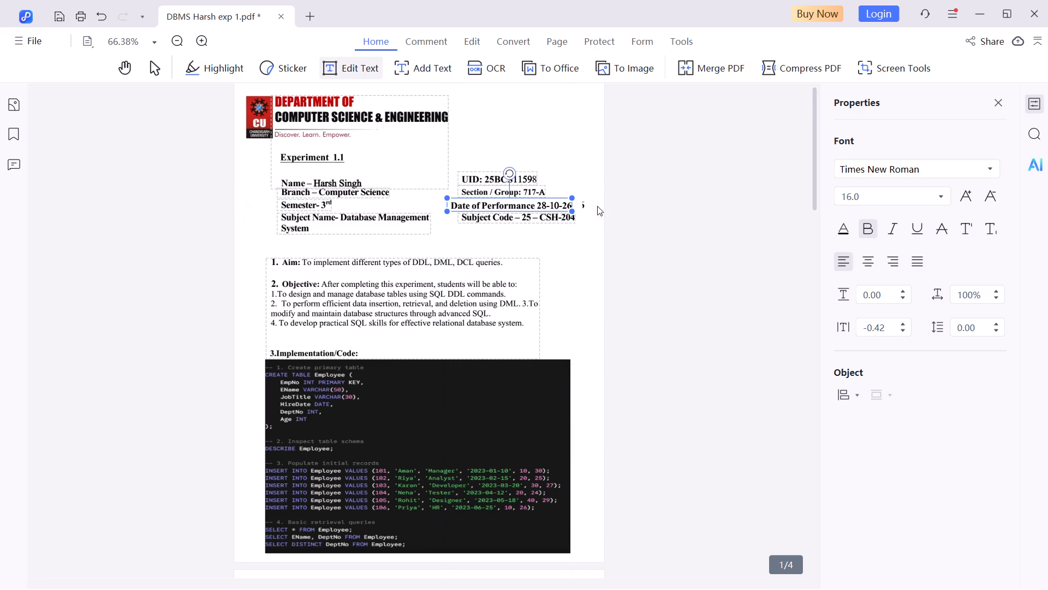
click(583, 203)
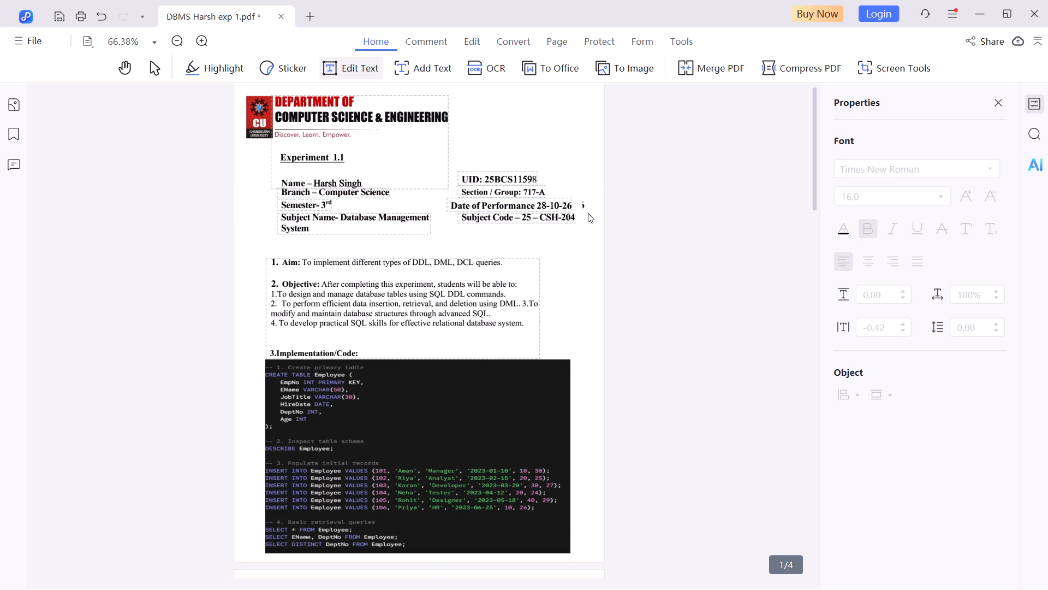
click(580, 204)
click(585, 204)
drag(564, 197, 573, 197)
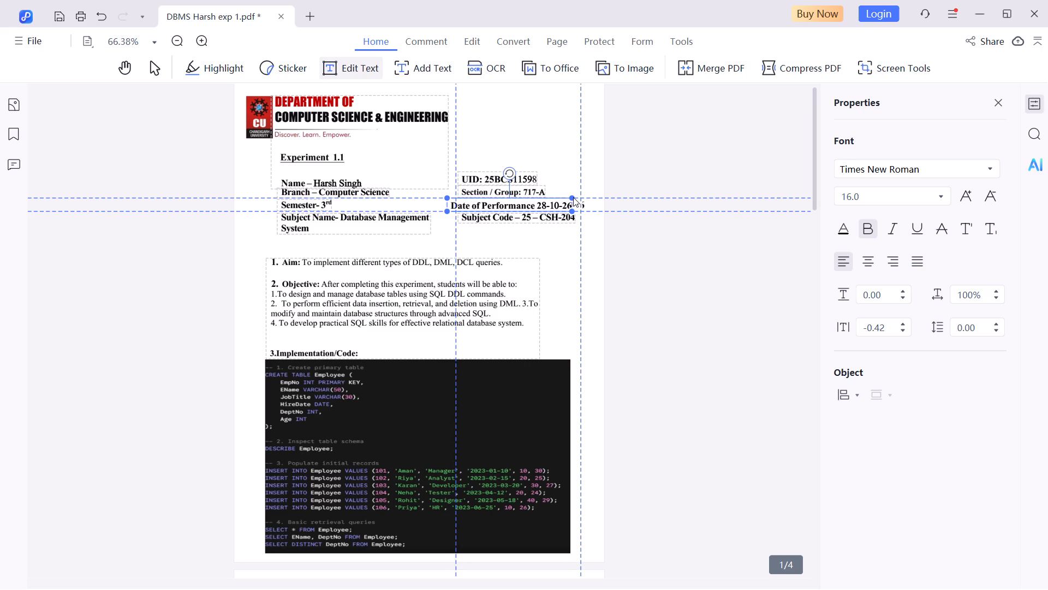
drag(573, 197, 574, 197)
click(606, 200)
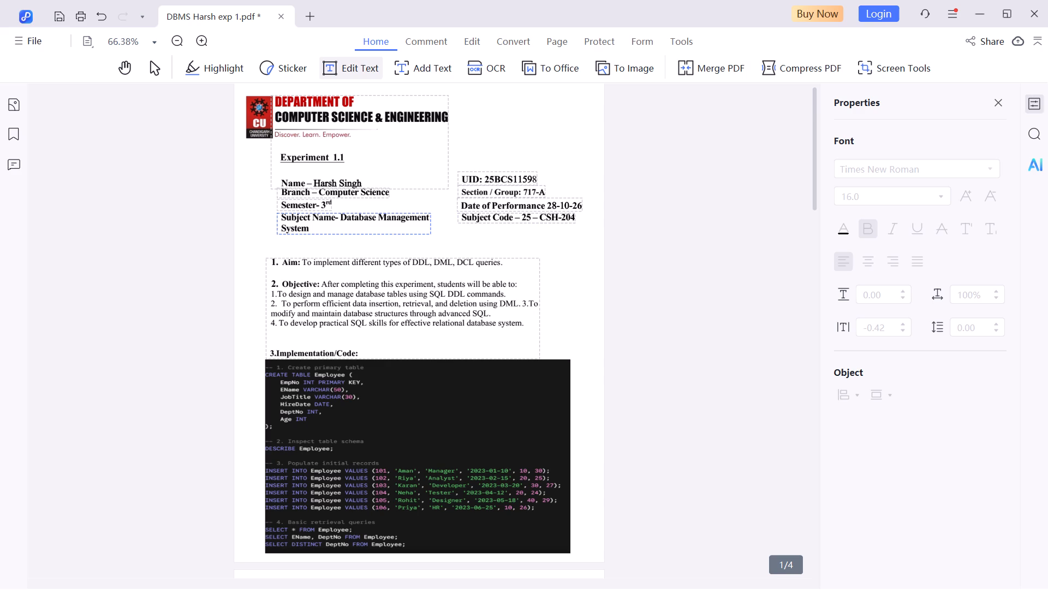
Set the font size of "Database Management System" on the Subject Name line to 14.
drag(342, 220, 360, 228)
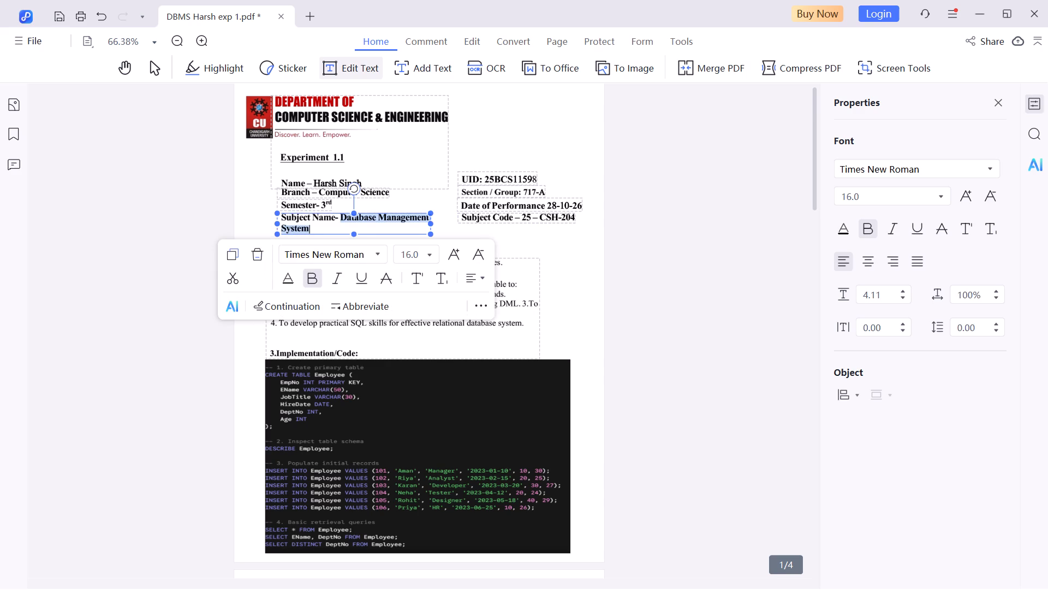
click(434, 251)
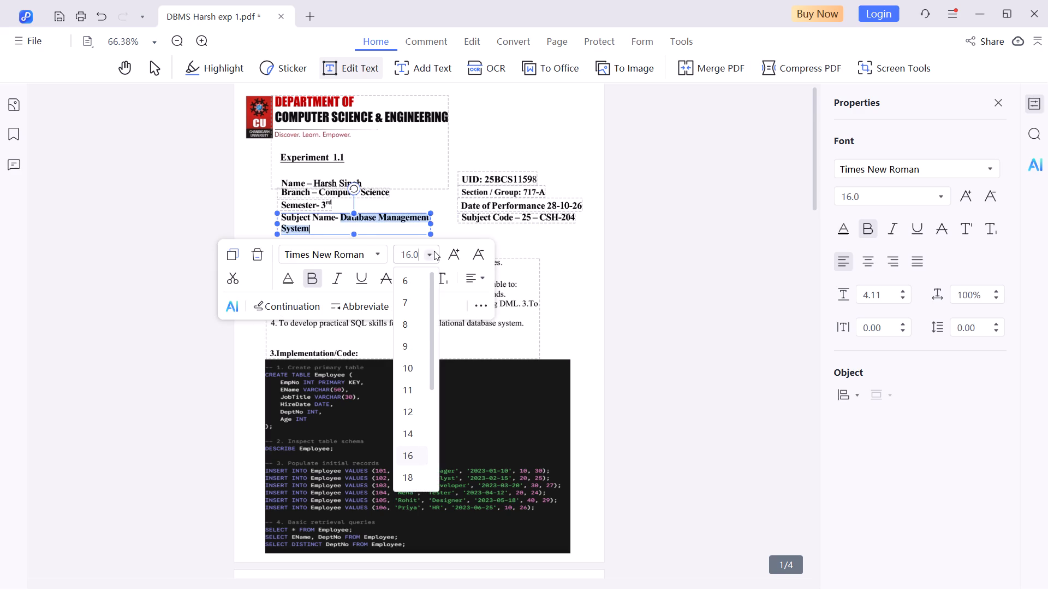
click(414, 438)
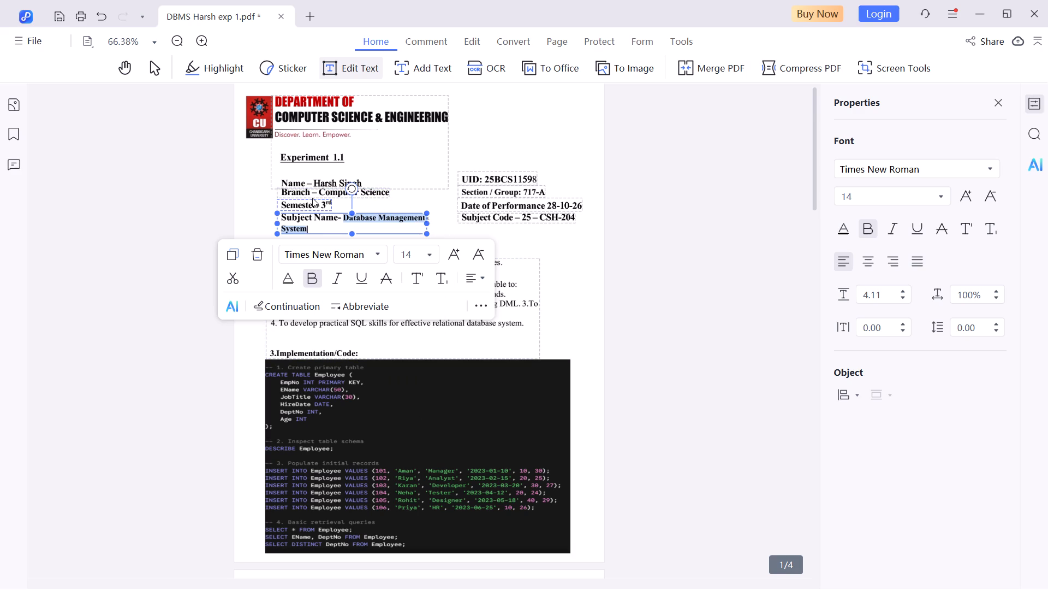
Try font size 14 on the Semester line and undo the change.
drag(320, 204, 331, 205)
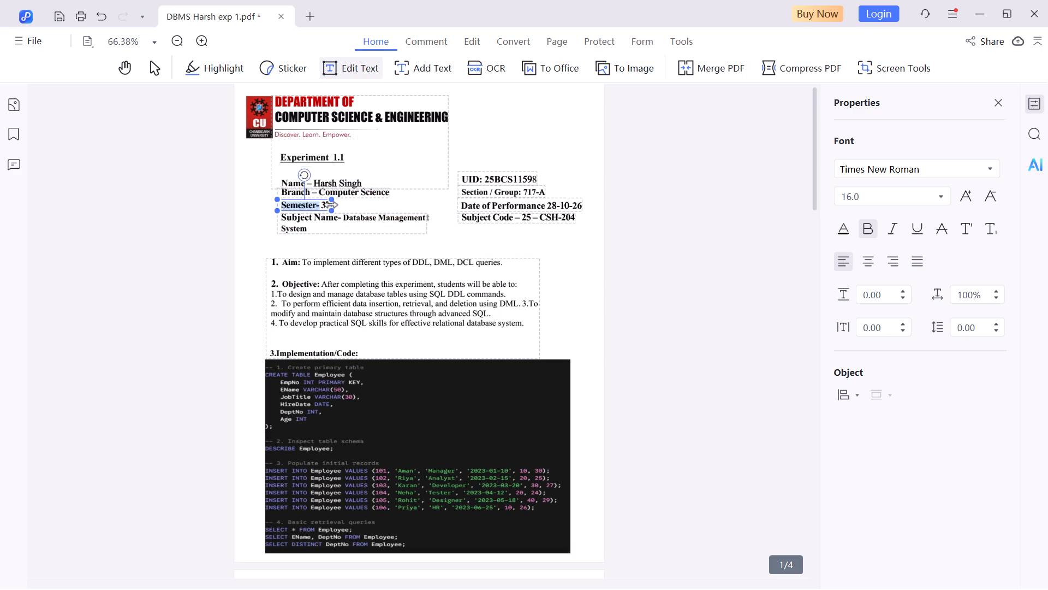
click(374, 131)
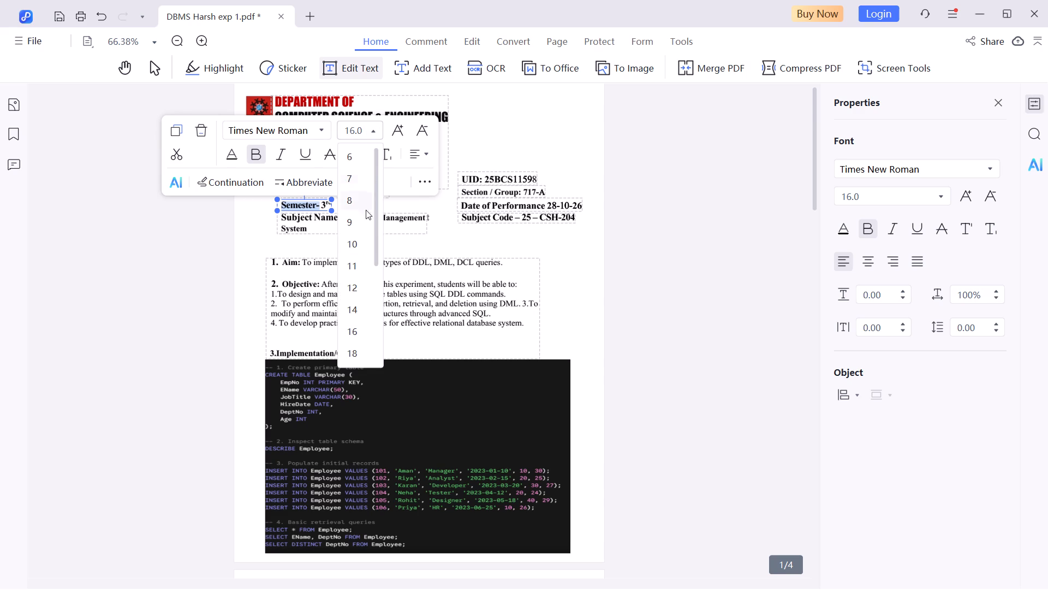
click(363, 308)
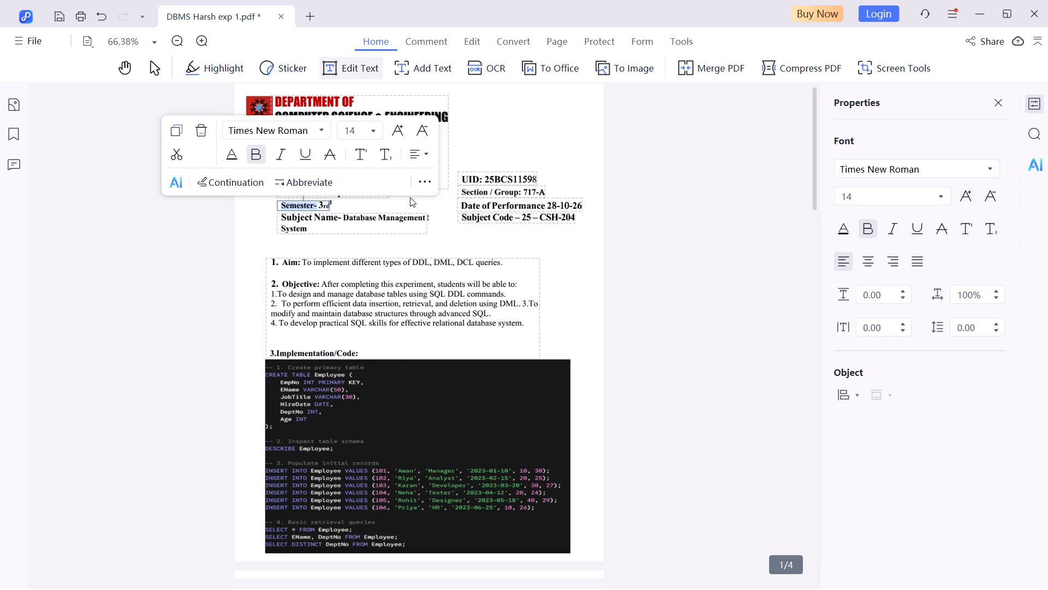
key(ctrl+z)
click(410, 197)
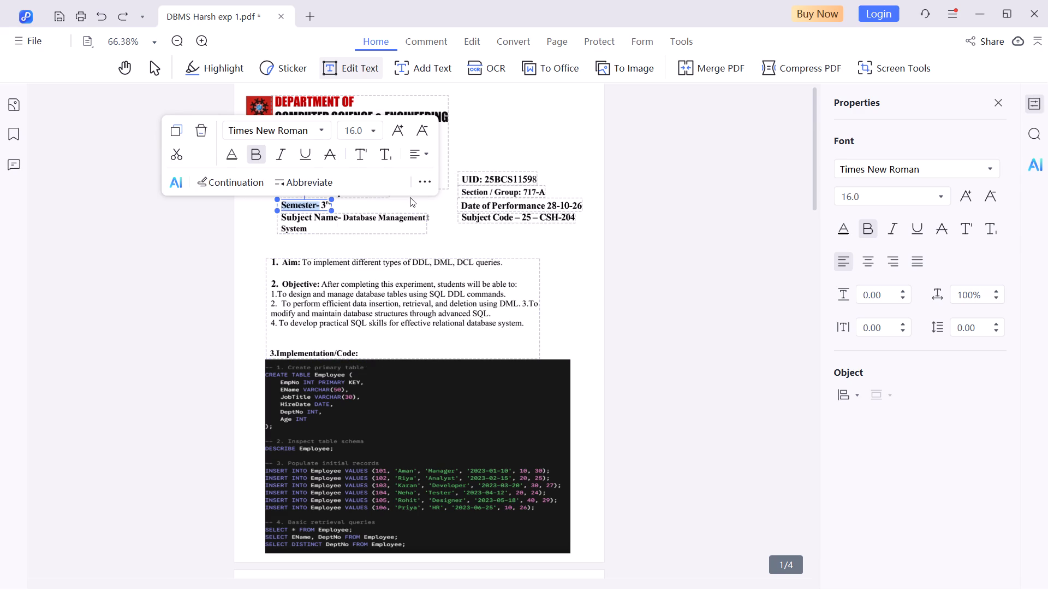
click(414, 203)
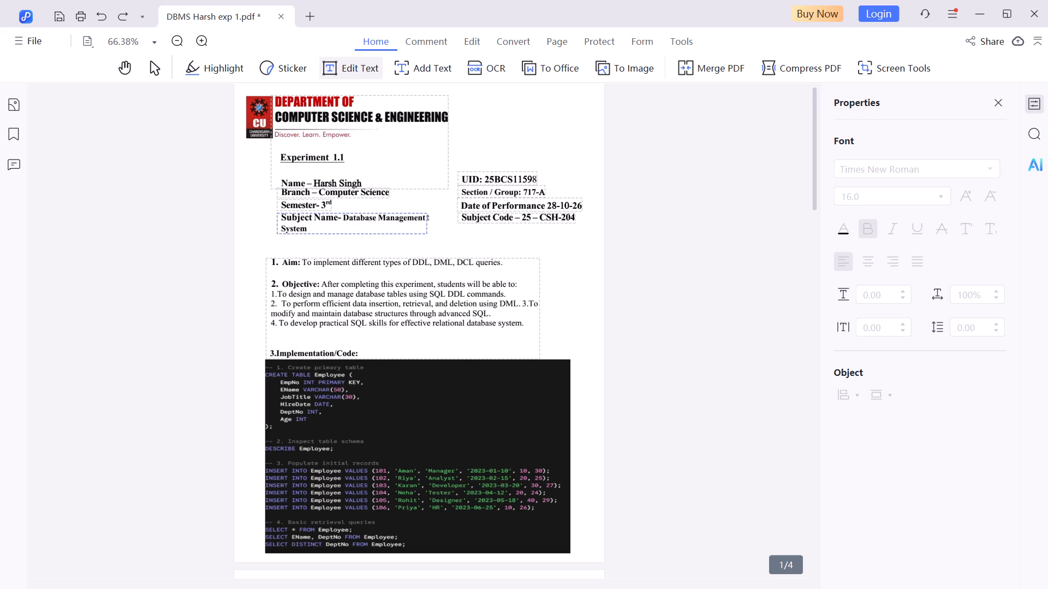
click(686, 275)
Delete the "Experiment 1.1" heading text, keeping its empty line so the Name line stays in place.
click(352, 155)
key(BackSpace)
key(BackSpace)
key(BackSpace)
key(BackSpace)
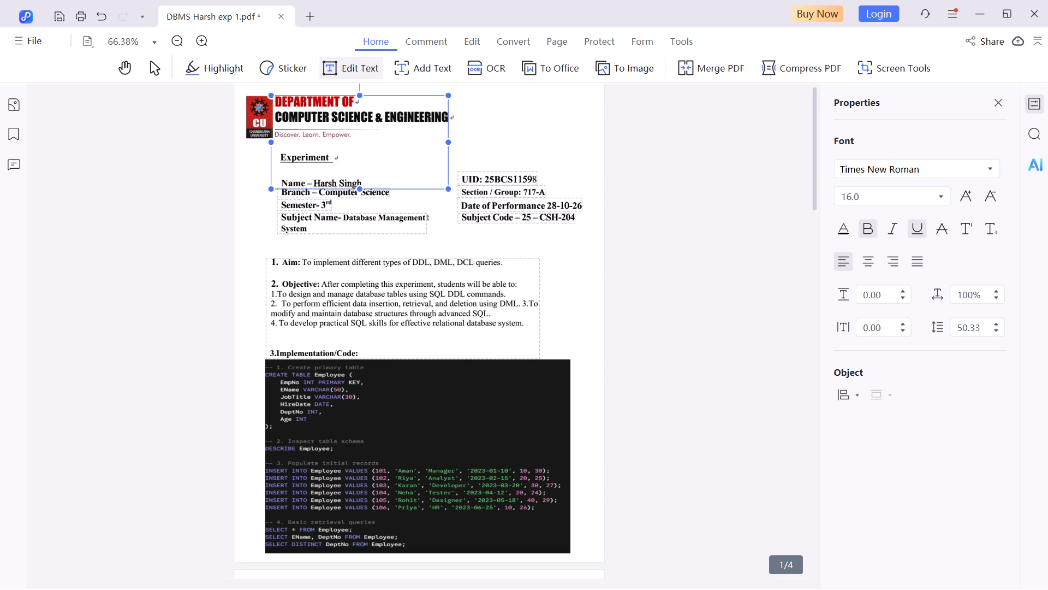
key(BackSpace)
key(BackSpace)
key(BackSpace)
key(BackSpace)
key(BackSpace)
key(BackSpace)
key(BackSpace)
key(BackSpace)
key(BackSpace)
key(BackSpace)
key(BackSpace)
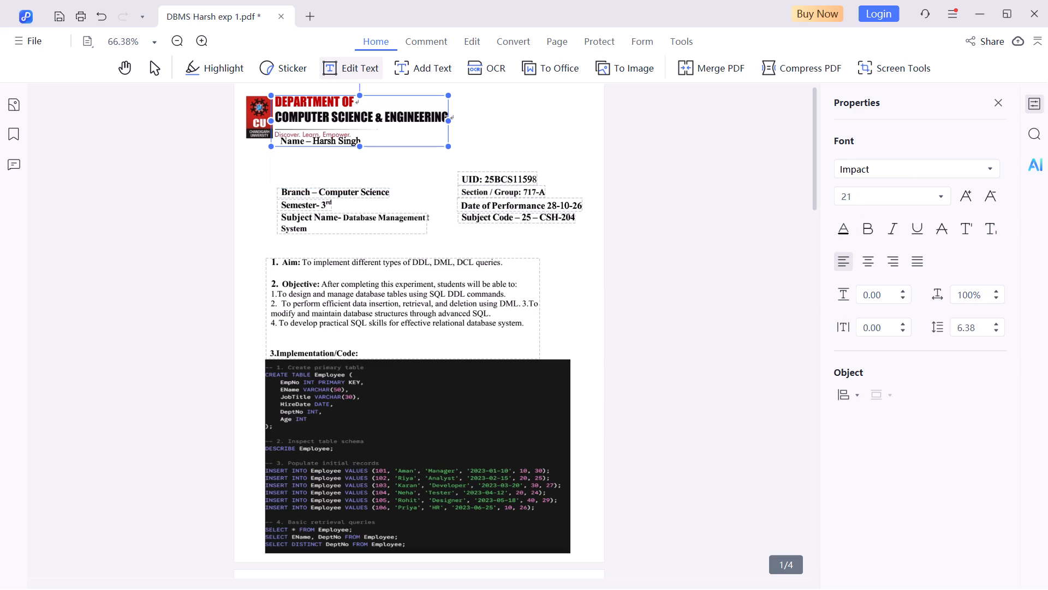
key(ctrl+z)
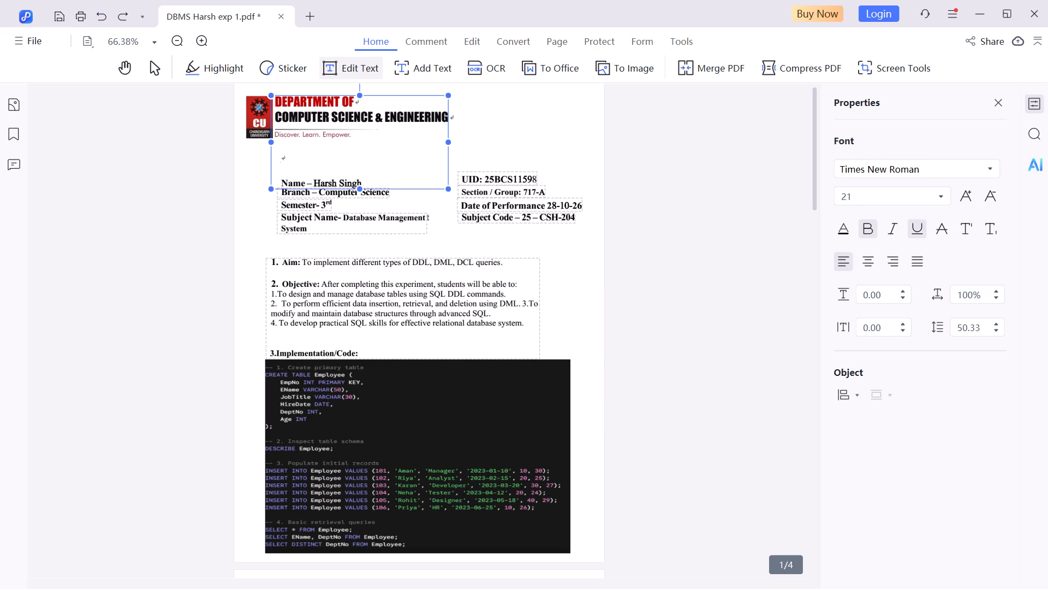
click(669, 166)
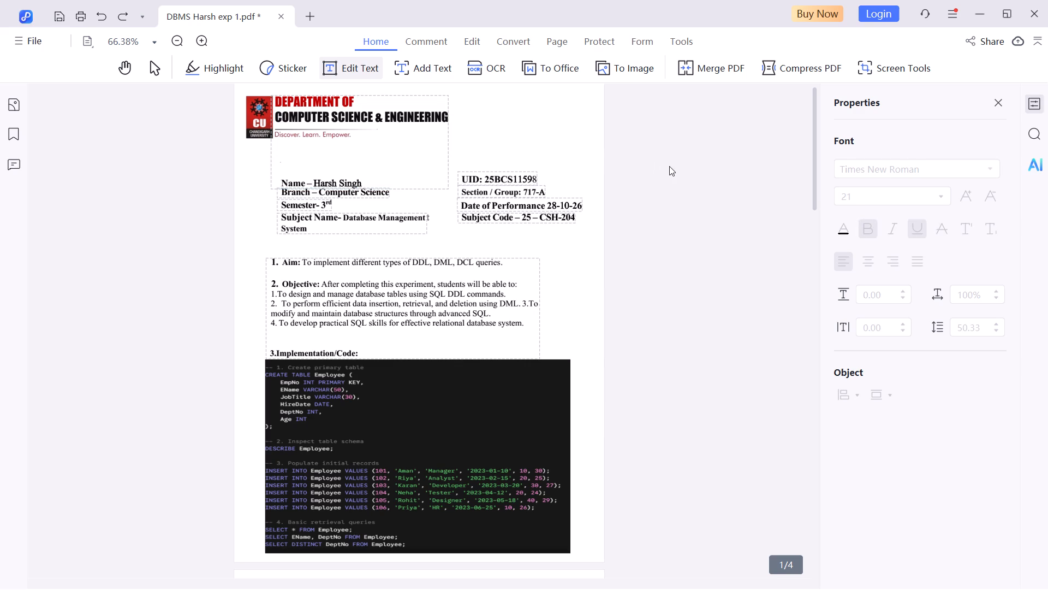
Using Add Text, place a new heading reading "Assesment - " beneath the department banner.
click(438, 63)
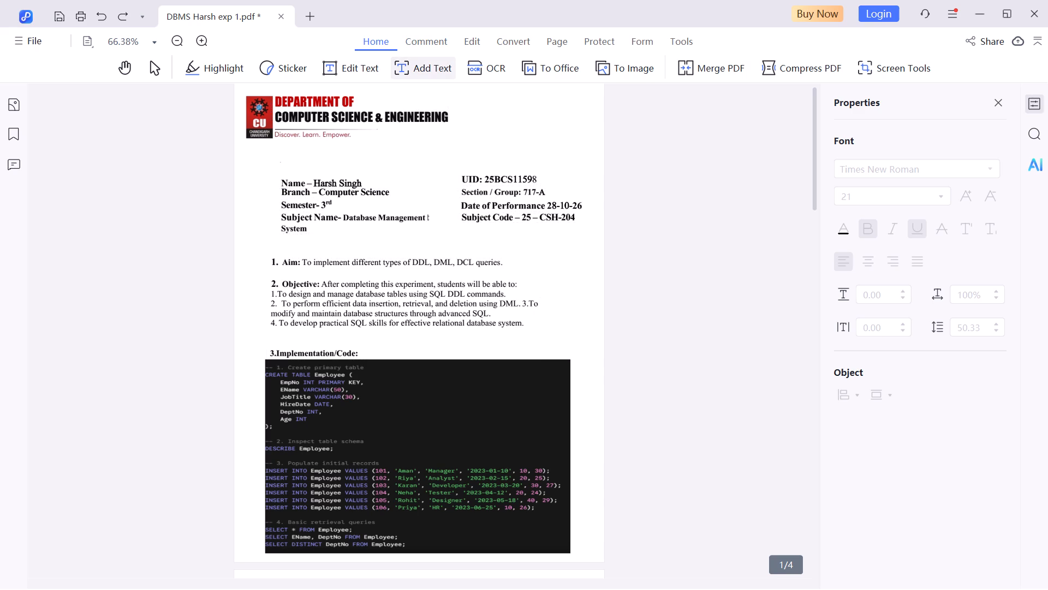
click(393, 144)
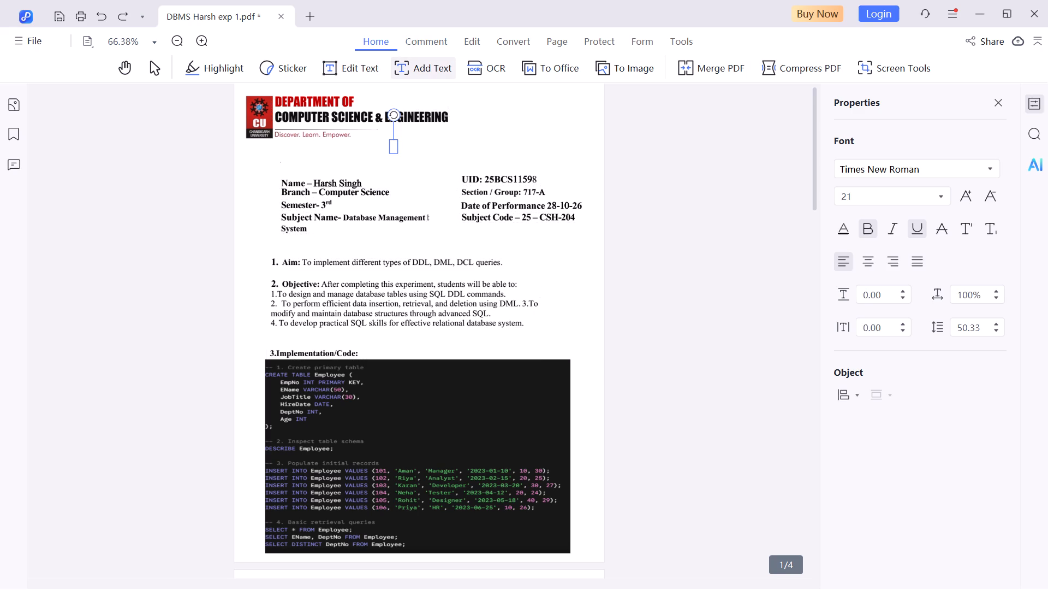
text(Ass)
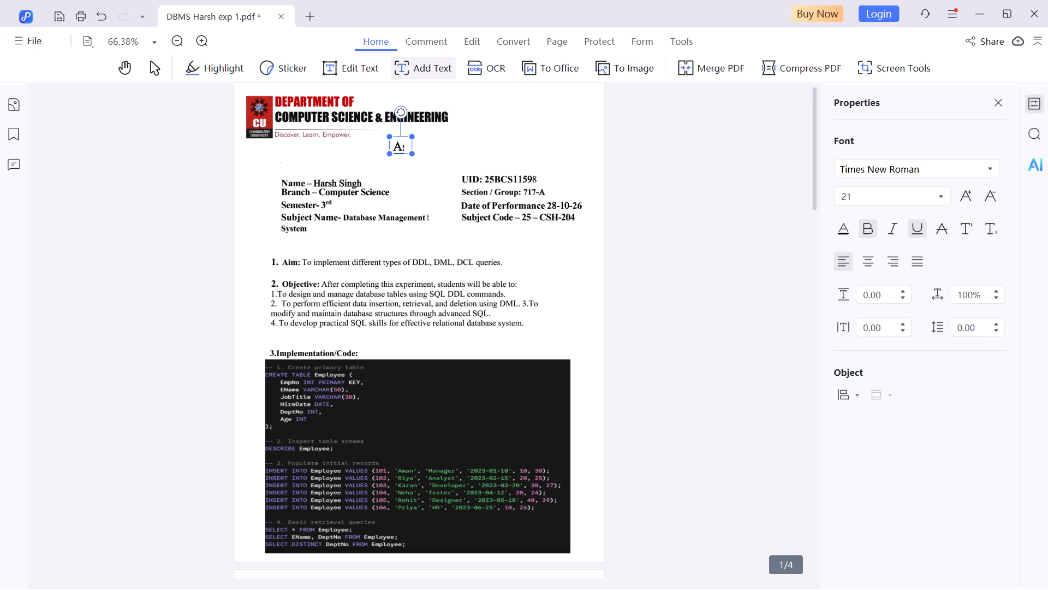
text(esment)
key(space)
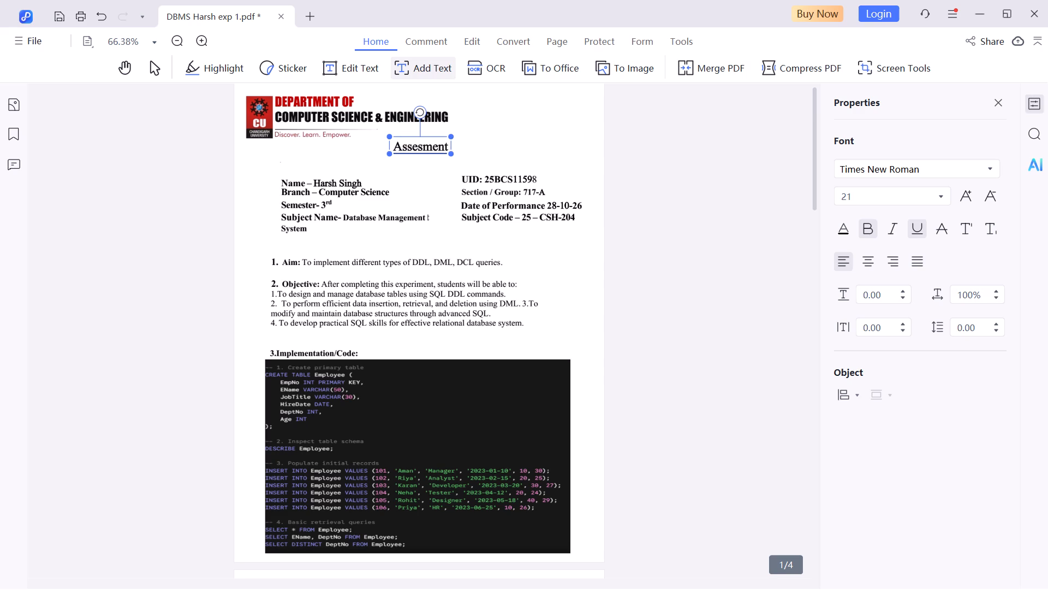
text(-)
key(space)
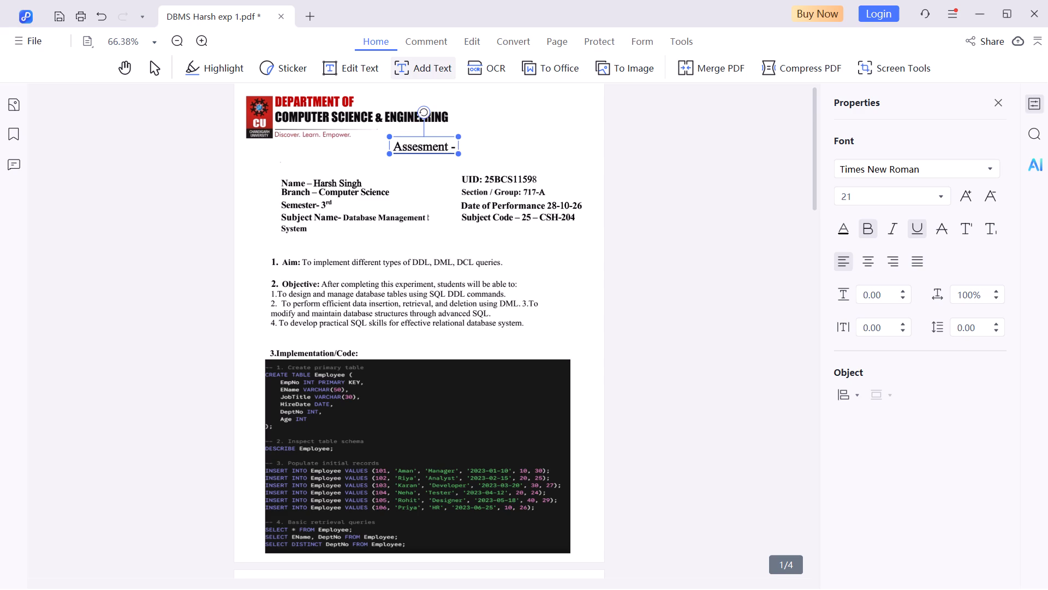
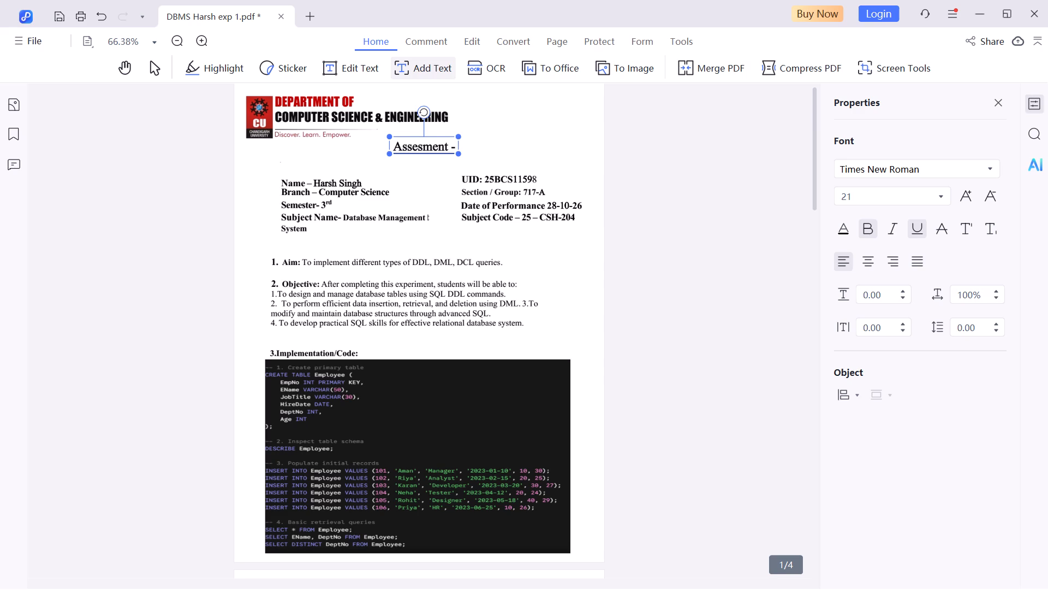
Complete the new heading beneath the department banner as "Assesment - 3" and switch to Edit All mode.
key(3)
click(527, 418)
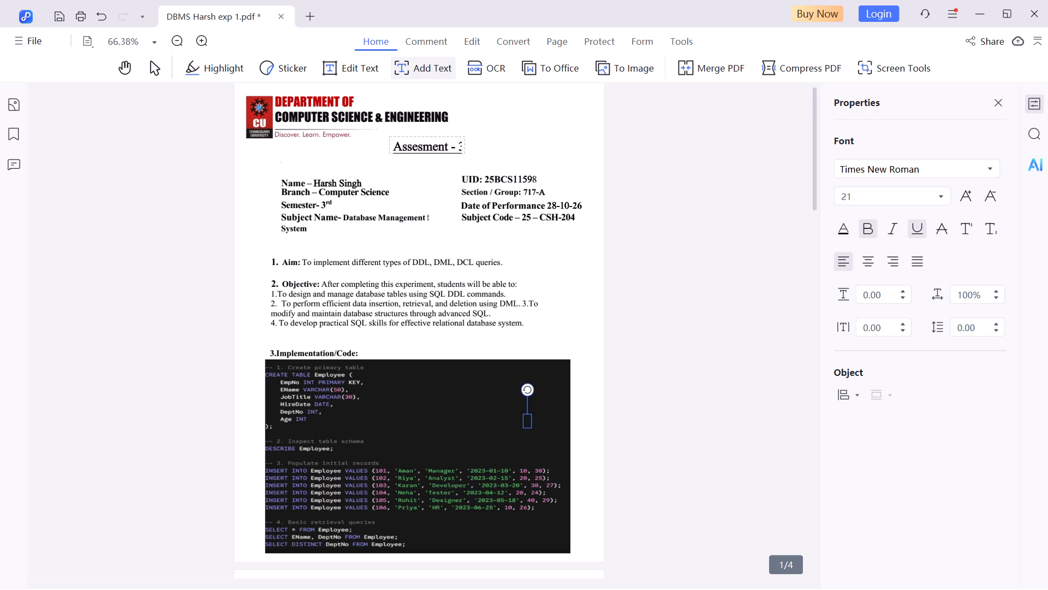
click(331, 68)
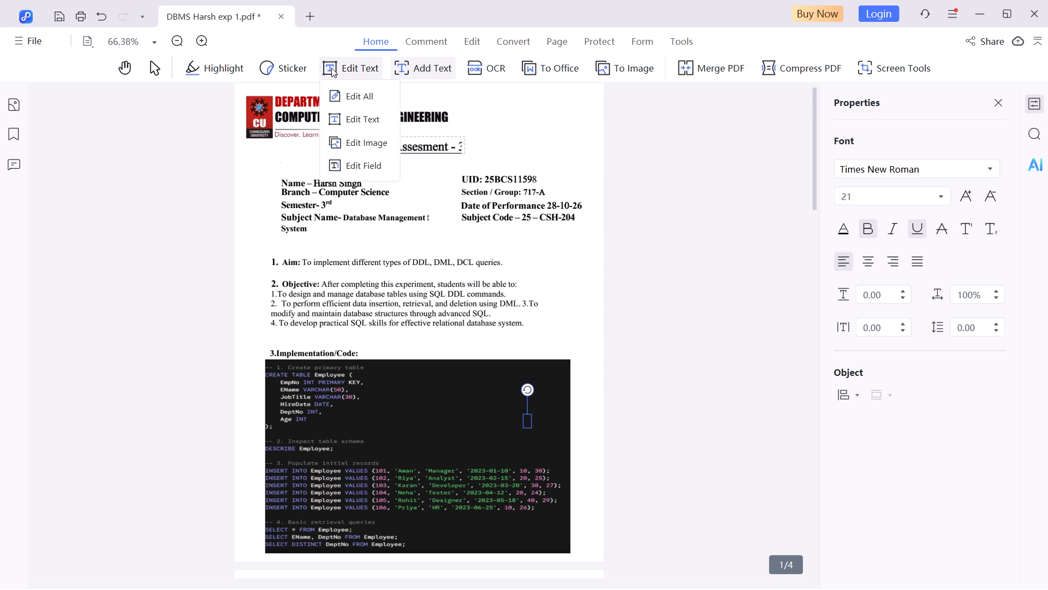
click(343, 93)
From the dbms file search results, open the Harsh exp 1 PDF in the browser to check it, and close it.
click(446, 426)
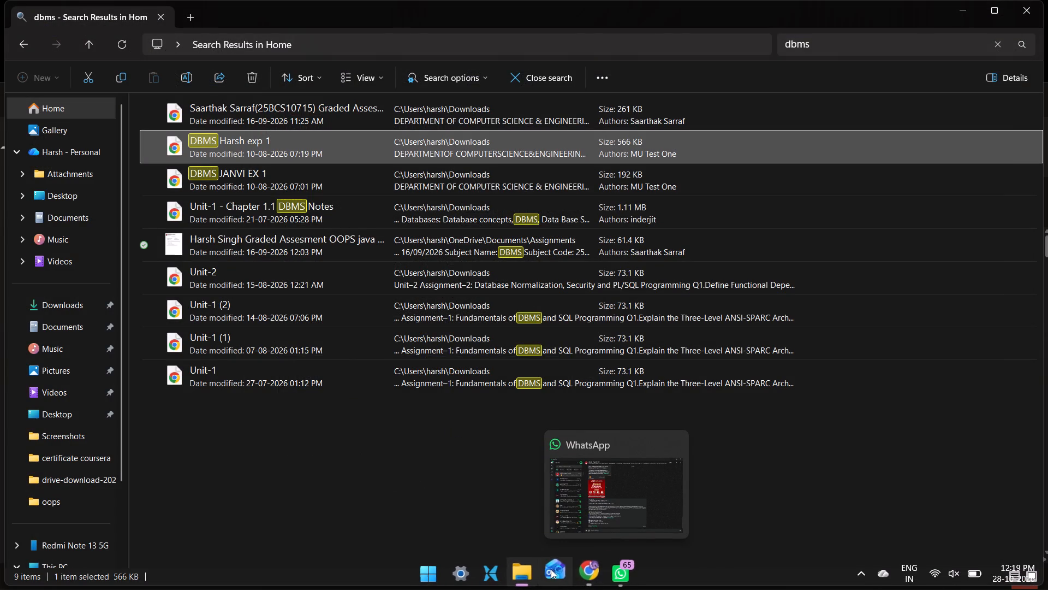
double_click(315, 146)
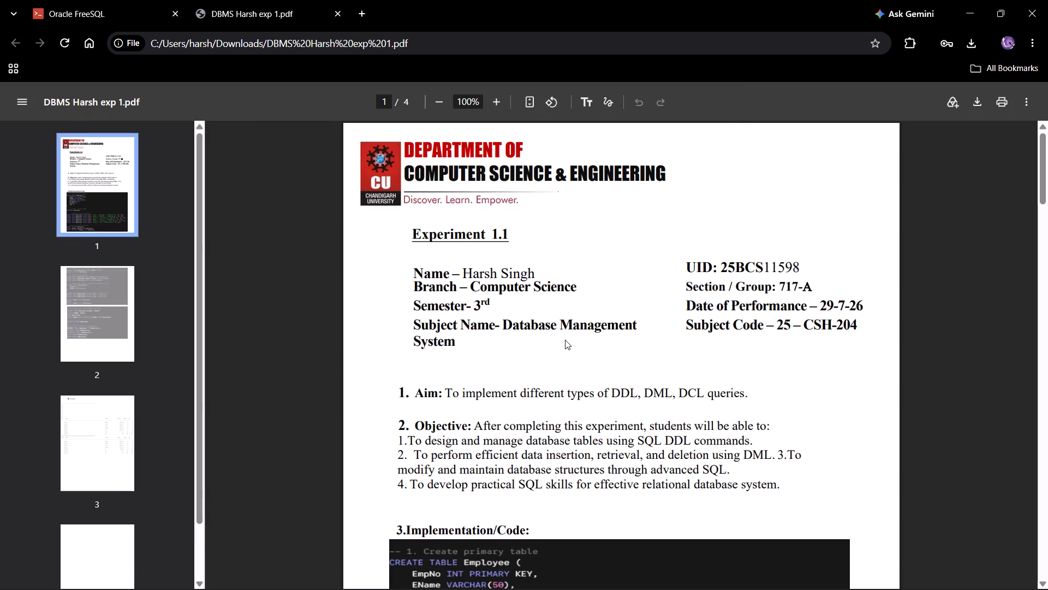
click(336, 13)
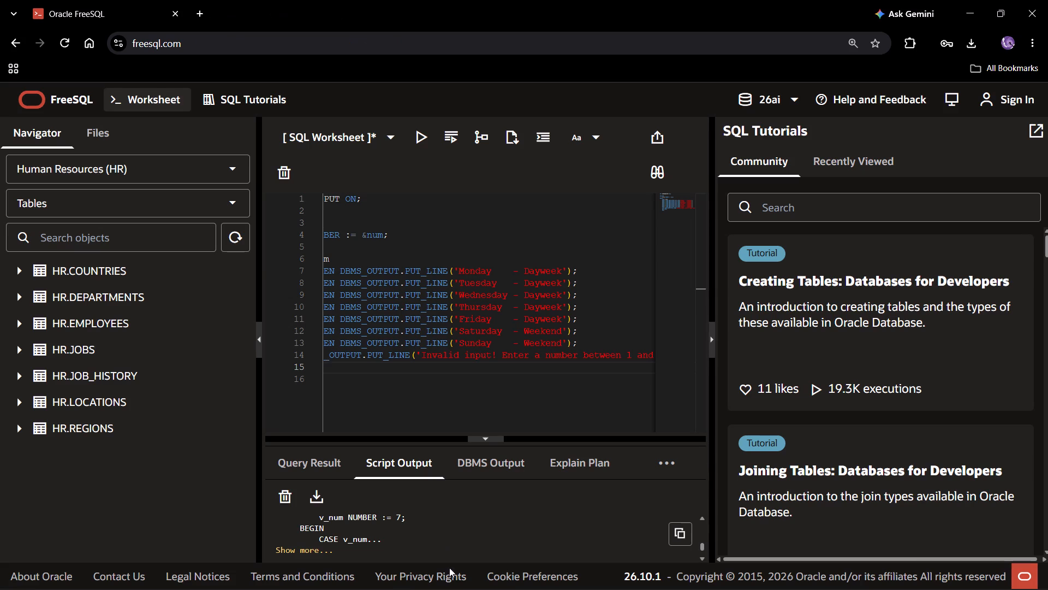
Open the Graded Assessment-1 DBMS PDF in the browser, examine its header and layout, and close it.
click(520, 564)
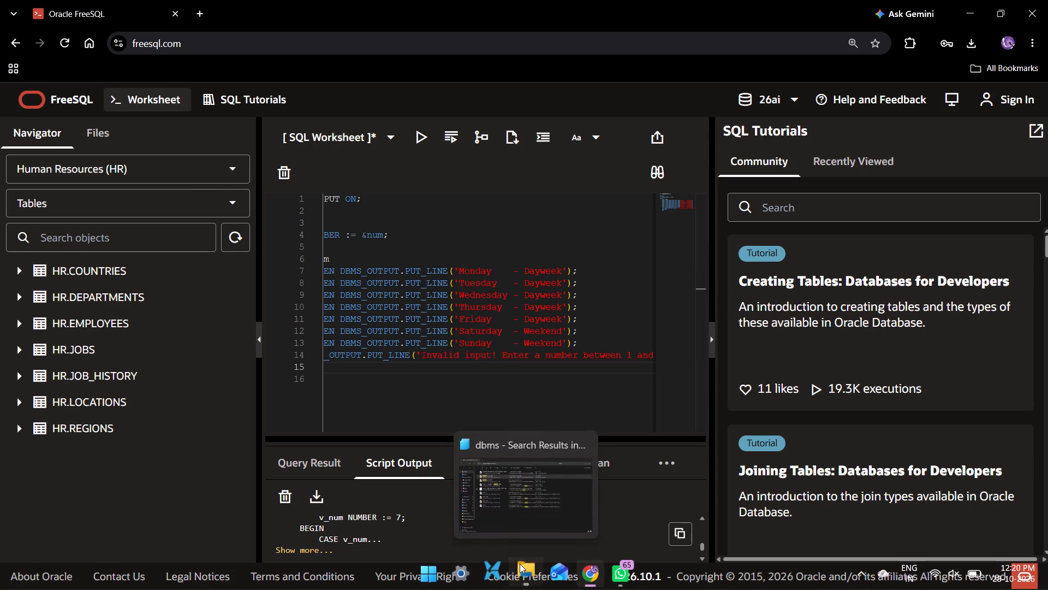
click(424, 465)
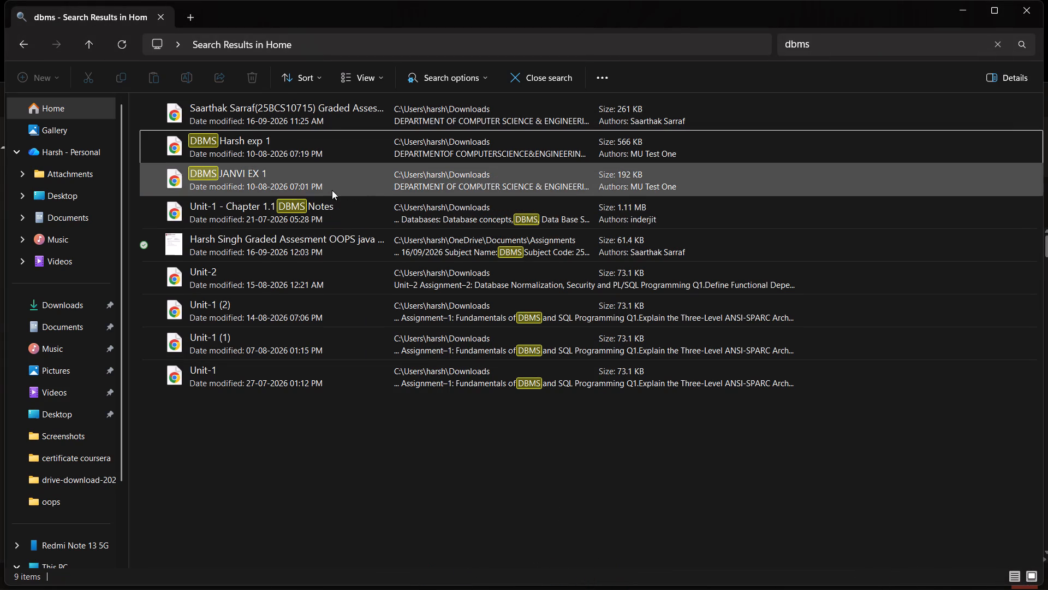
double_click(339, 123)
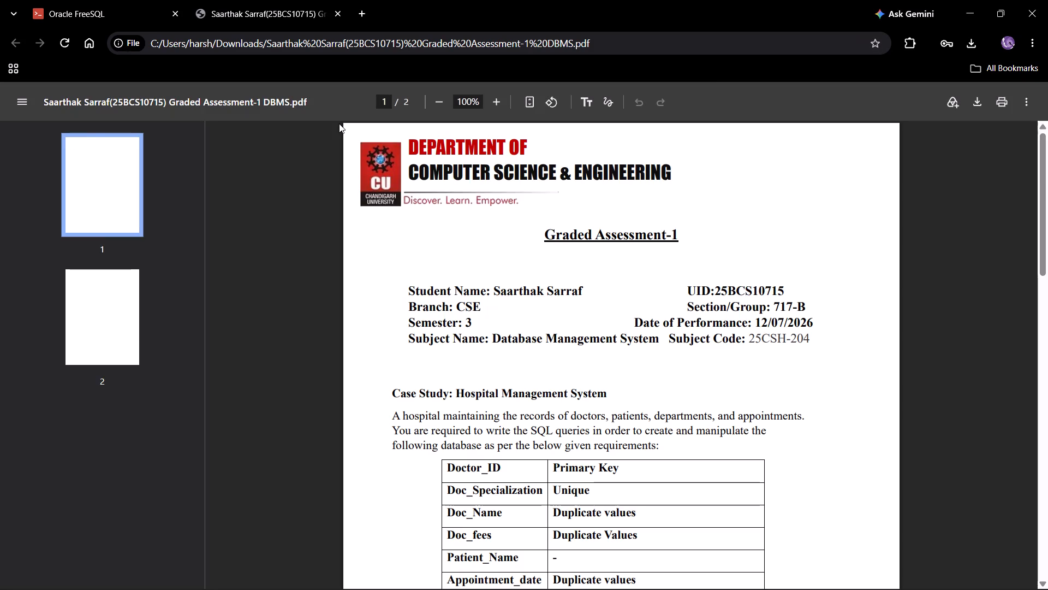
scroll(582, 373, down, 1)
scroll(582, 373, up, 1)
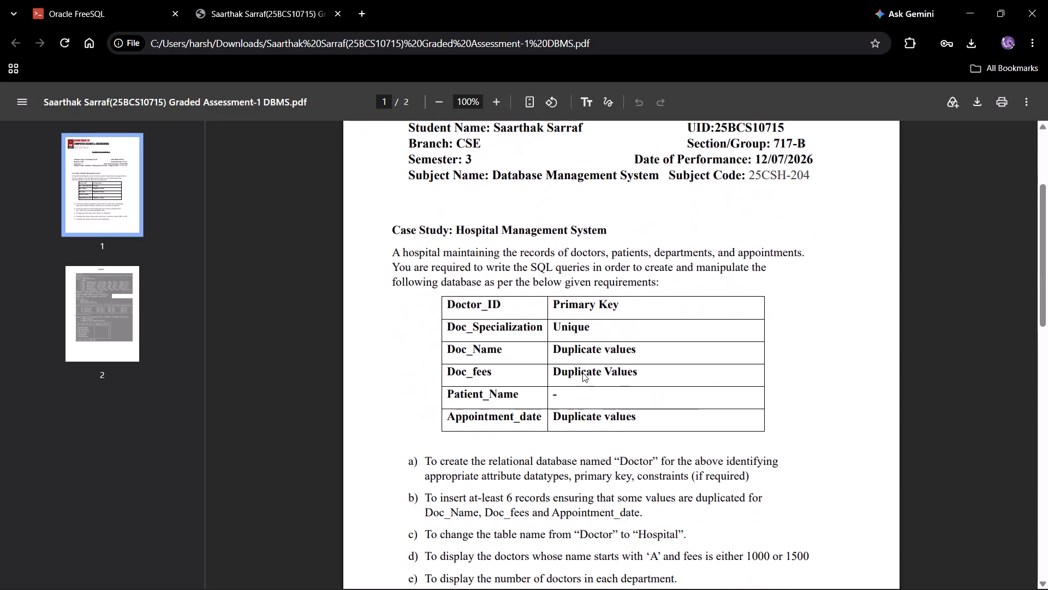
scroll(582, 373, up, 2)
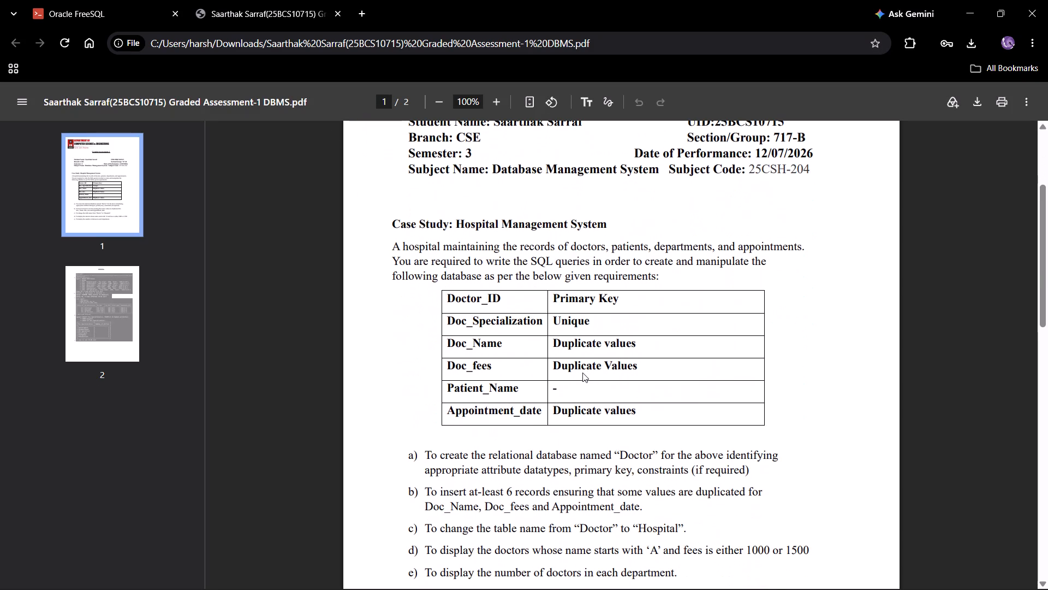
scroll(582, 373, up, 5)
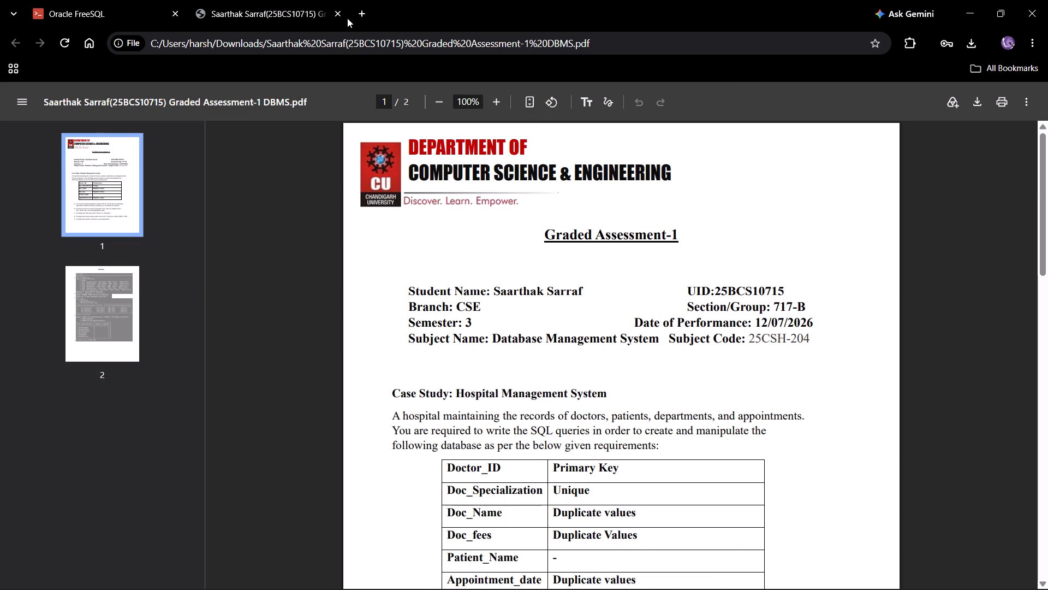
click(338, 13)
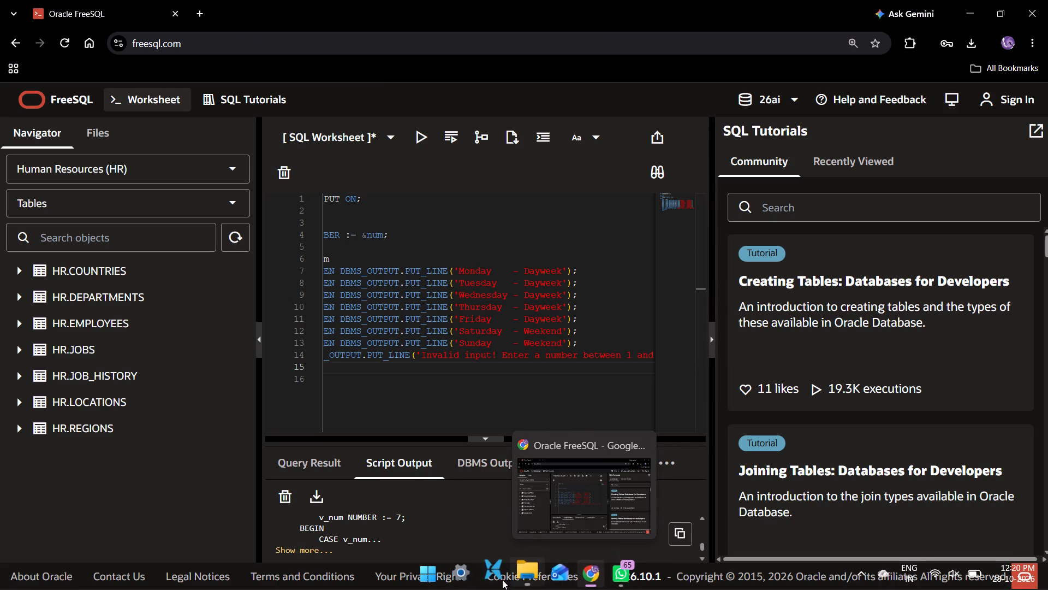
Open the Graded Assessment-1 DBMS PDF in PDNob PDF Editor without making it the default PDF application.
click(516, 577)
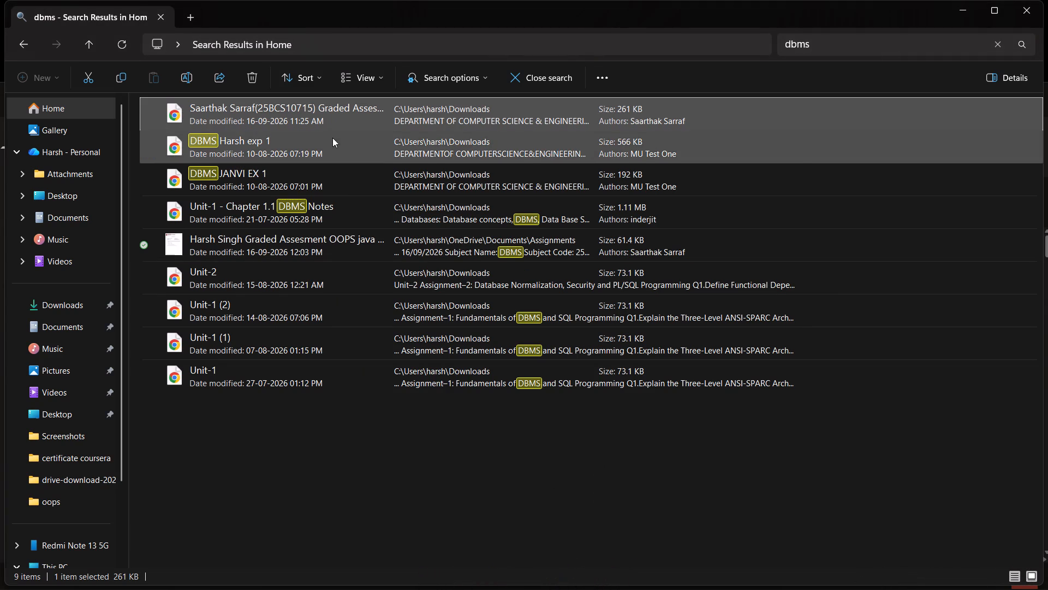
right_click(328, 127)
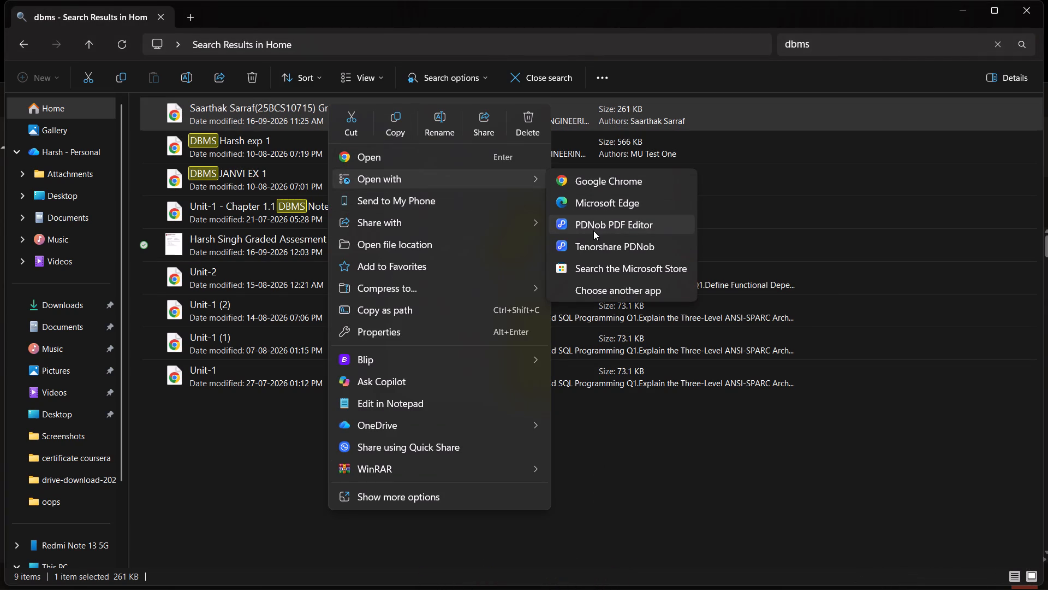
click(593, 231)
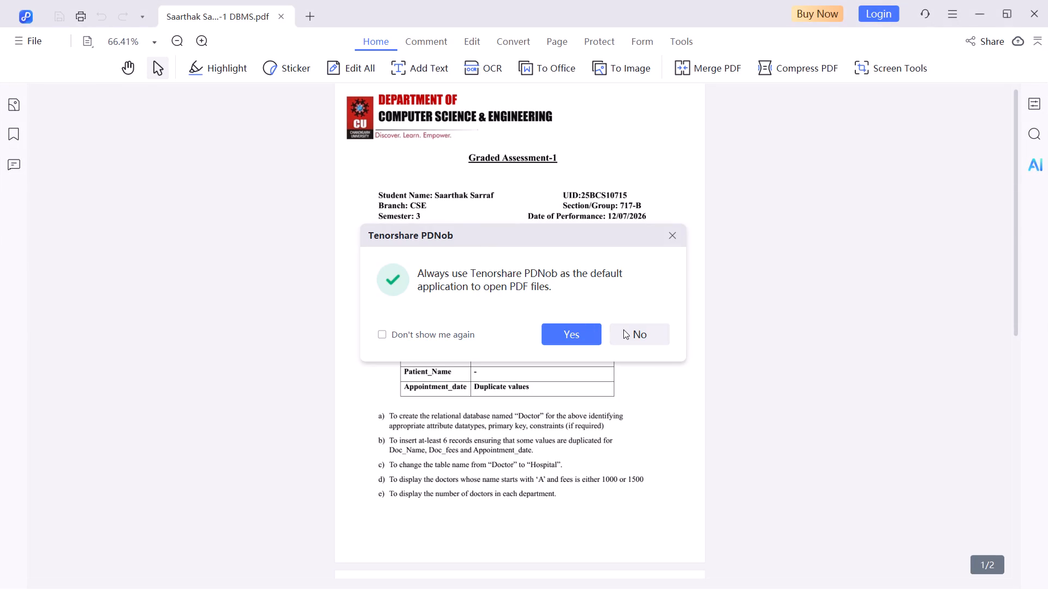
click(623, 329)
In Edit All mode, replace the name on the Student Name line with the report author's name.
click(363, 74)
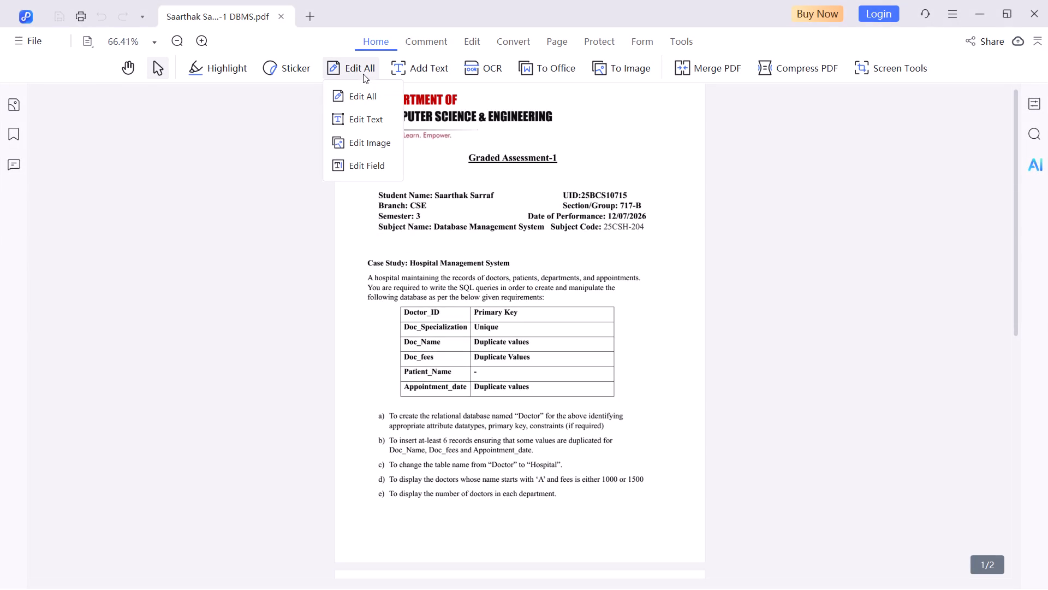
click(366, 101)
click(400, 196)
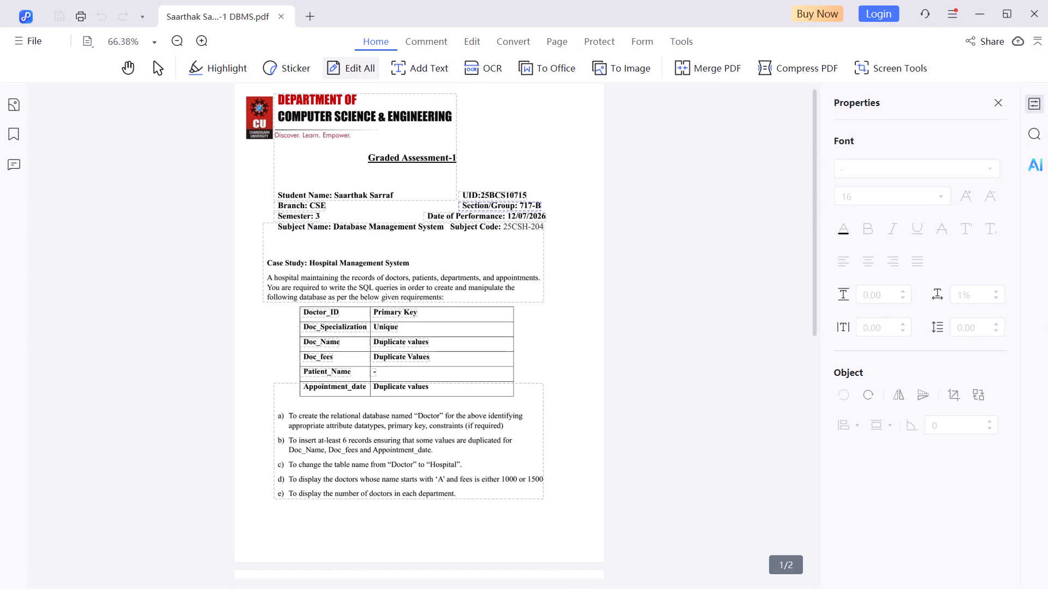
drag(396, 194, 338, 187)
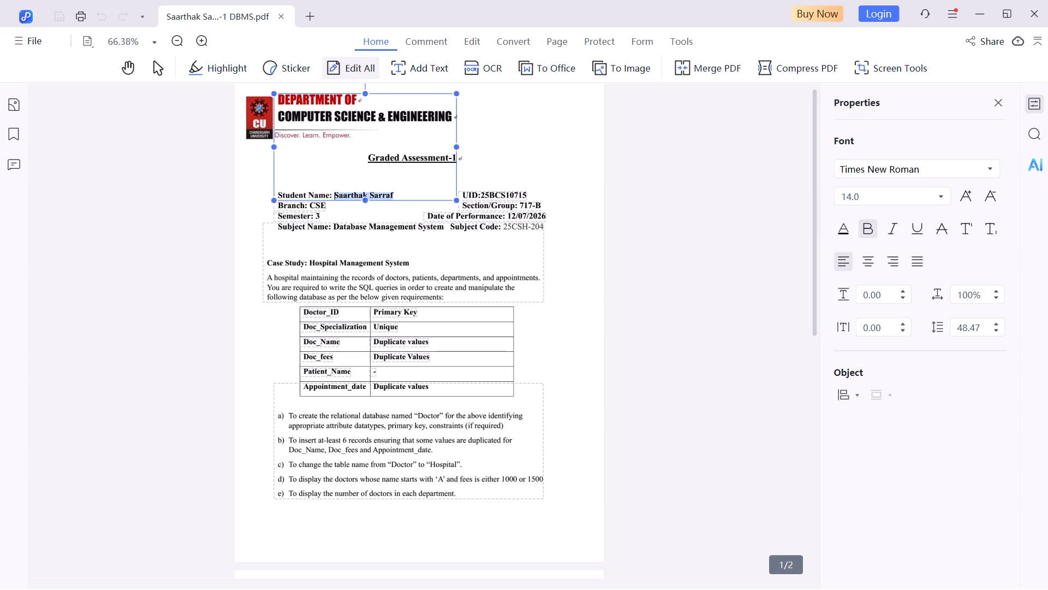
key(BackSpace)
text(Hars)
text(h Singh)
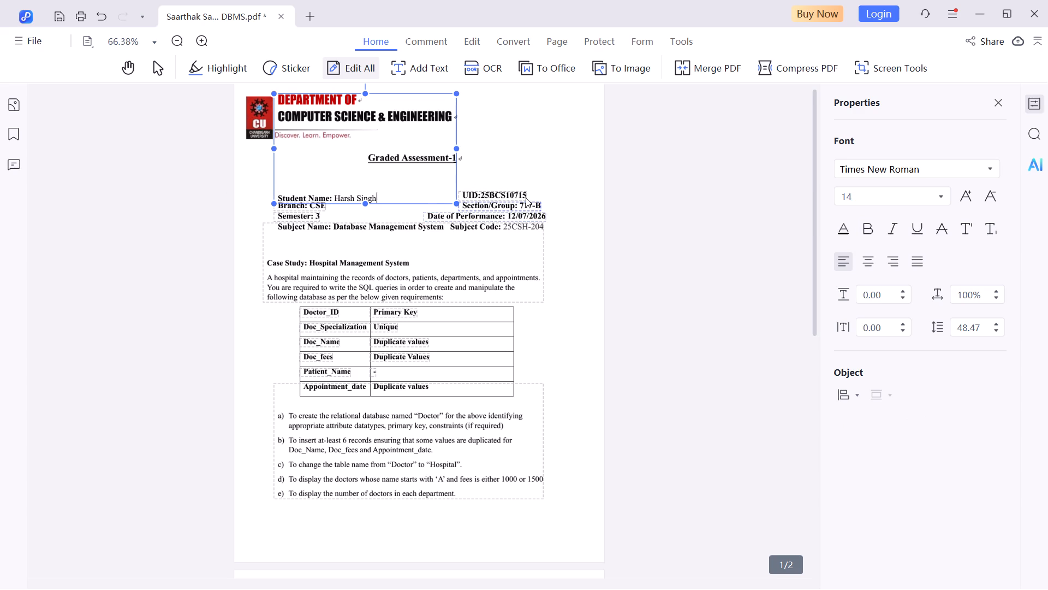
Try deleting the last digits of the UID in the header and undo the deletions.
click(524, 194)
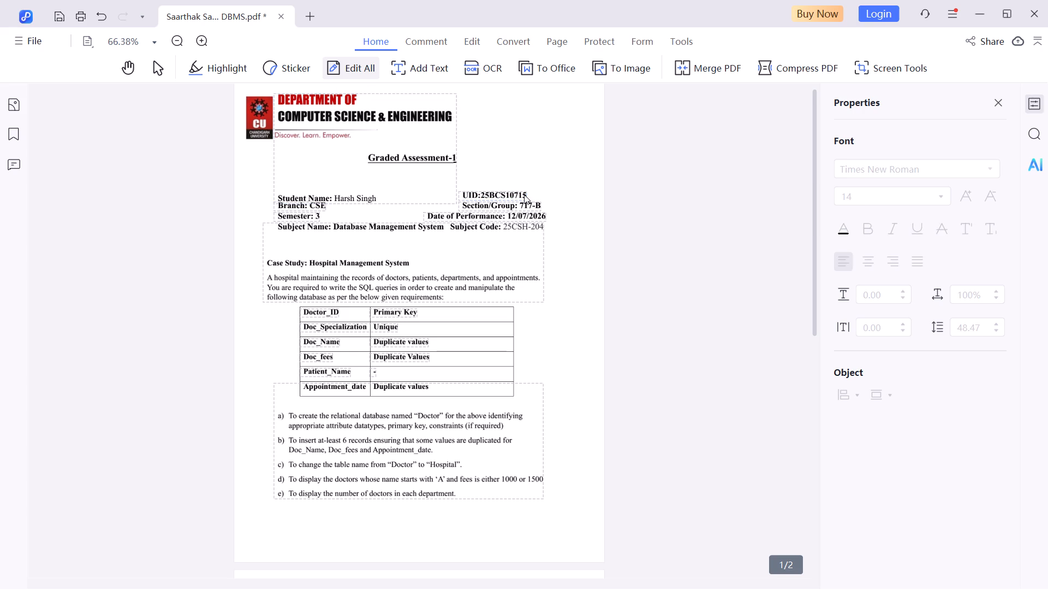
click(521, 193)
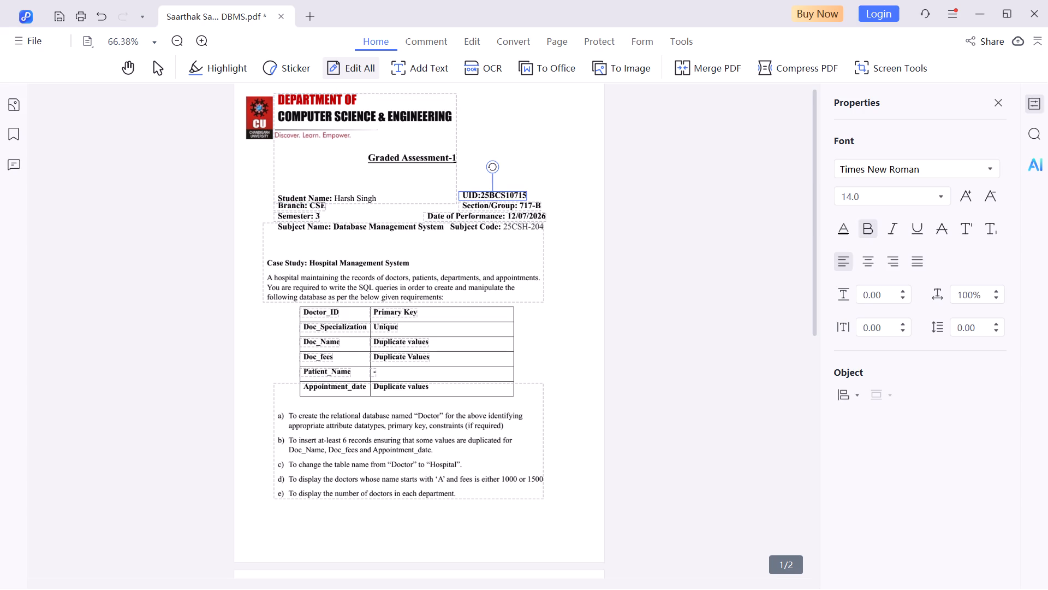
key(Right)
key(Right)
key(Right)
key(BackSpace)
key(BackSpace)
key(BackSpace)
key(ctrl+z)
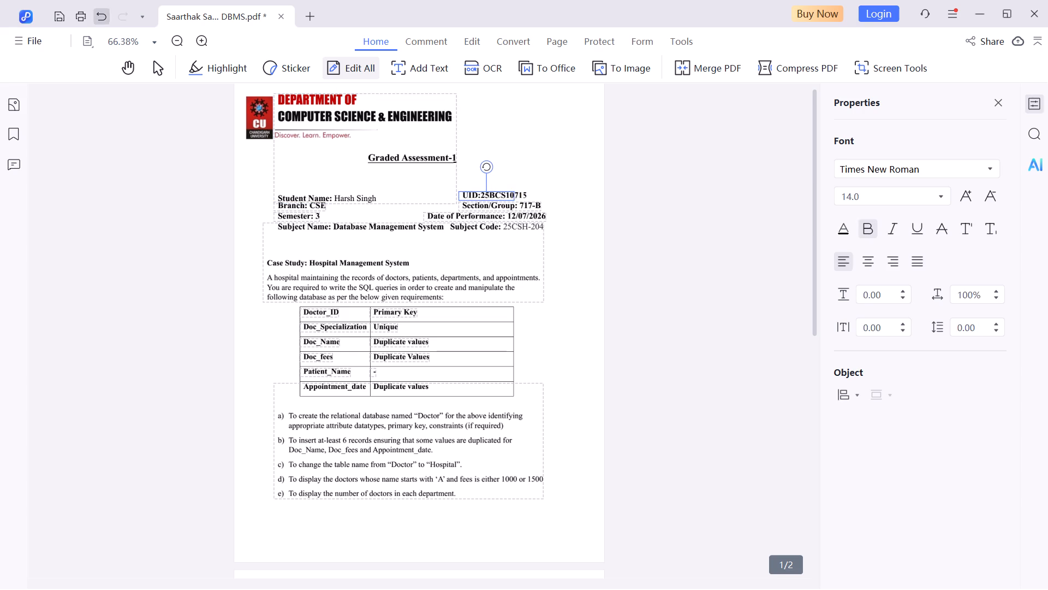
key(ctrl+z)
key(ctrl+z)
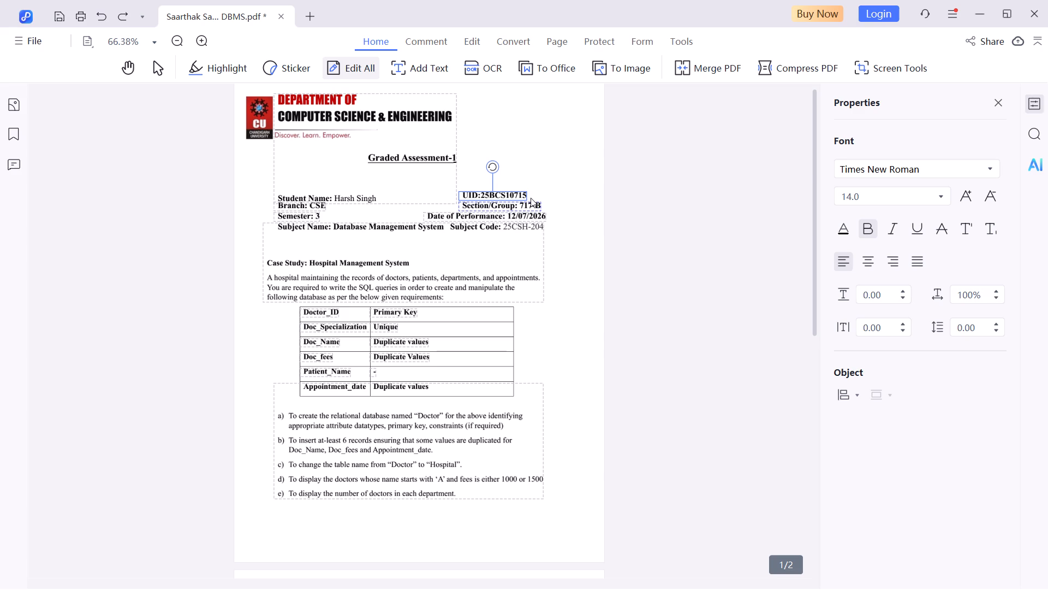
Replace the UID value in the header with the report author's UID.
click(521, 194)
key(Right)
key(Right)
key(Left)
key(BackSpace)
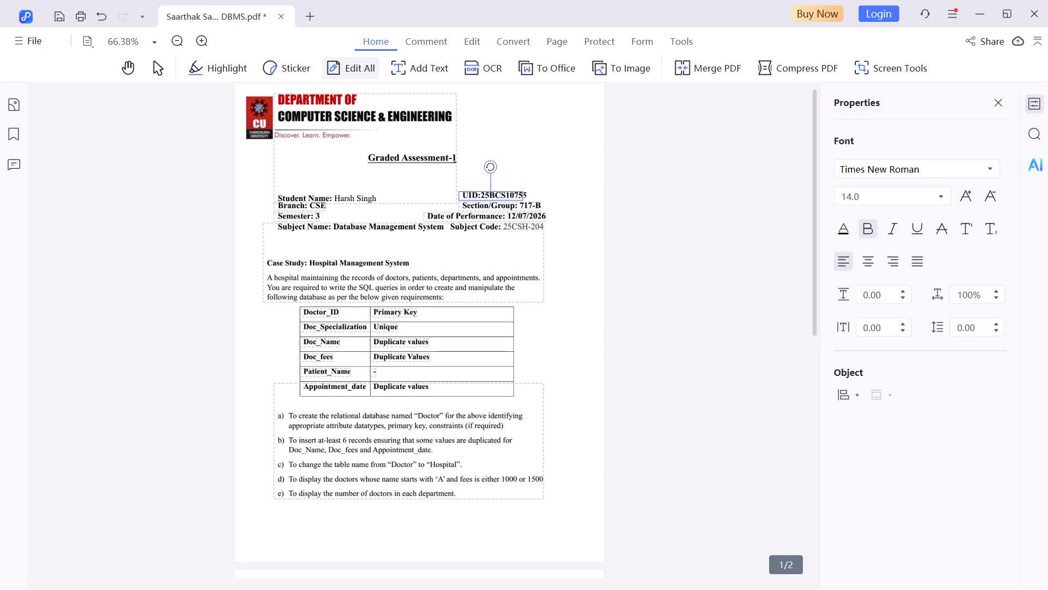
key(BackSpace)
key(BackSpace)
key(BackSpace)
key(BackSpace)
key(BackSpace)
key(BackSpace)
key(BackSpace)
key(BackSpace)
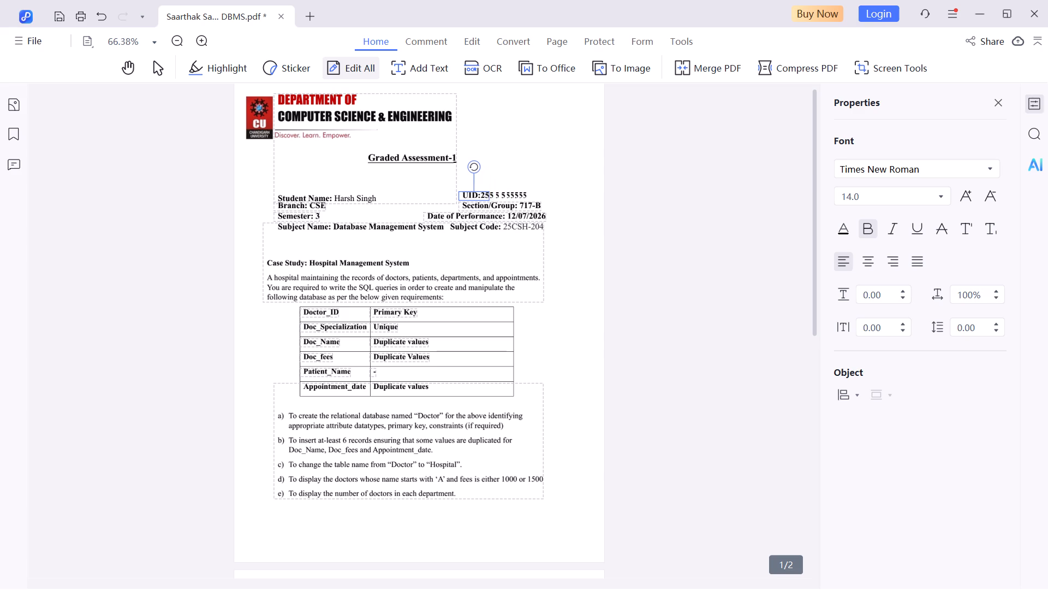
key(Right)
key(BackSpace)
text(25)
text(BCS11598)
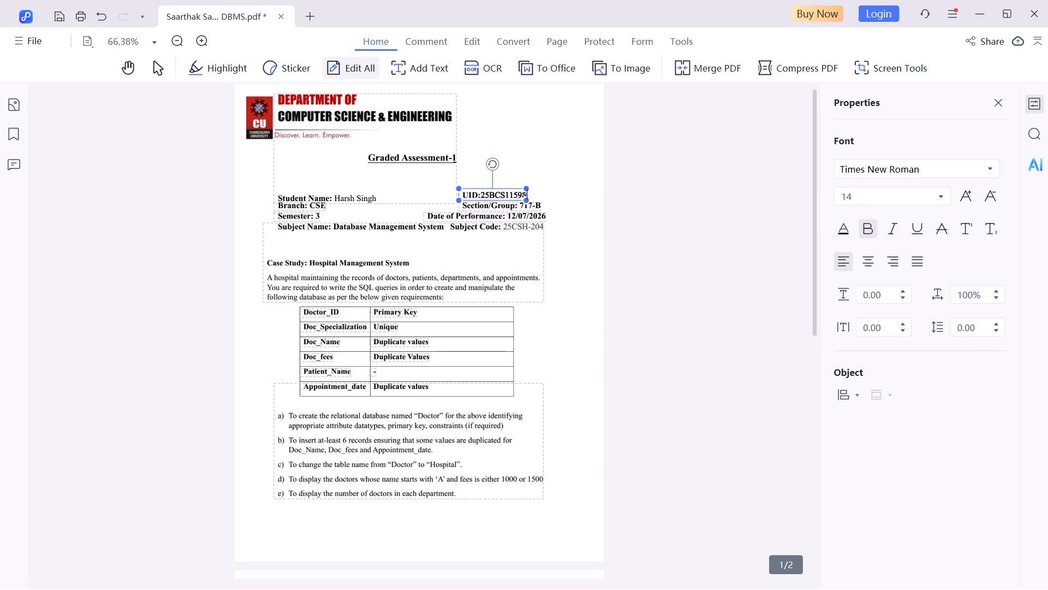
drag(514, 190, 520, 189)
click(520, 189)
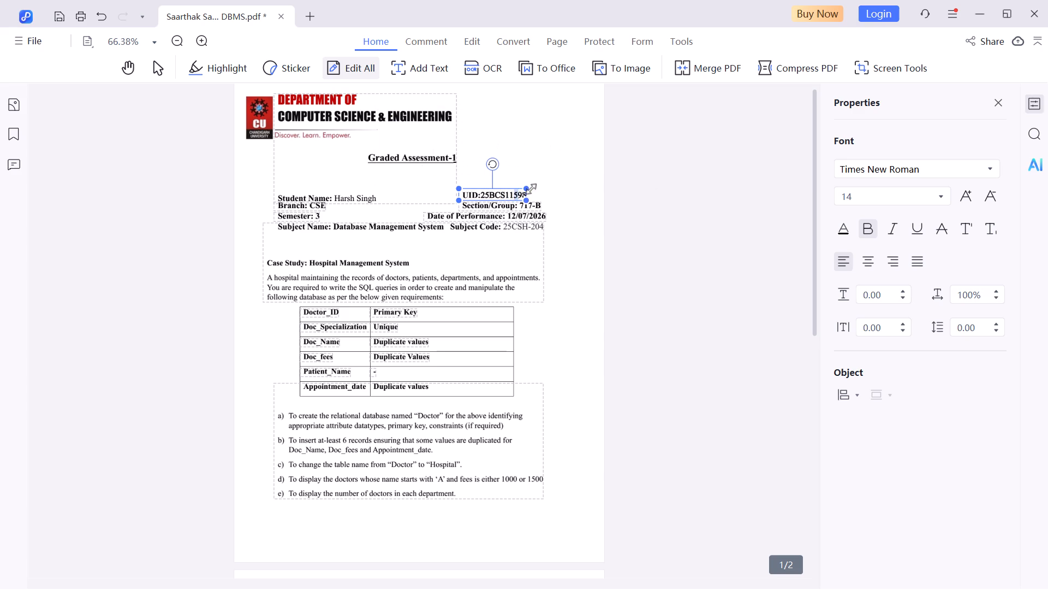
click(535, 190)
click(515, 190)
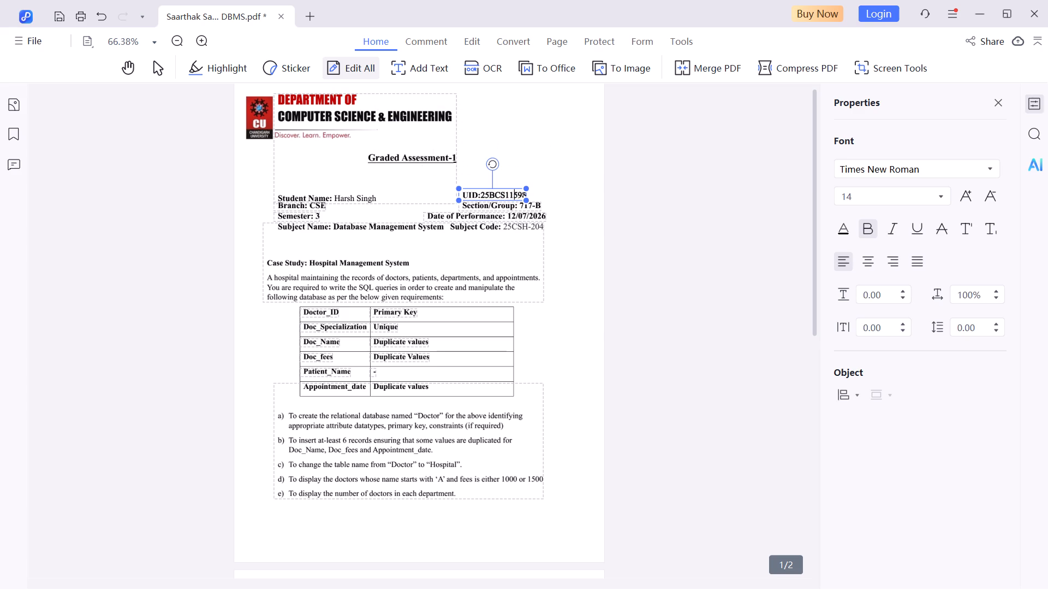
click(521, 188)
Change the Date of Performance in the header to 26/10/2026.
click(567, 188)
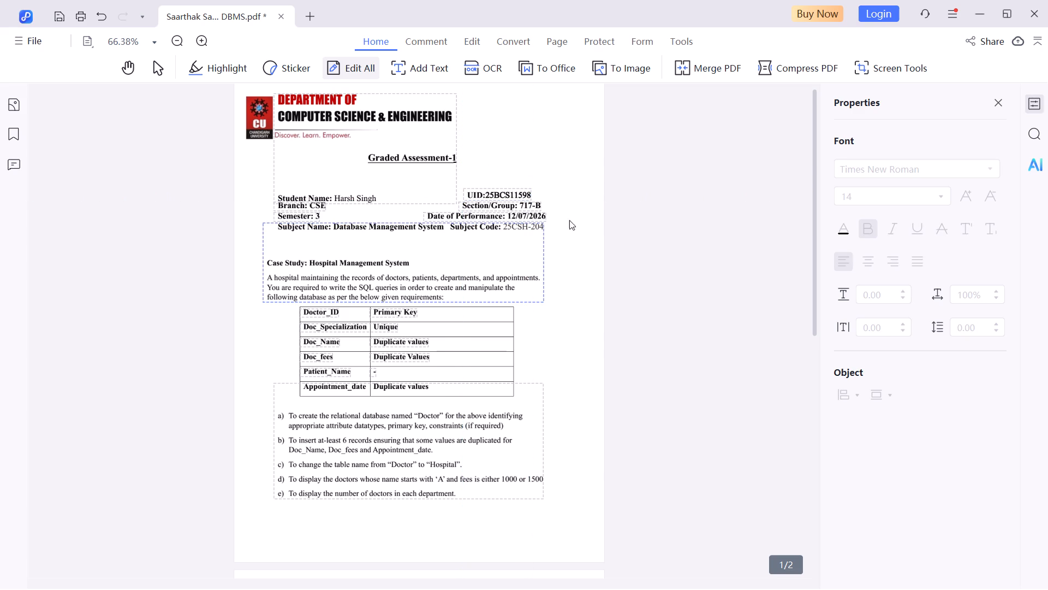
click(525, 215)
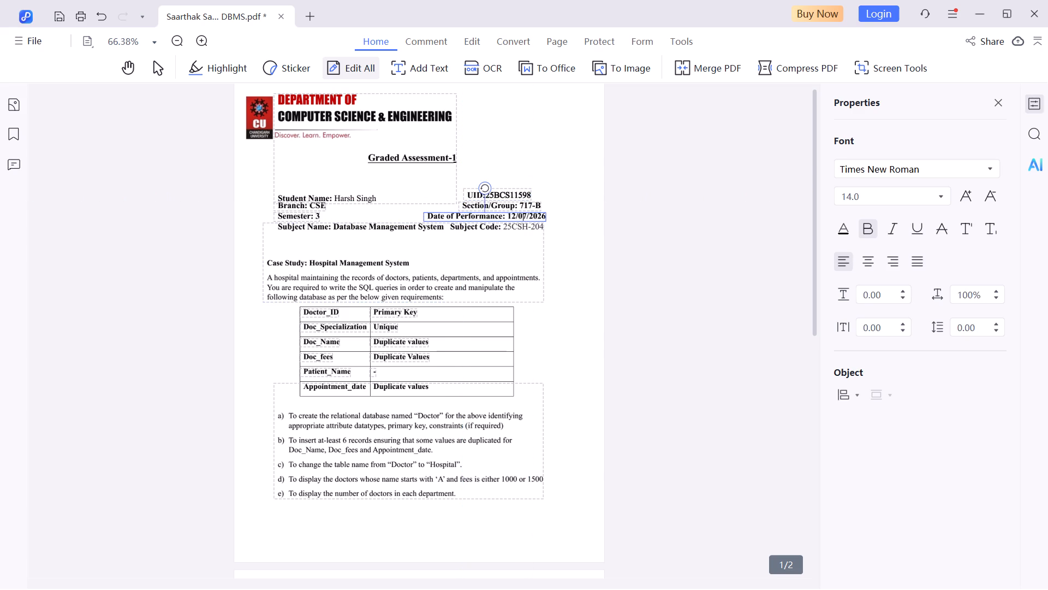
key(Right)
key(BackSpace)
key(BackSpace)
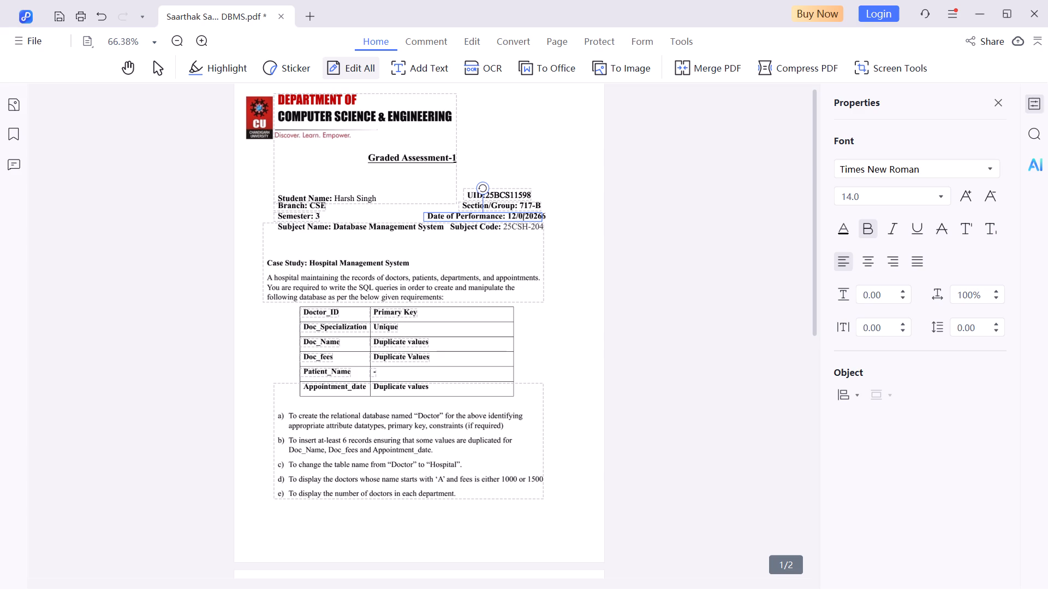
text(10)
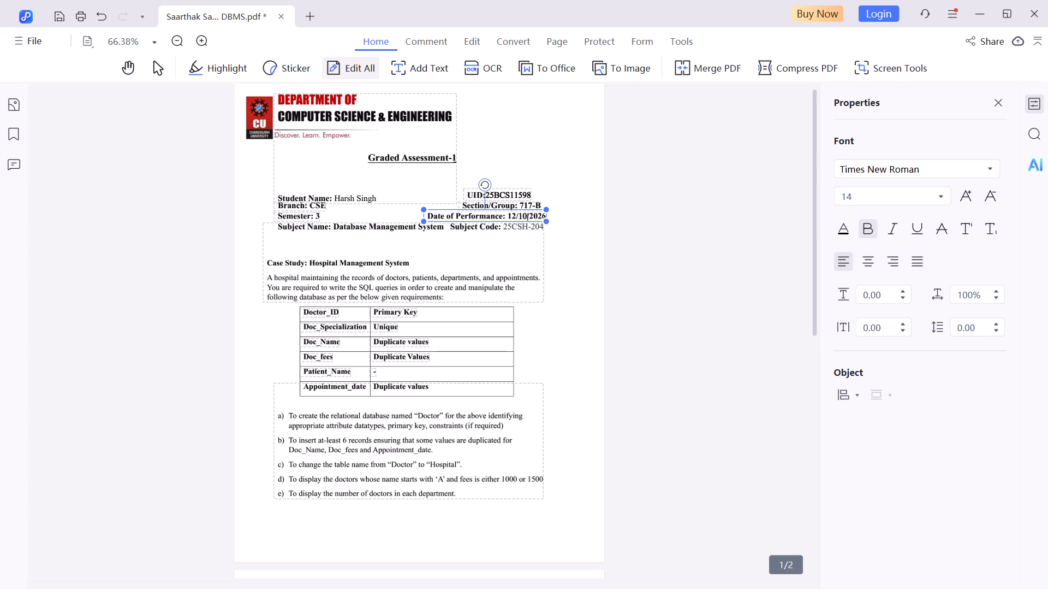
click(517, 215)
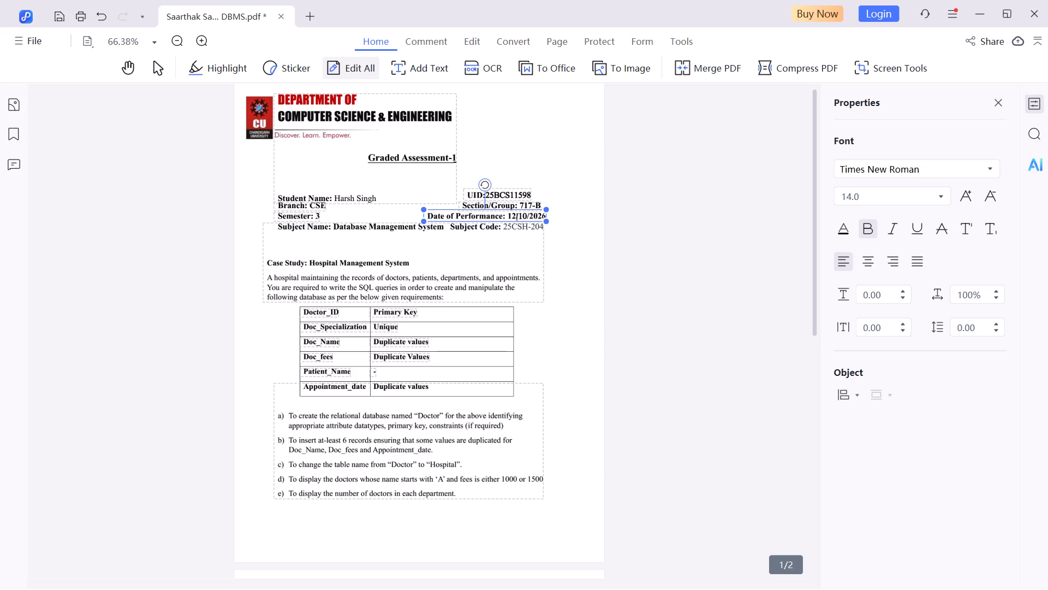
click(513, 215)
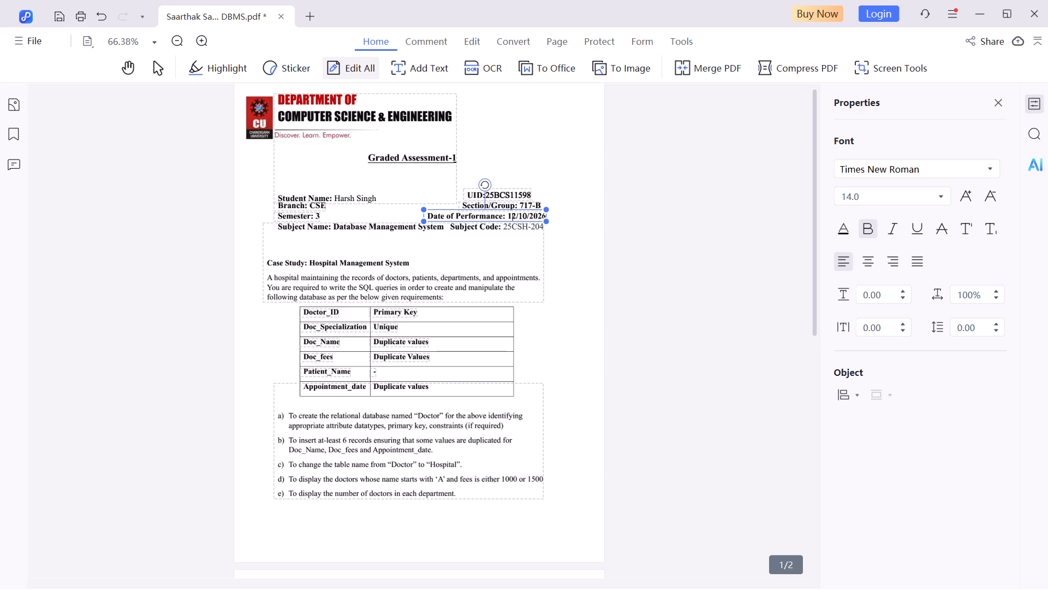
click(516, 215)
key(BackSpace)
key(BackSpace)
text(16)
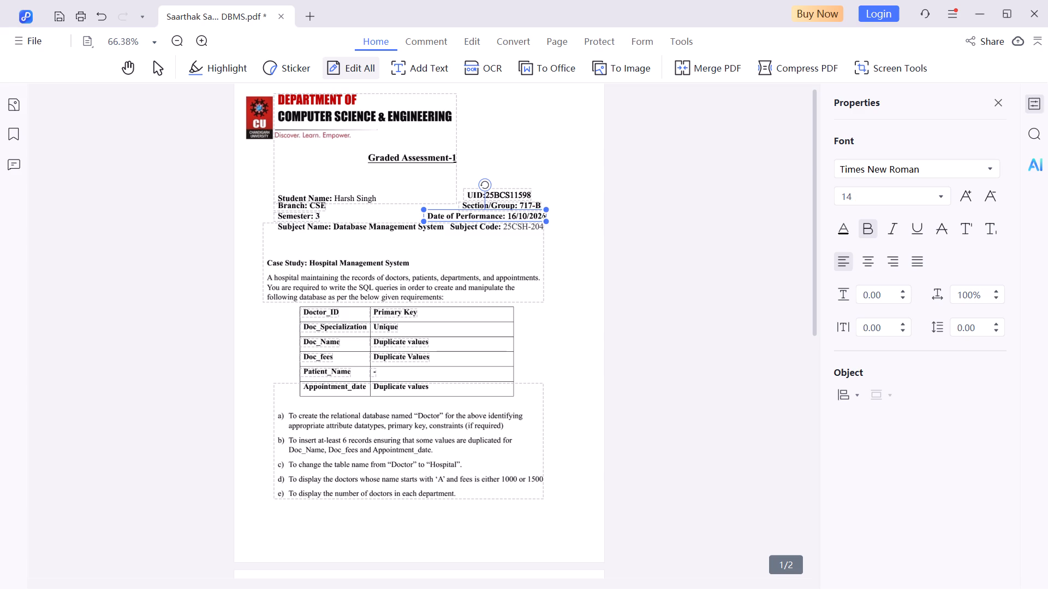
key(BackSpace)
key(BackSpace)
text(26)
Make the full name on the Student Name line bold.
click(377, 199)
drag(377, 199, 373, 199)
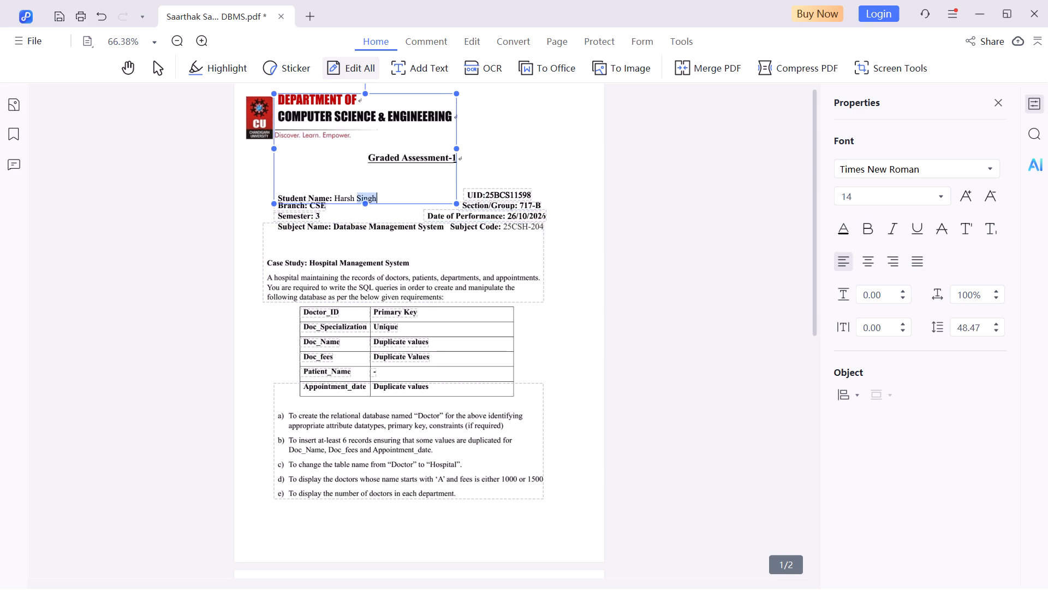
drag(373, 199, 331, 195)
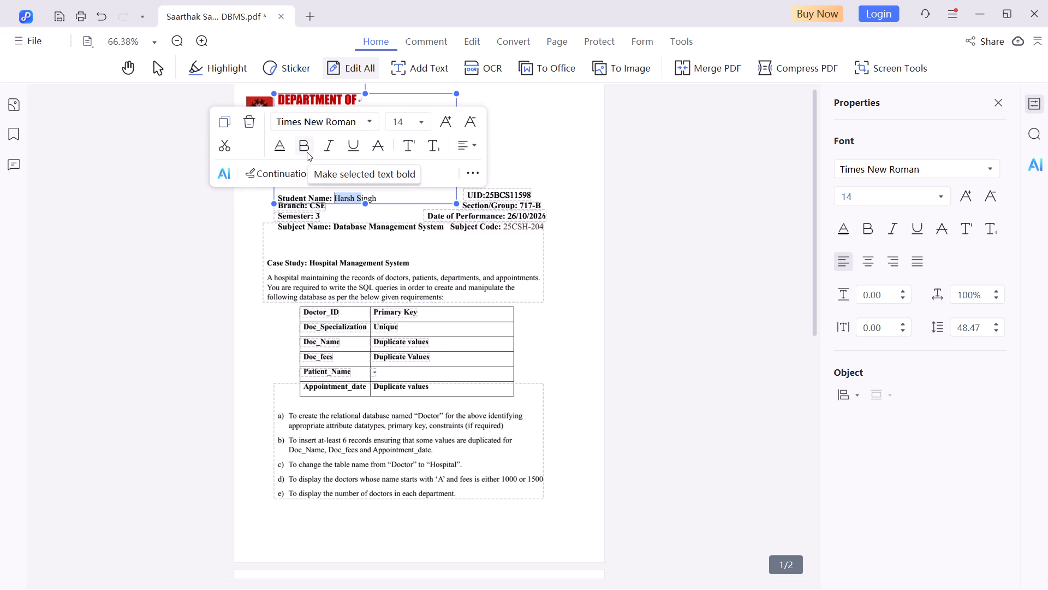
click(307, 152)
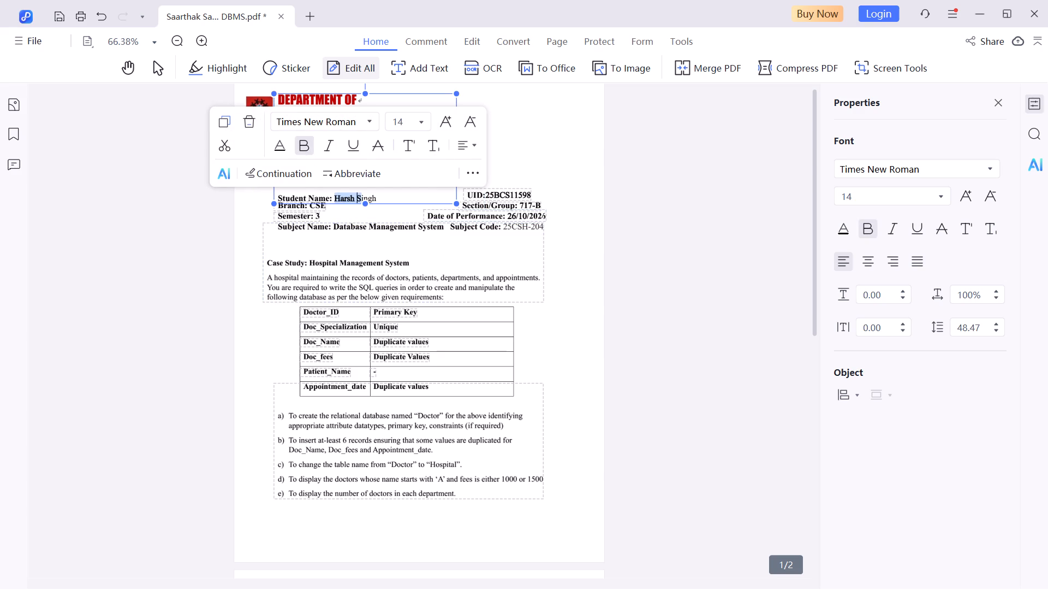
drag(384, 197, 336, 190)
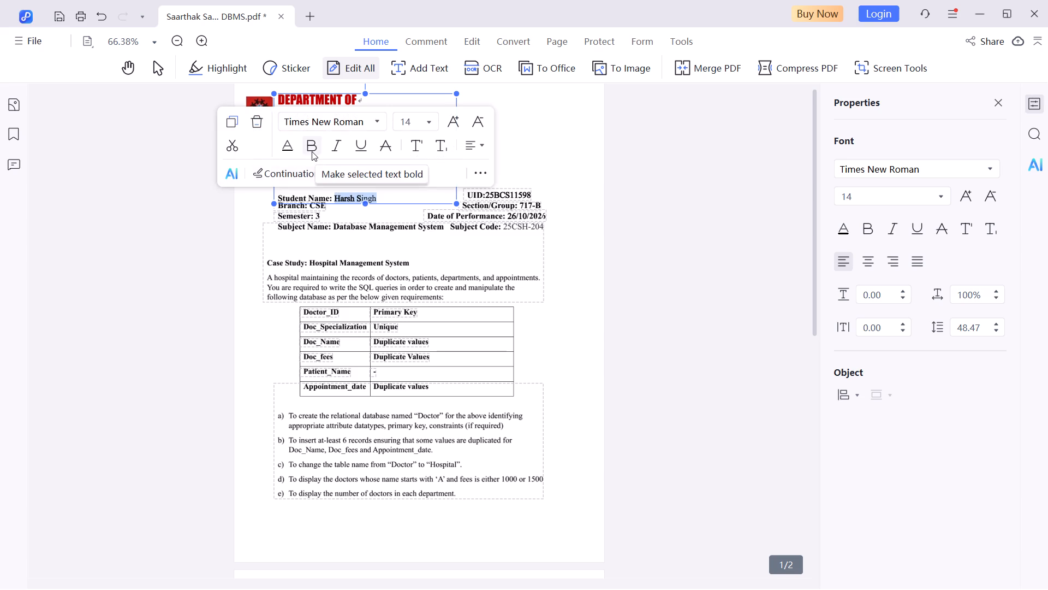
click(312, 151)
click(704, 211)
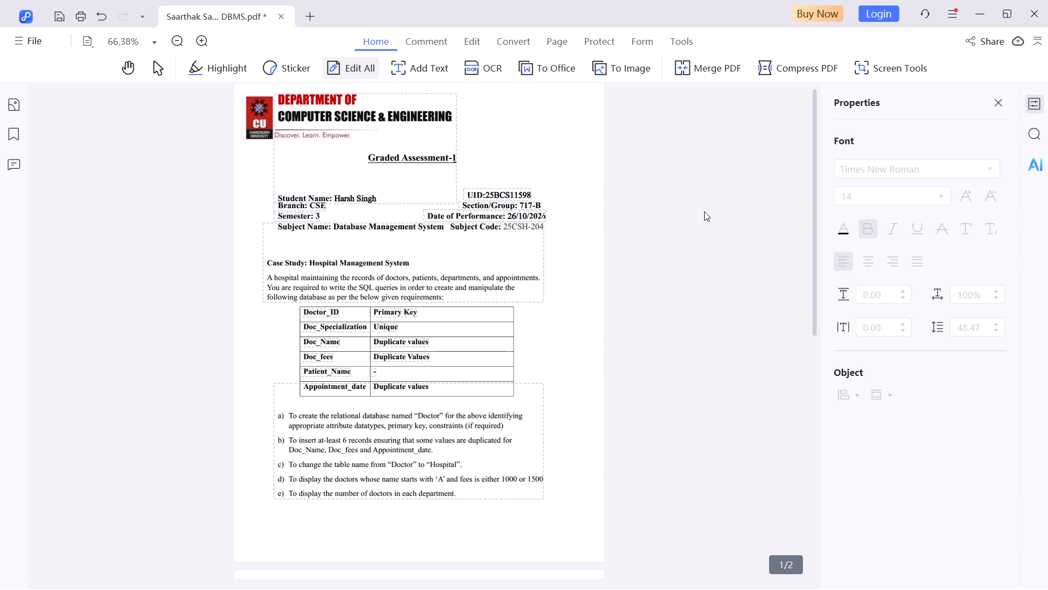
Change the Section/Group value in the header to 717-A.
click(537, 203)
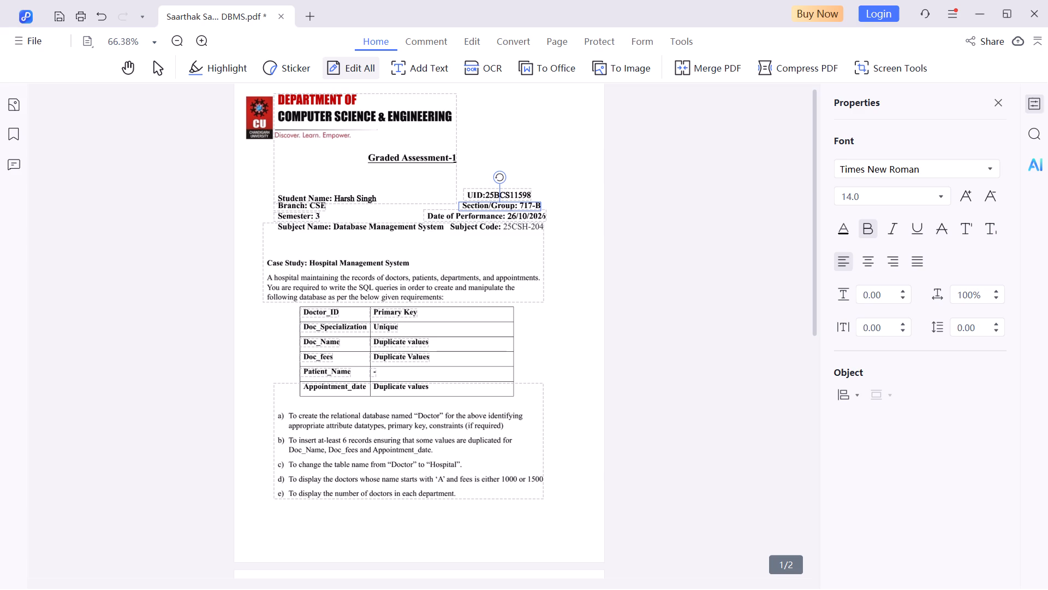
key(Right)
key(Left)
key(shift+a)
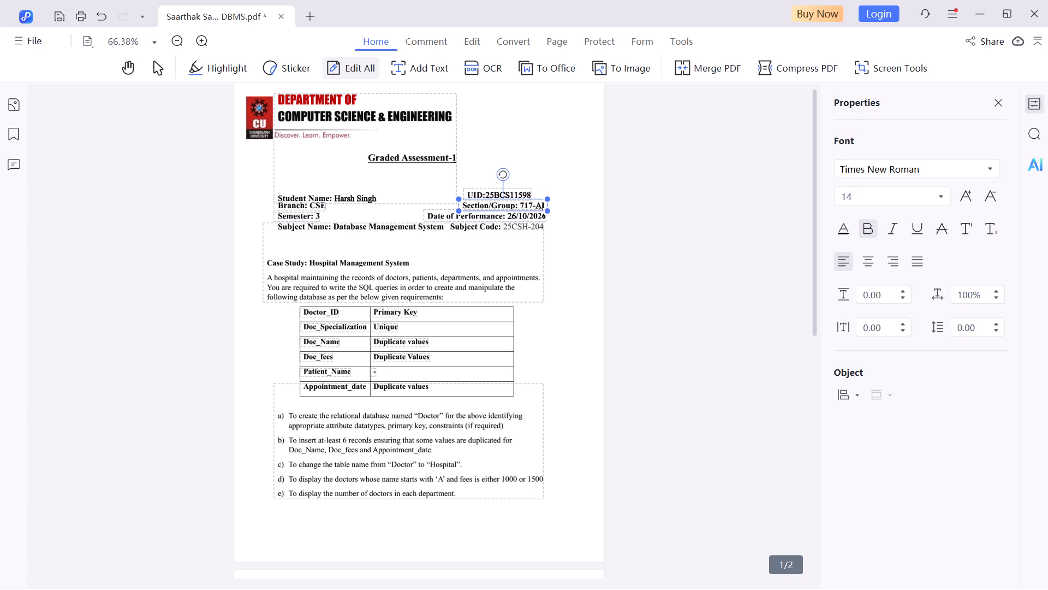
key(Right)
key(BackSpace)
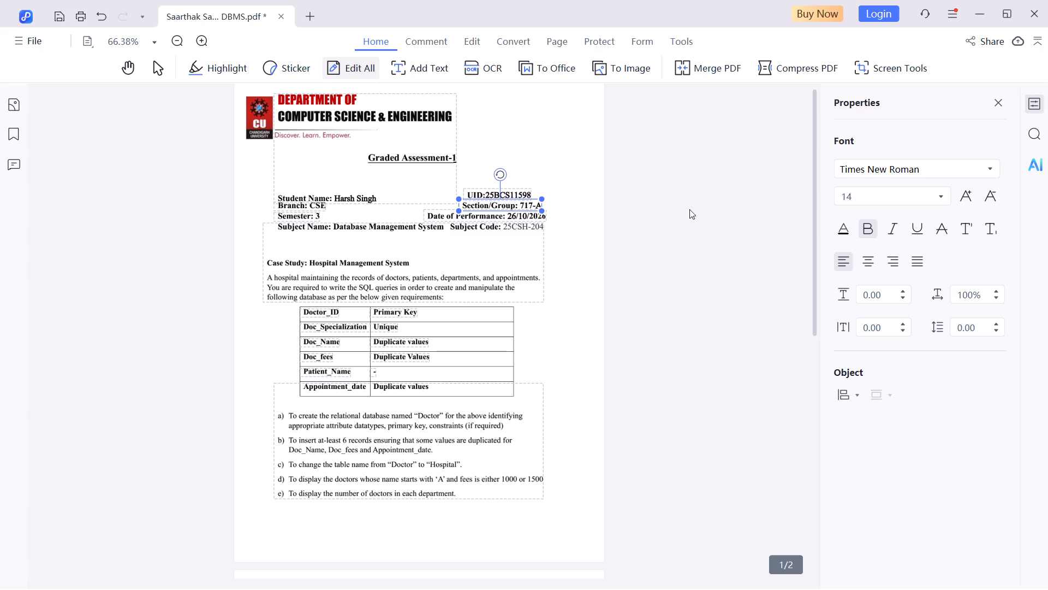
click(695, 218)
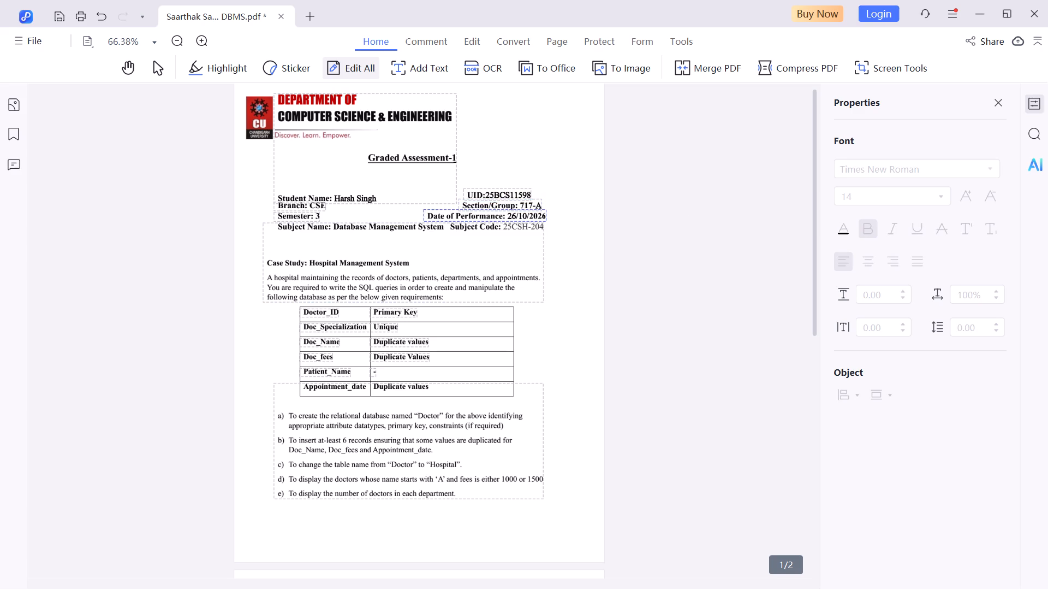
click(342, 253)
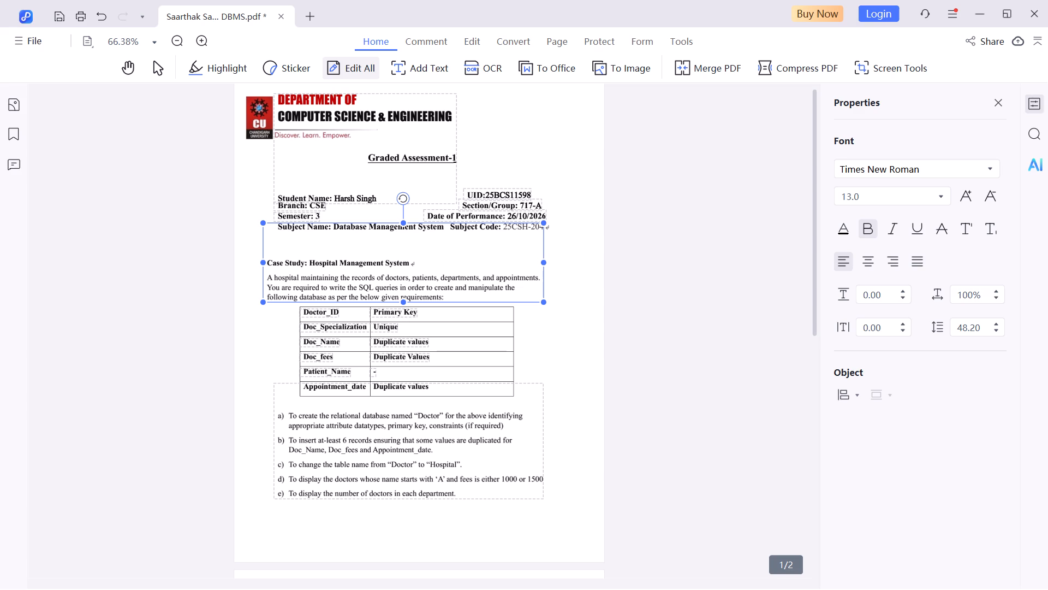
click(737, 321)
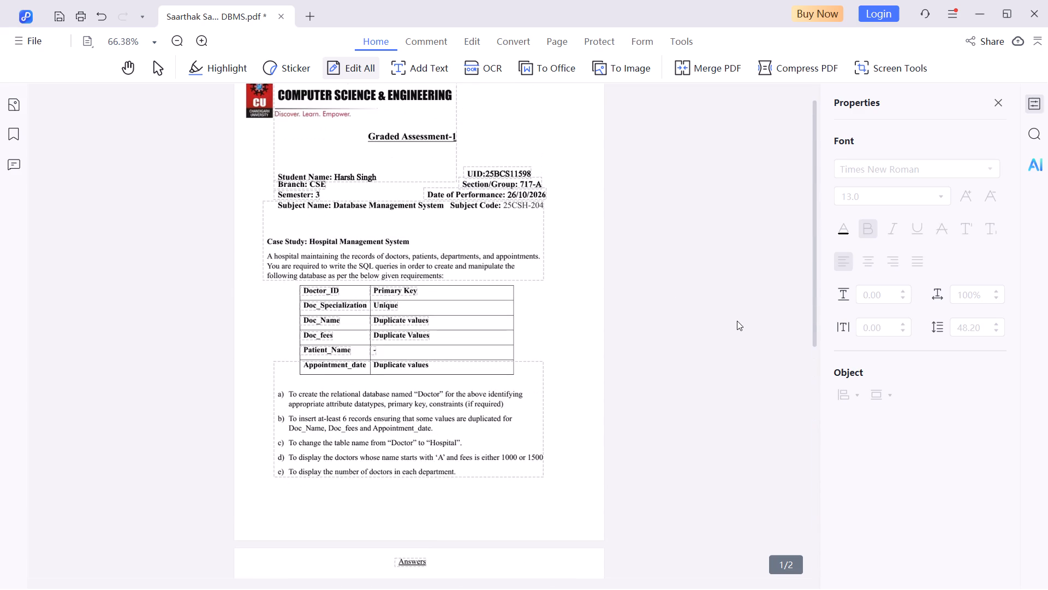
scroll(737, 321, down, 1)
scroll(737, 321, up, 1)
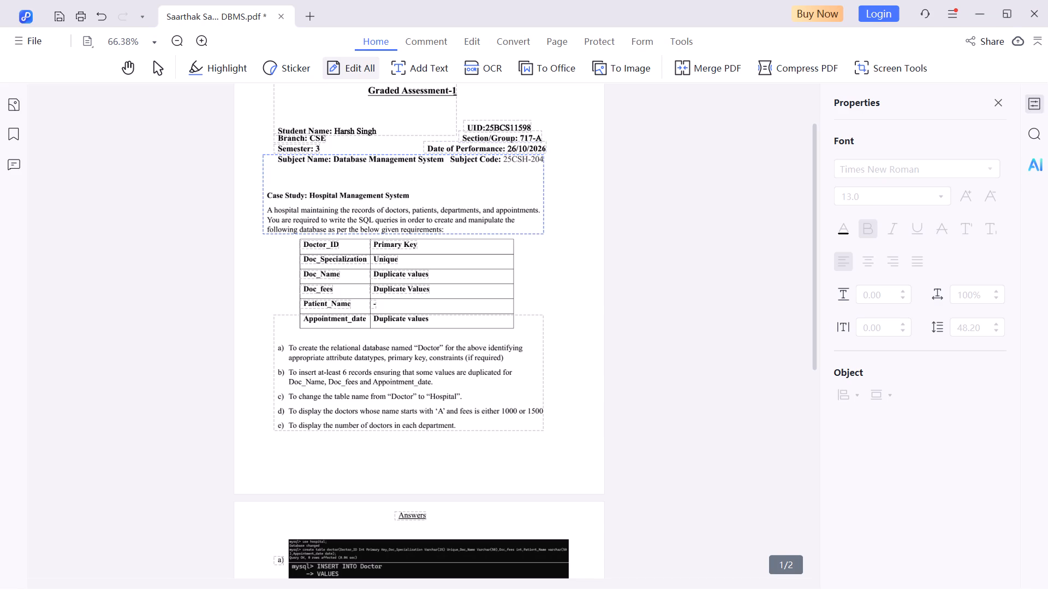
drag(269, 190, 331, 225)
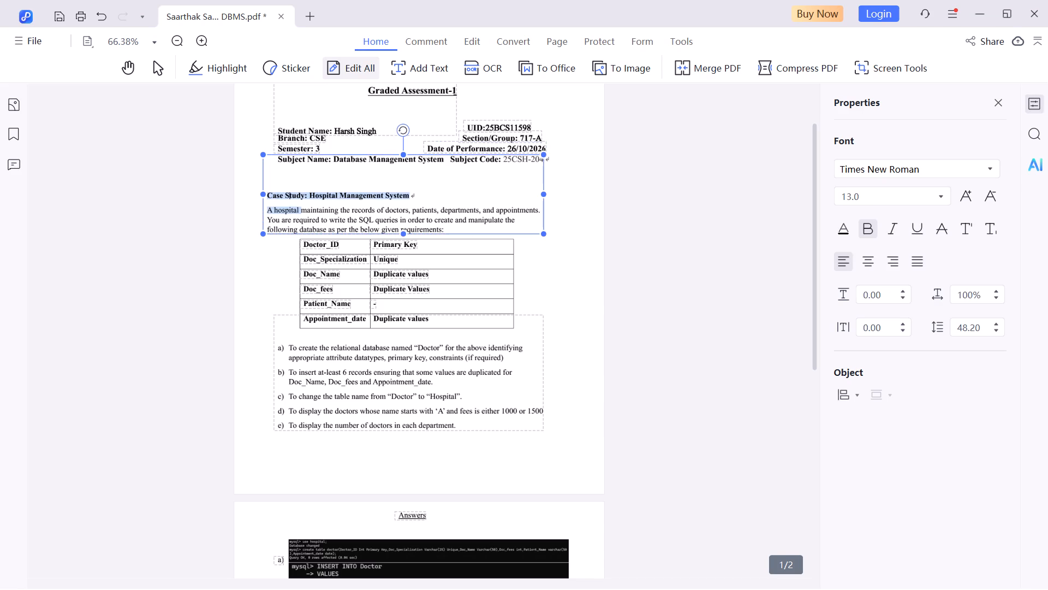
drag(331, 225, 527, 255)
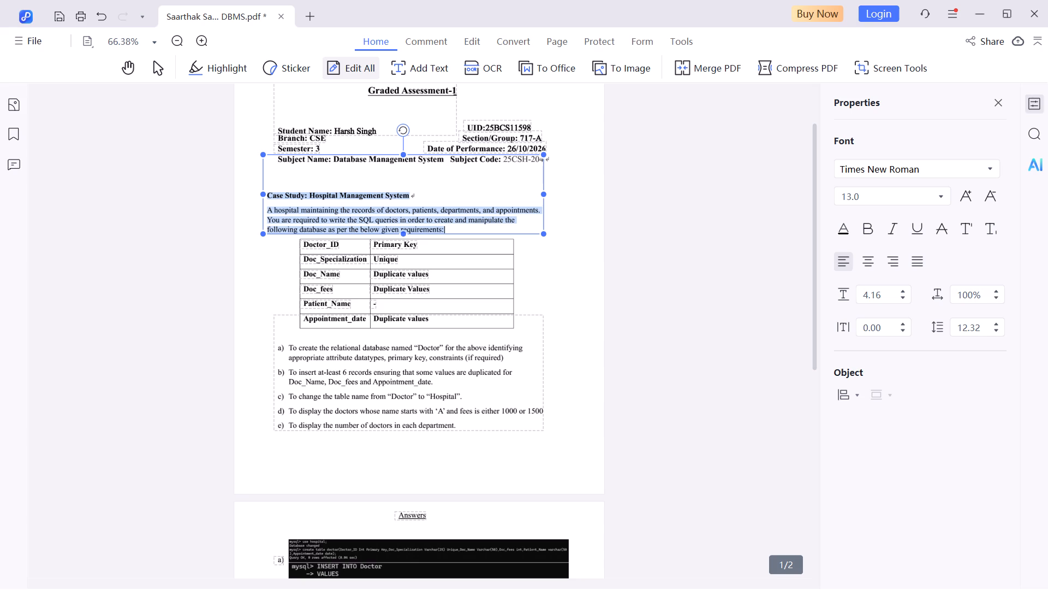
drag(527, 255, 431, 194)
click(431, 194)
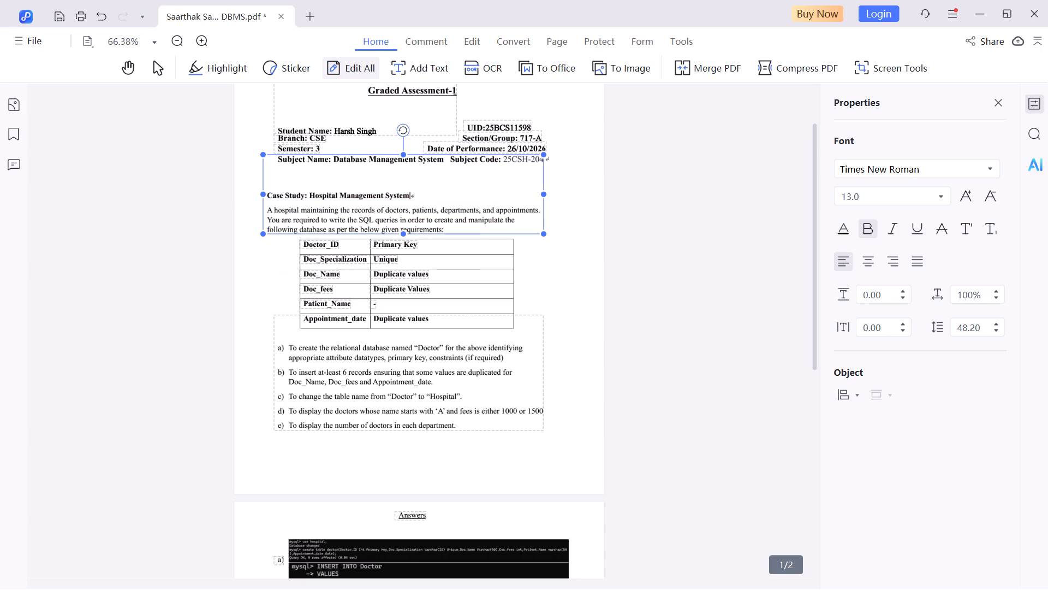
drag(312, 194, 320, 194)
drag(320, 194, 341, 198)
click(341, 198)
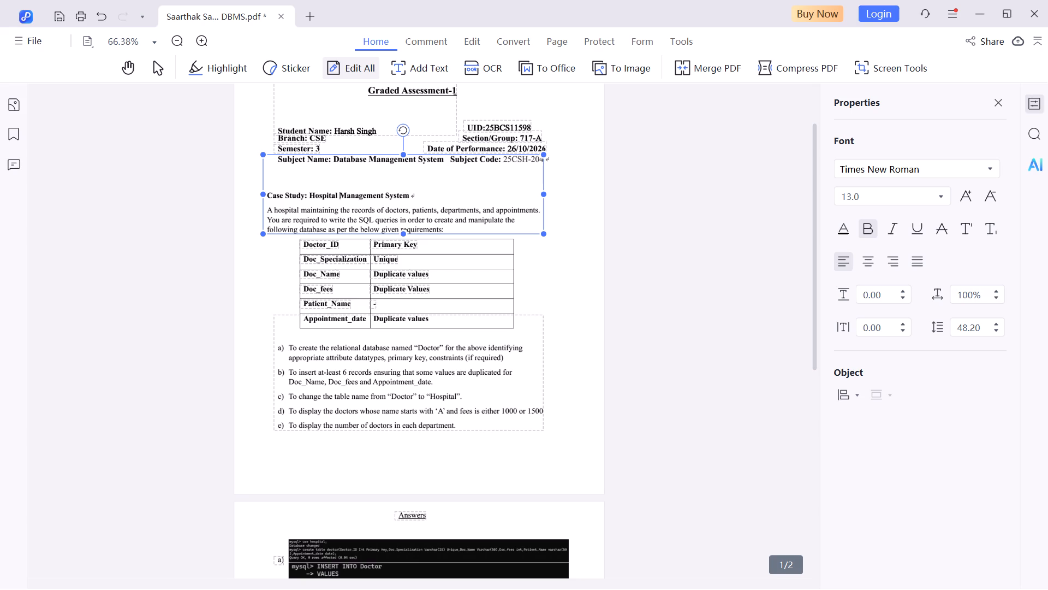
Reduce the case study text to "Case :" by deleting "Study", the Hospital Management System title and the introductory paragraph.
triple_click(296, 194)
double_click(296, 194)
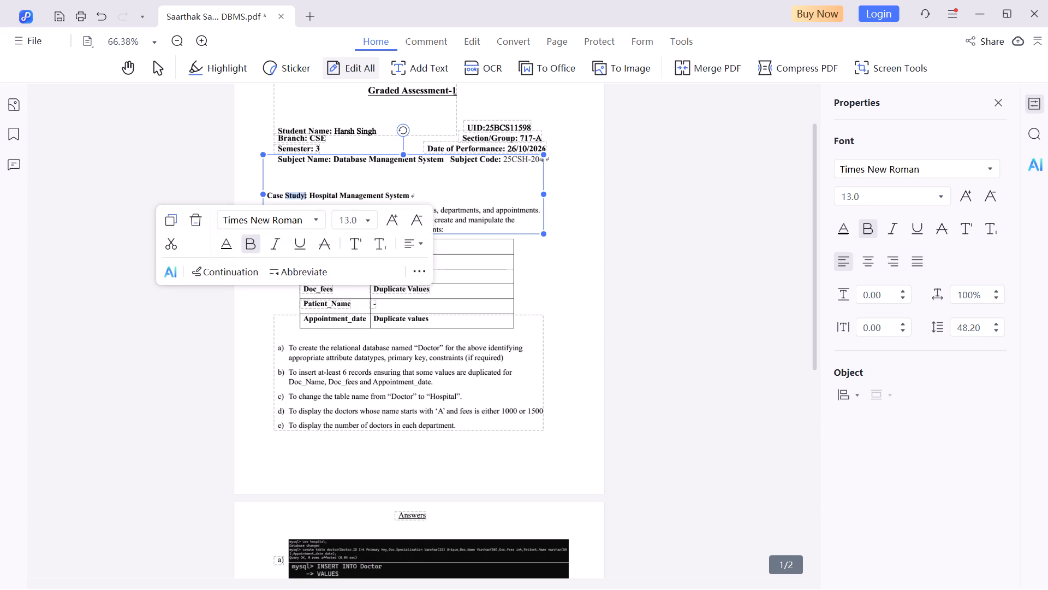
key(BackSpace)
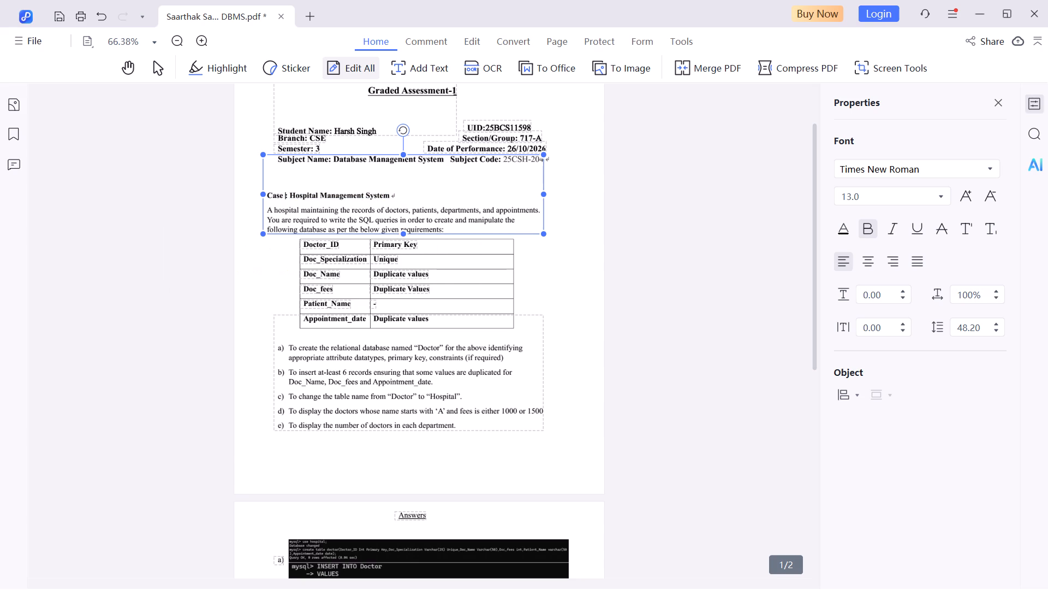
drag(290, 194, 433, 223)
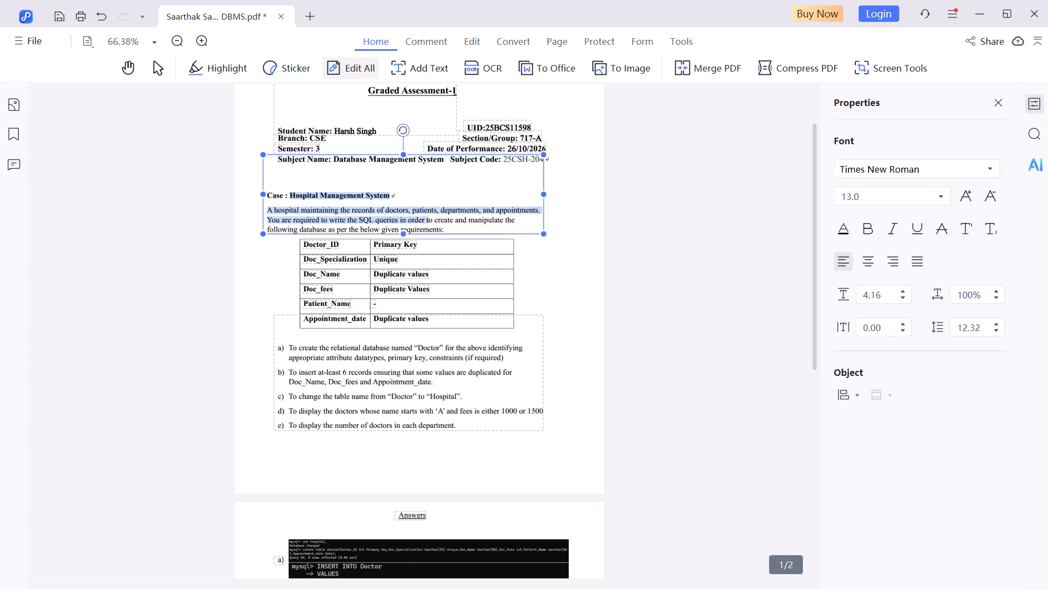
drag(433, 223, 459, 229)
key(BackSpace)
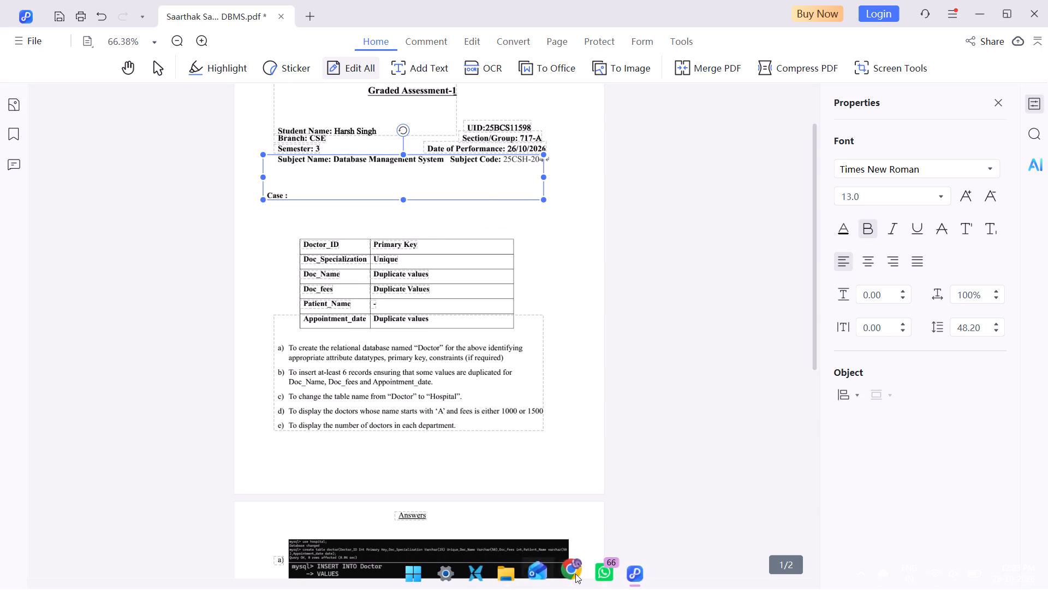
click(580, 534)
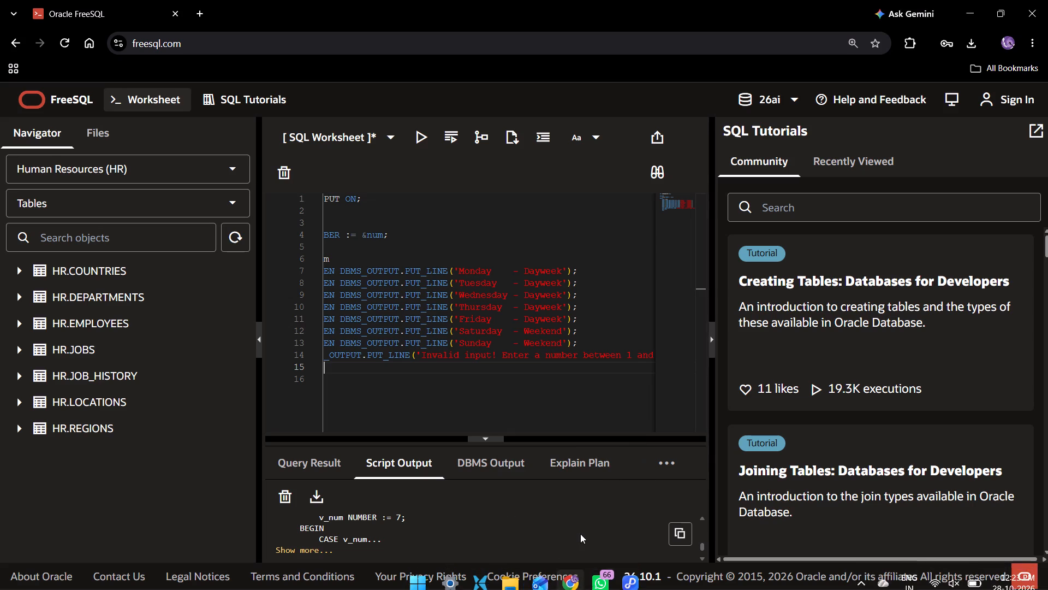
key(ctrl+shift+t)
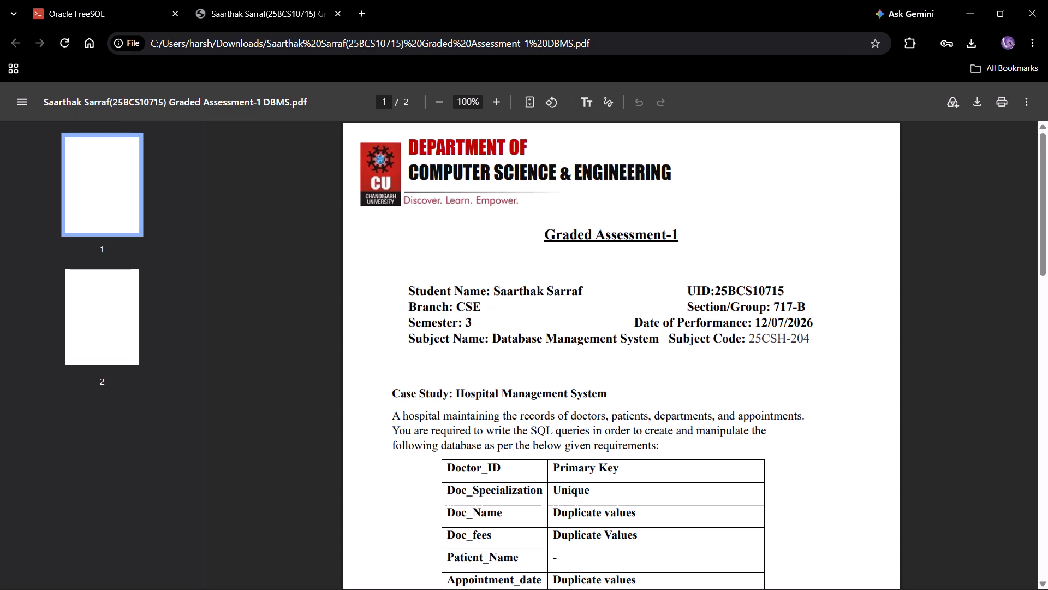
key(ctrl+shift+t)
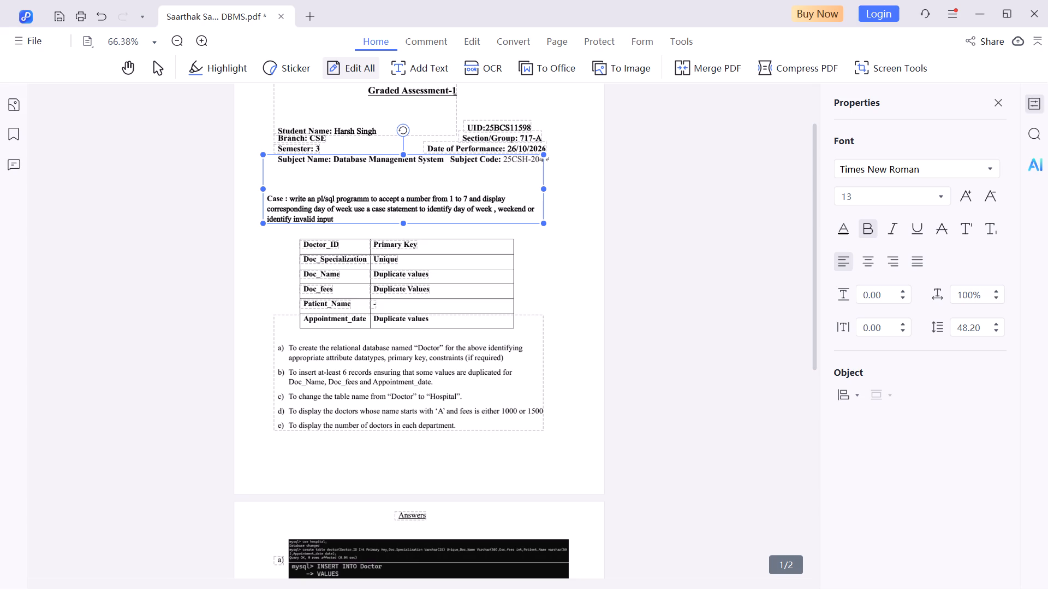
Correct "programm" to "program" in the pasted case statement.
click(368, 197)
key(BackSpace)
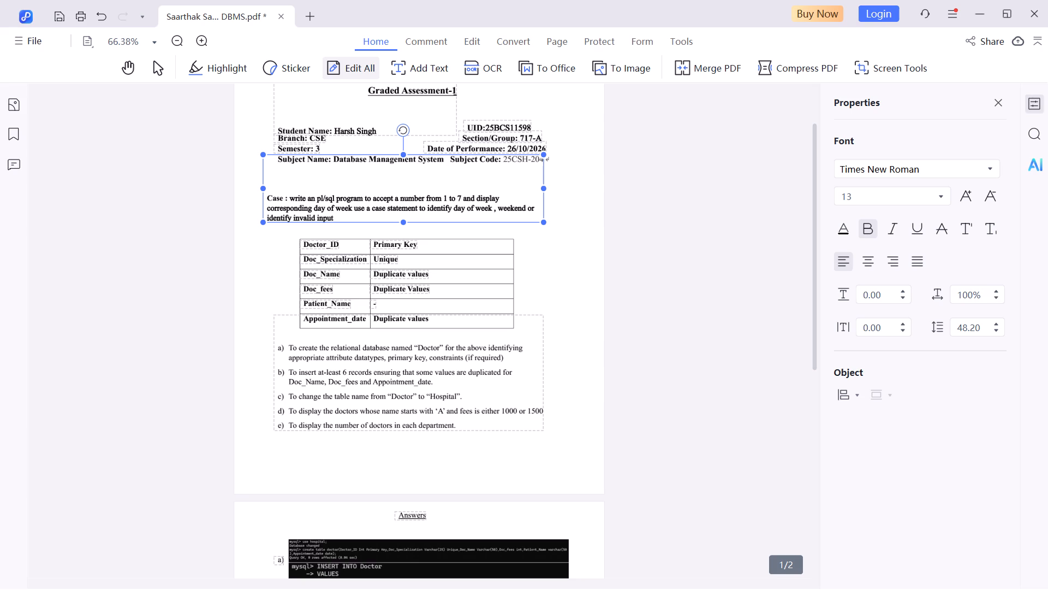
click(548, 265)
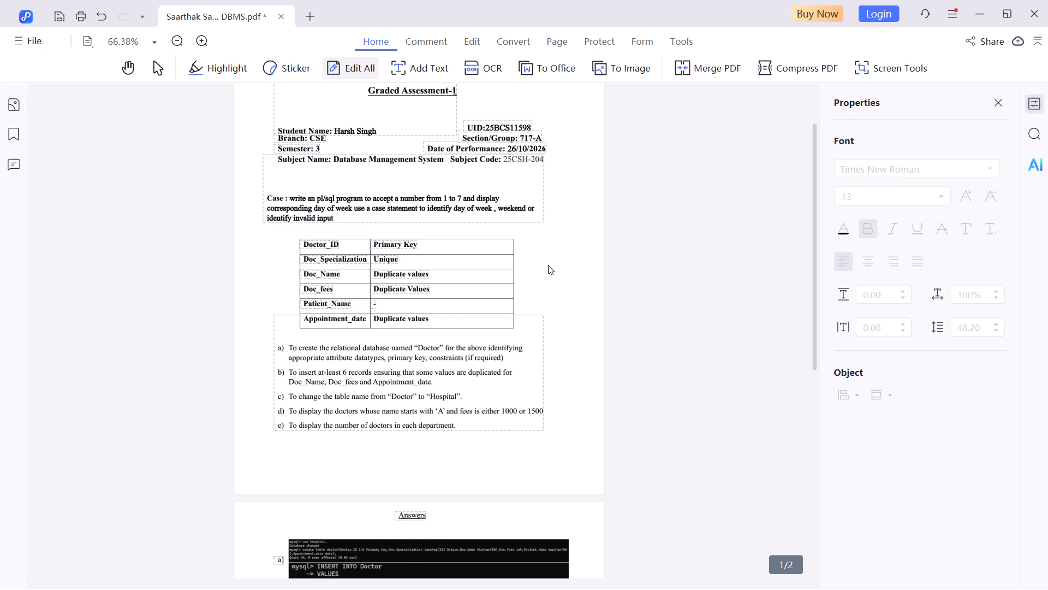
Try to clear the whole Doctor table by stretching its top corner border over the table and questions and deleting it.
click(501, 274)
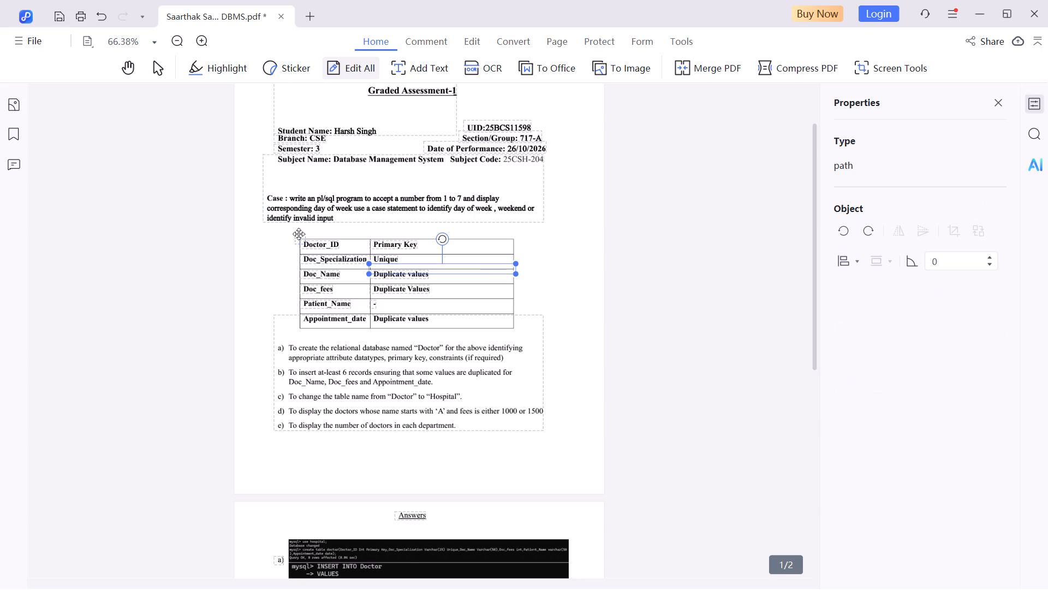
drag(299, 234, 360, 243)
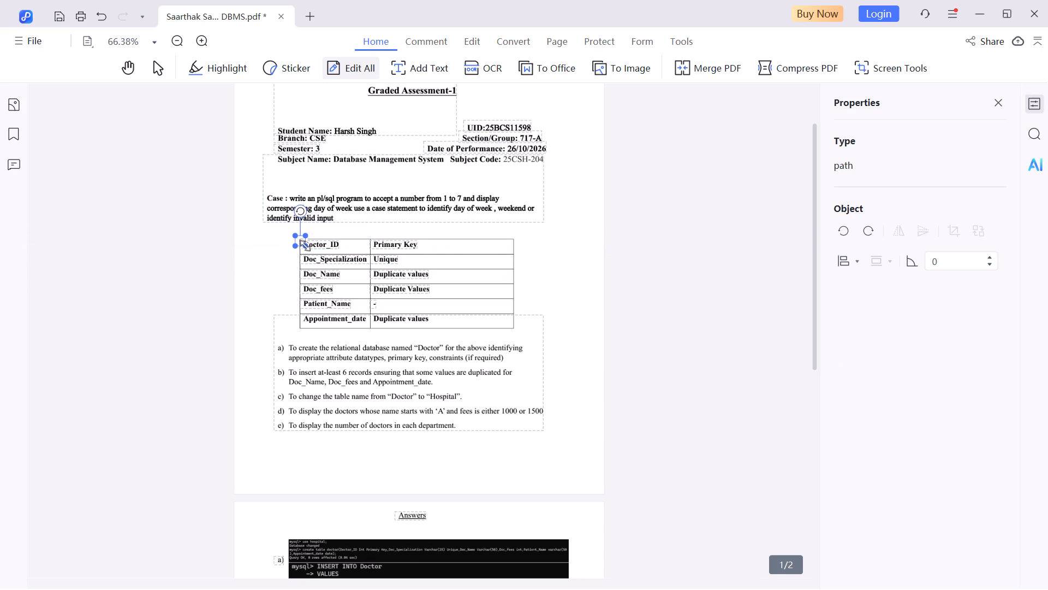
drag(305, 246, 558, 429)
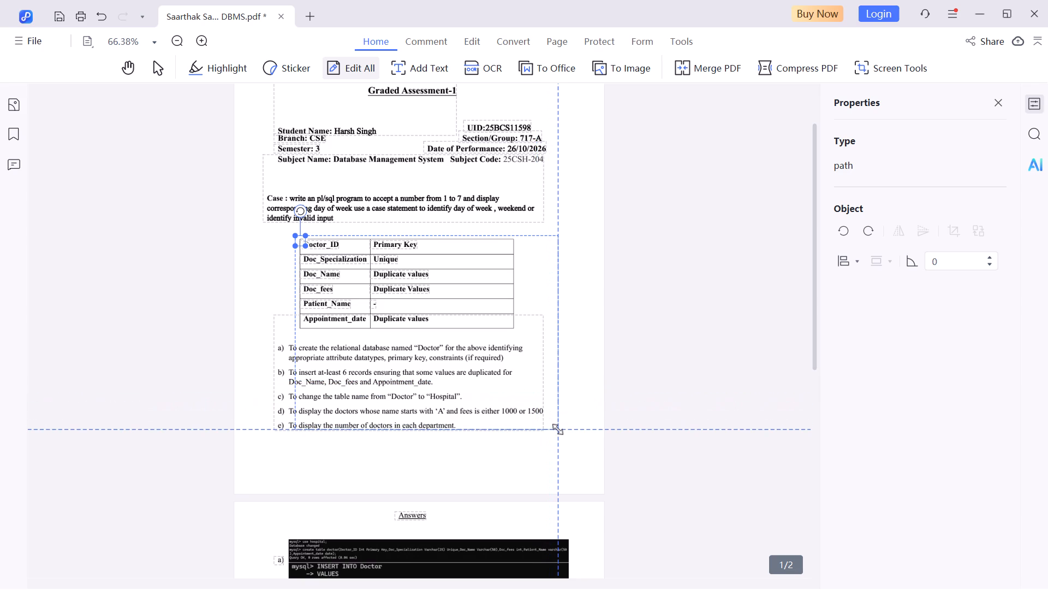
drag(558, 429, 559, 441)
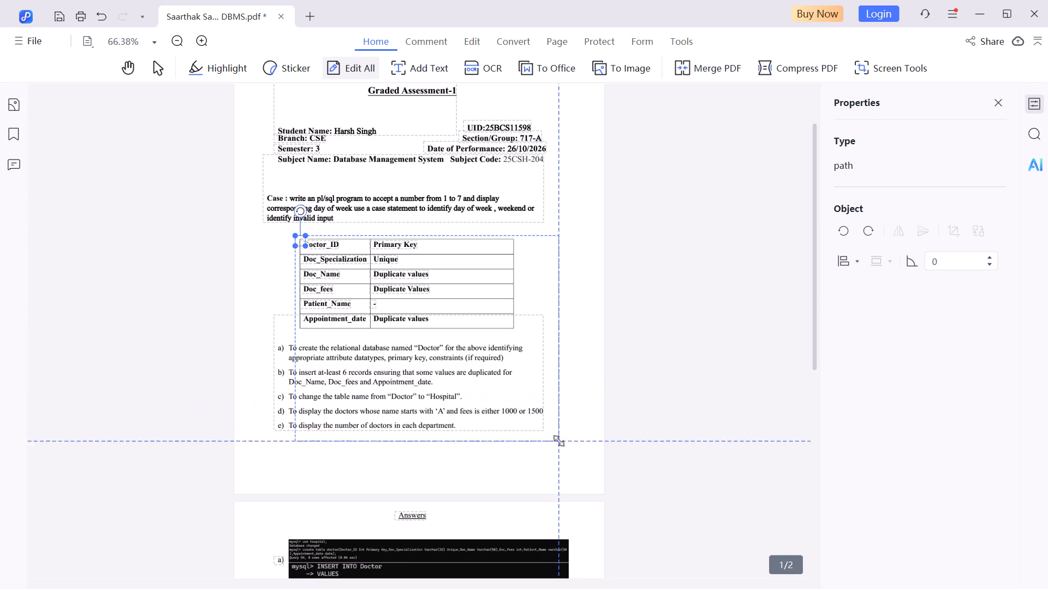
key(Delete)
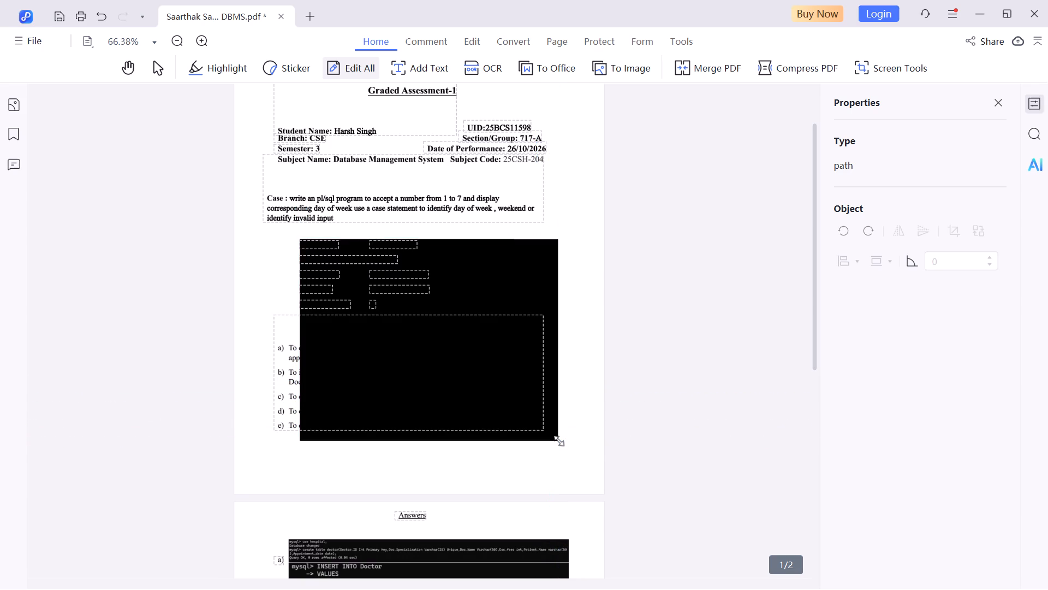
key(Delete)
Delete the text block containing the Appointment_date row text and questions a) to e) below the table.
click(531, 417)
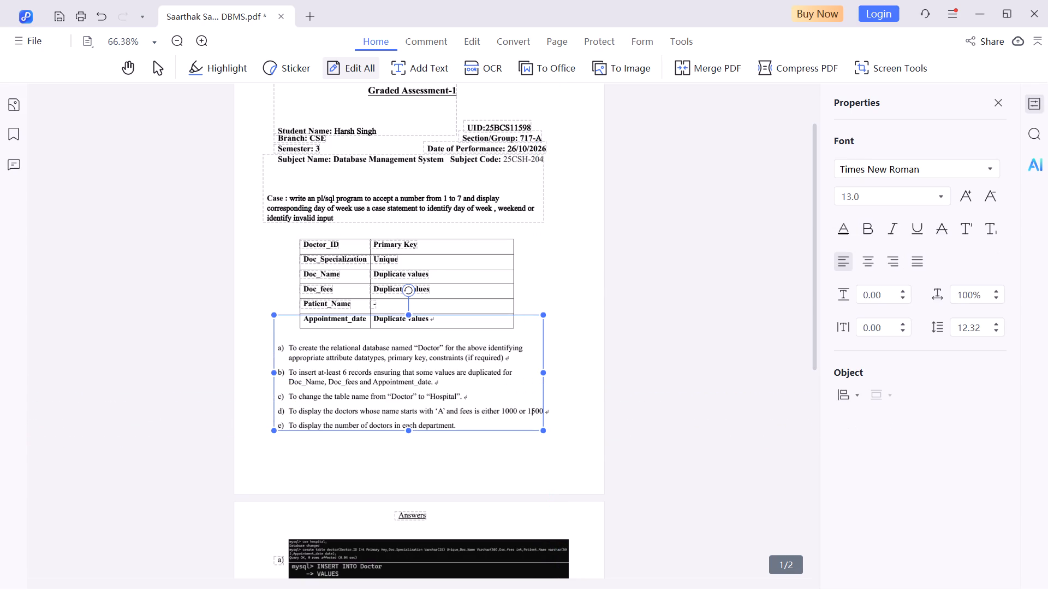
triple_click(538, 428)
click(538, 428)
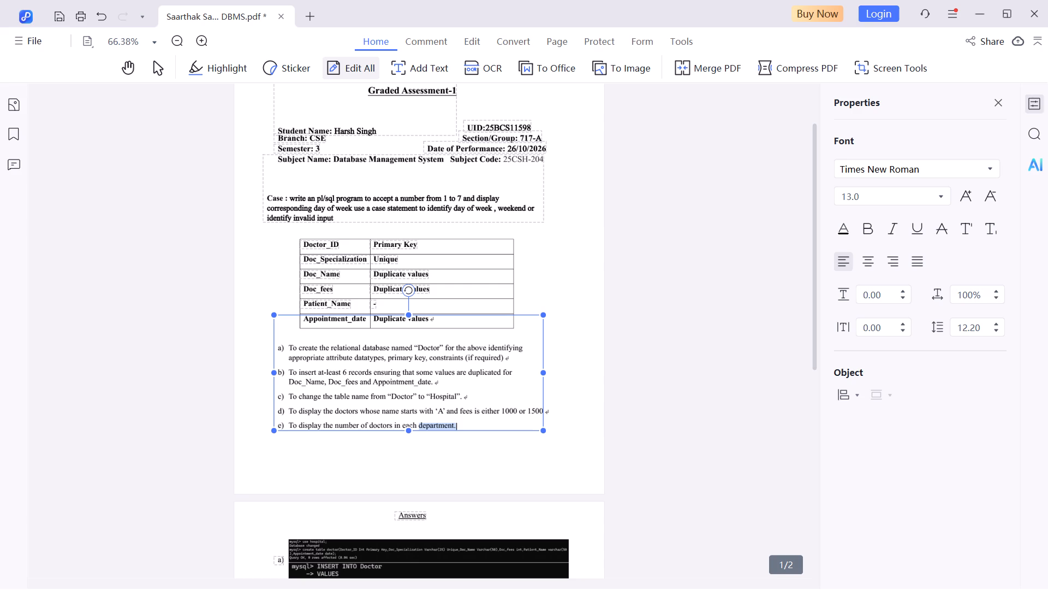
key(ctrl+a)
key(Delete)
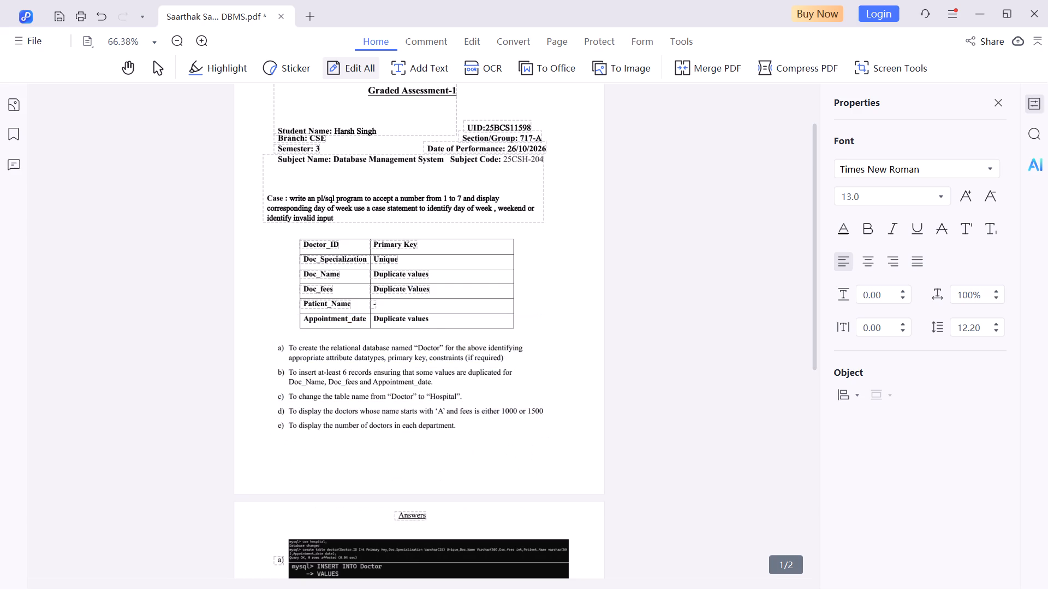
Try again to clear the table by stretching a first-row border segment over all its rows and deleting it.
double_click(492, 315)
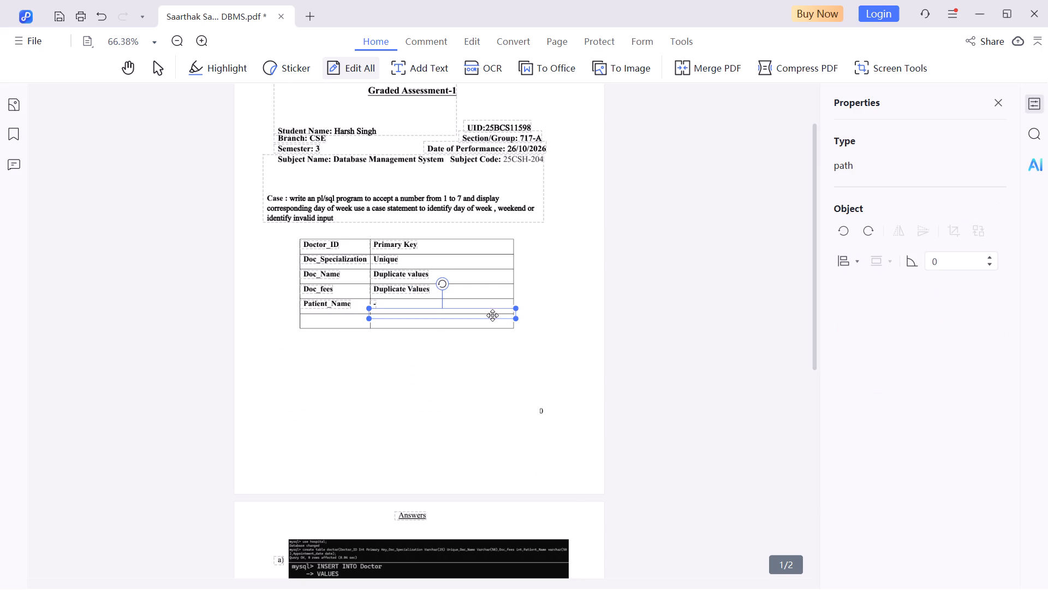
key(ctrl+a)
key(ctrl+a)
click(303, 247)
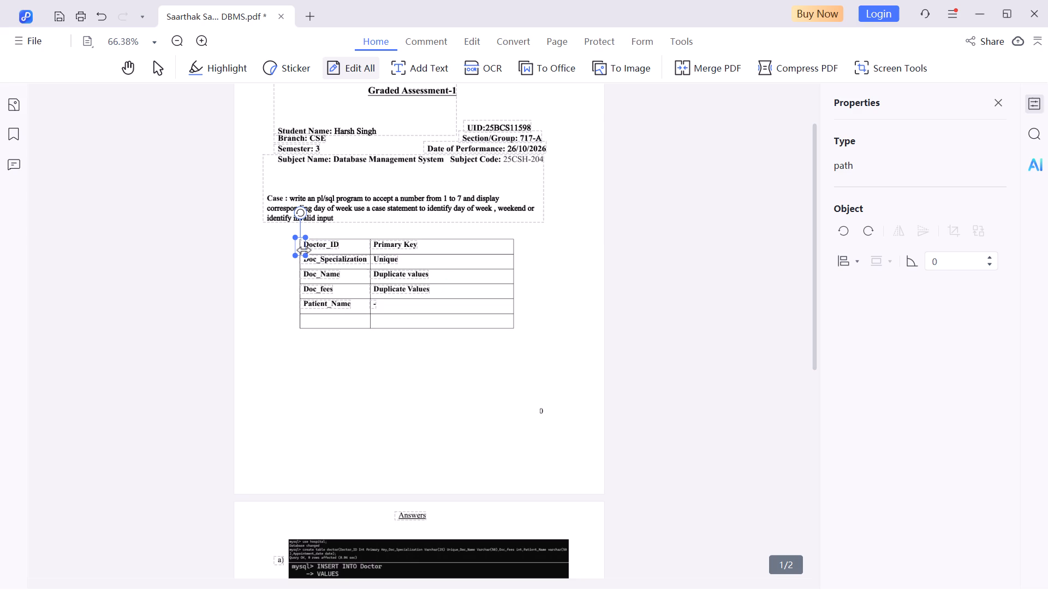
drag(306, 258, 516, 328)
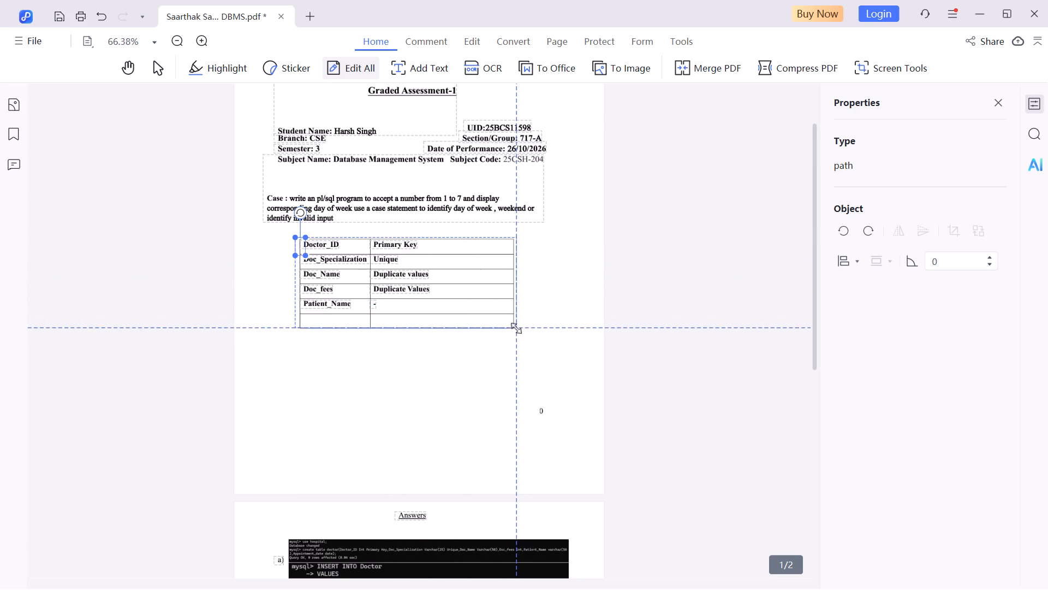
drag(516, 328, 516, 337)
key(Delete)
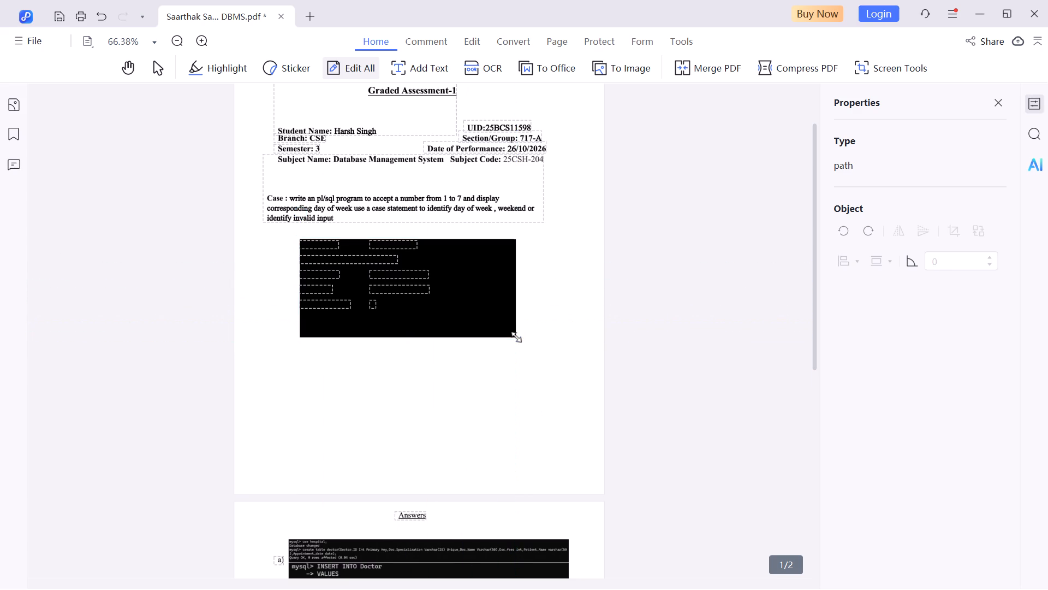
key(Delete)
Delete the outer, upper and lower border lines of the empty last row's second-column cell.
click(511, 318)
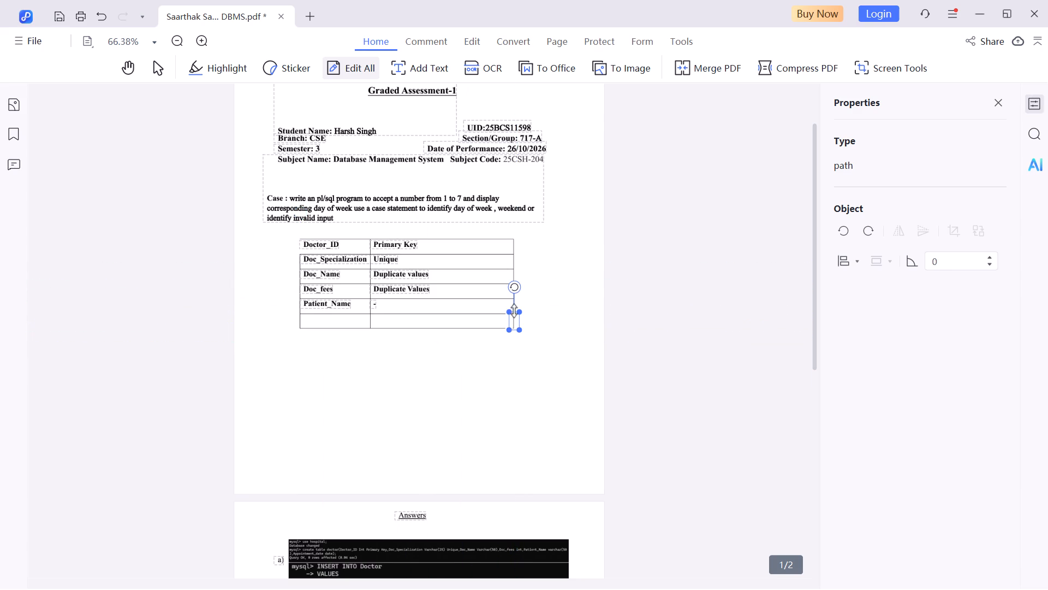
key(Delete)
click(471, 310)
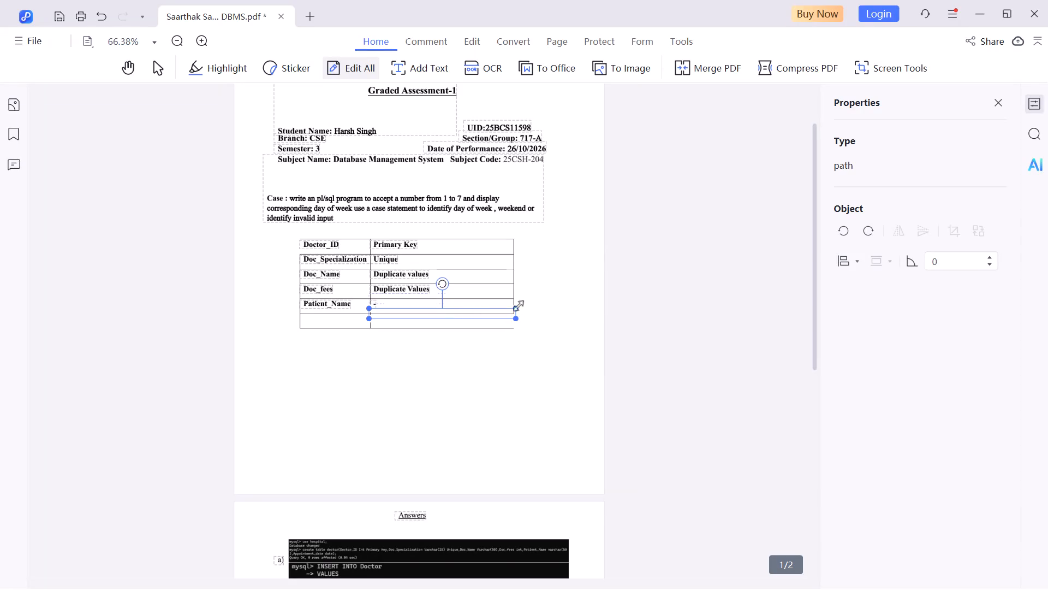
drag(516, 306, 509, 265)
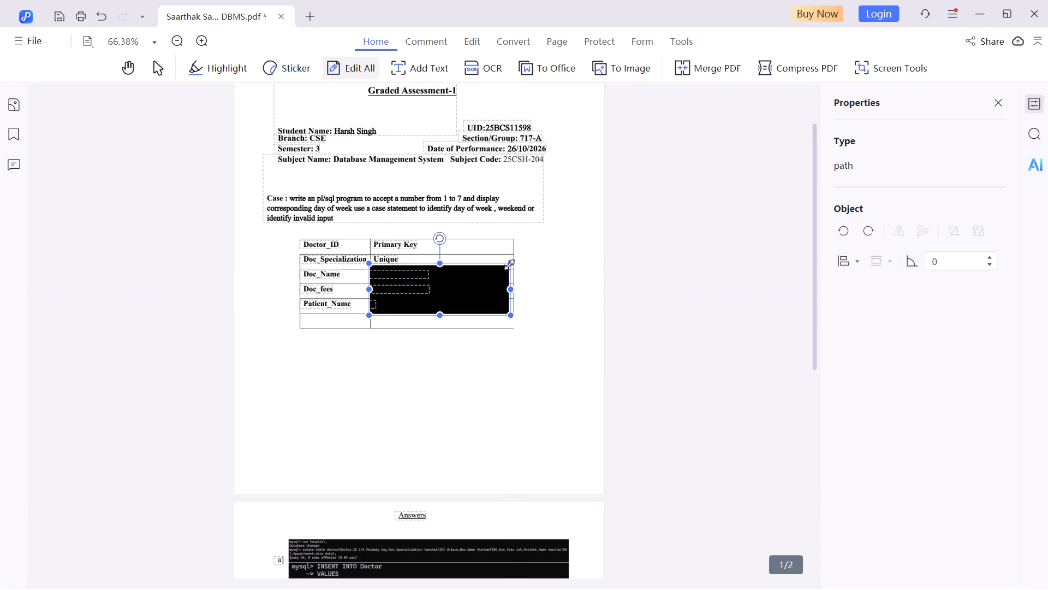
click(420, 304)
drag(420, 304, 391, 341)
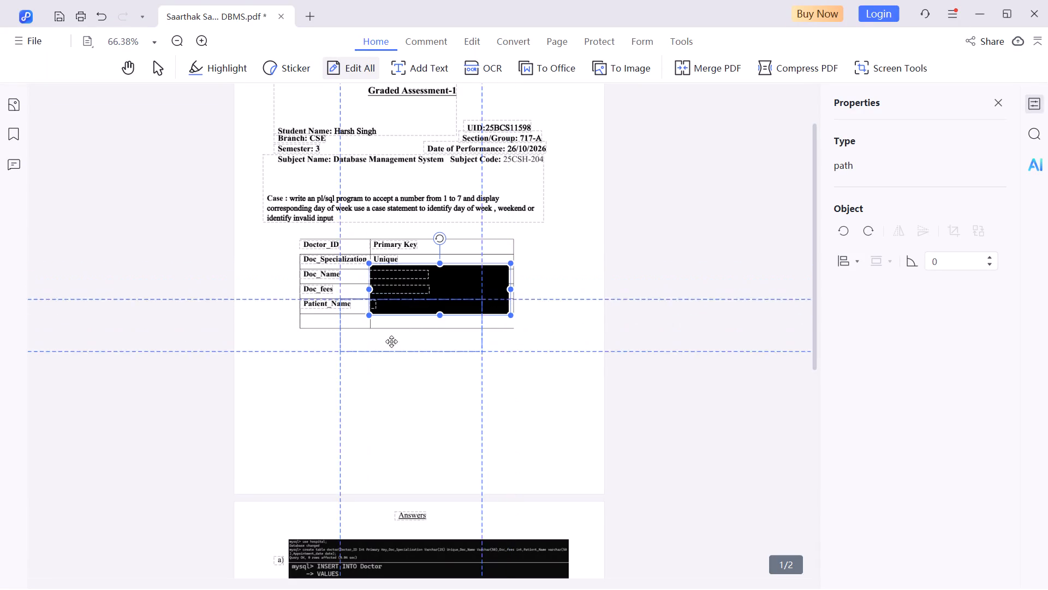
click(391, 341)
key(Delete)
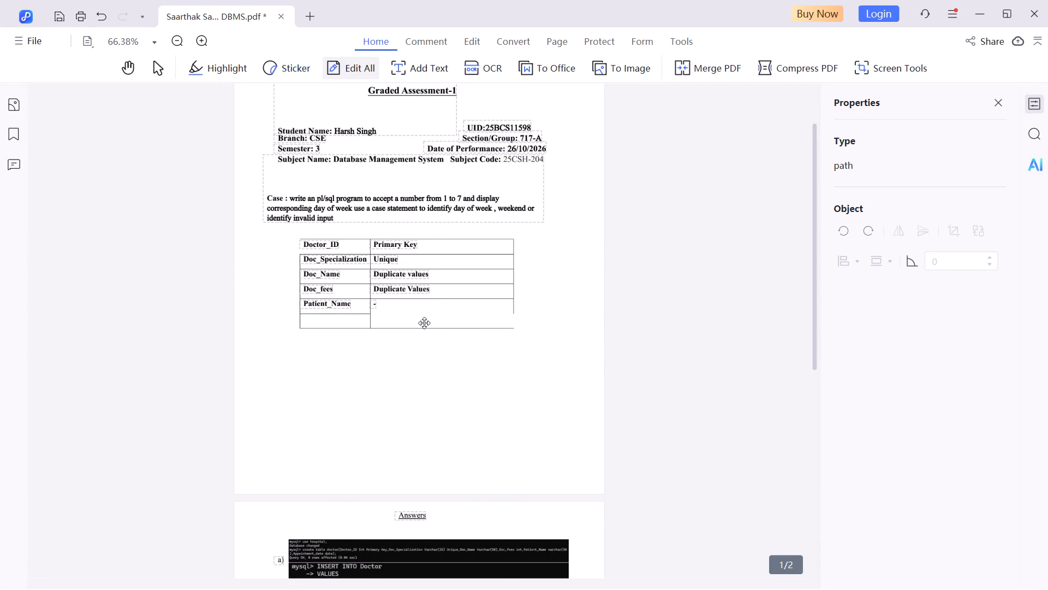
click(392, 327)
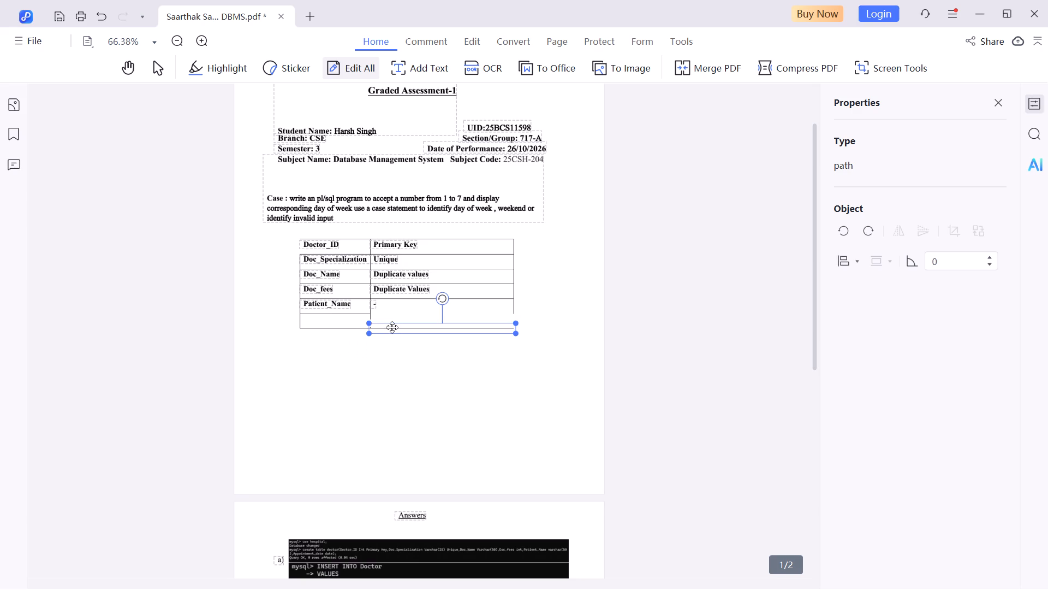
key(Delete)
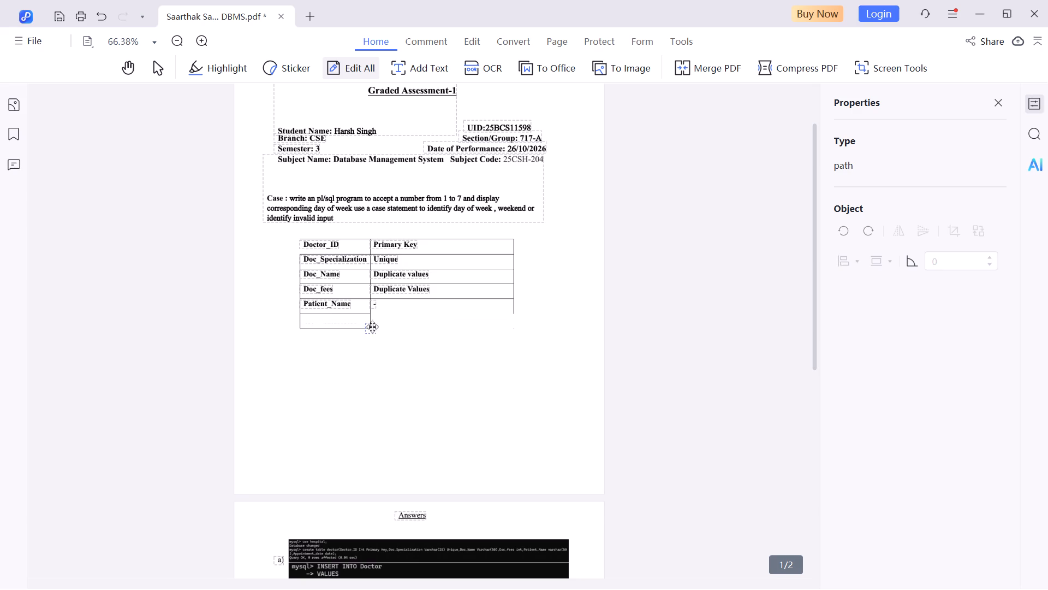
Delete the corner piece and the upper and lower border lines of the empty last row's first-column cell.
click(368, 327)
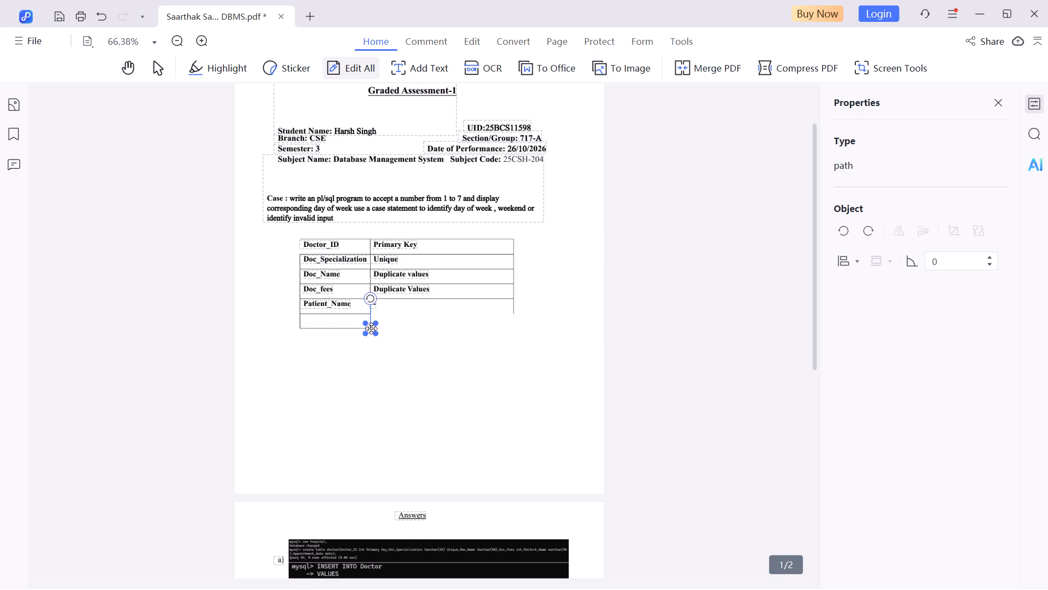
drag(371, 328, 329, 315)
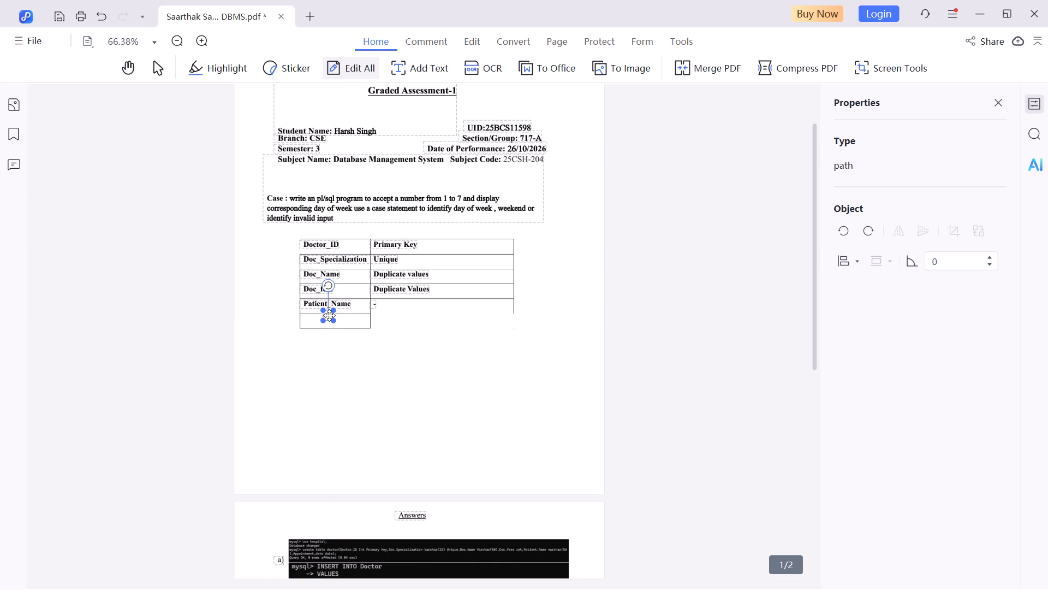
key(Delete)
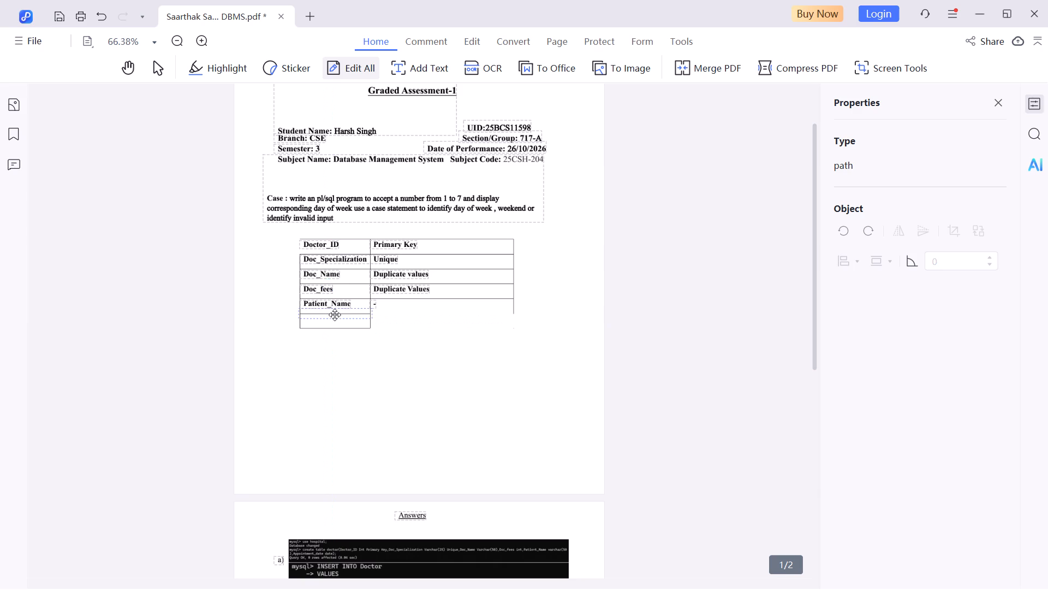
click(335, 315)
key(Delete)
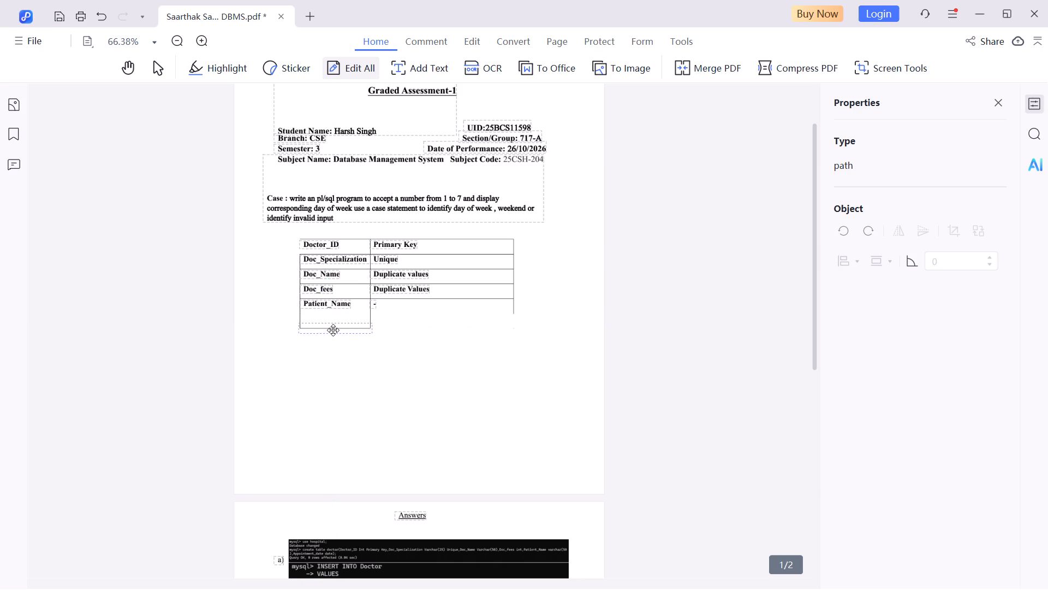
click(333, 330)
key(Delete)
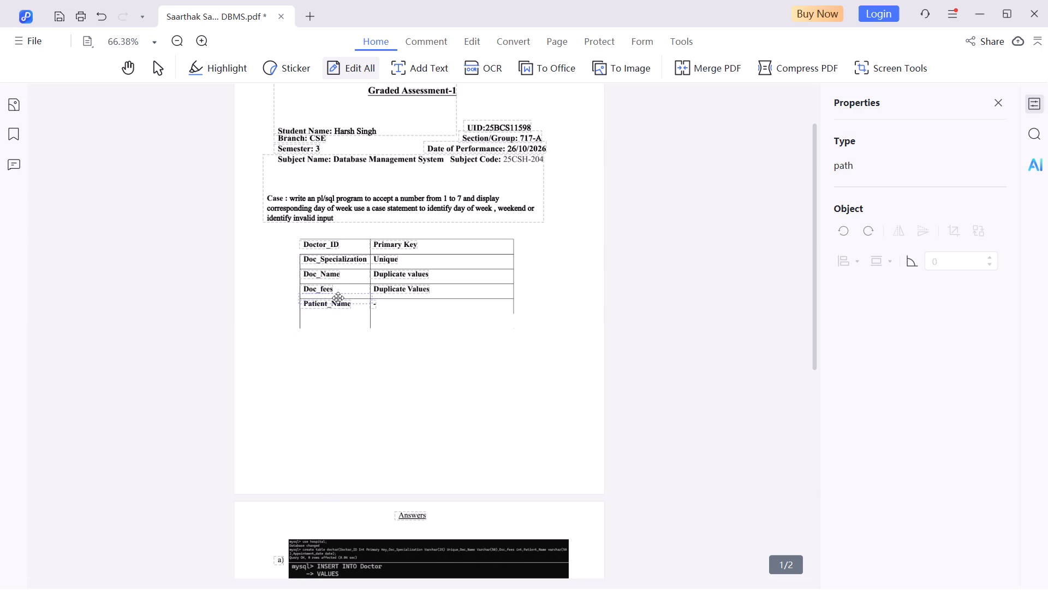
Delete the Patient_Name label text from the table's first column.
click(337, 304)
key(Delete)
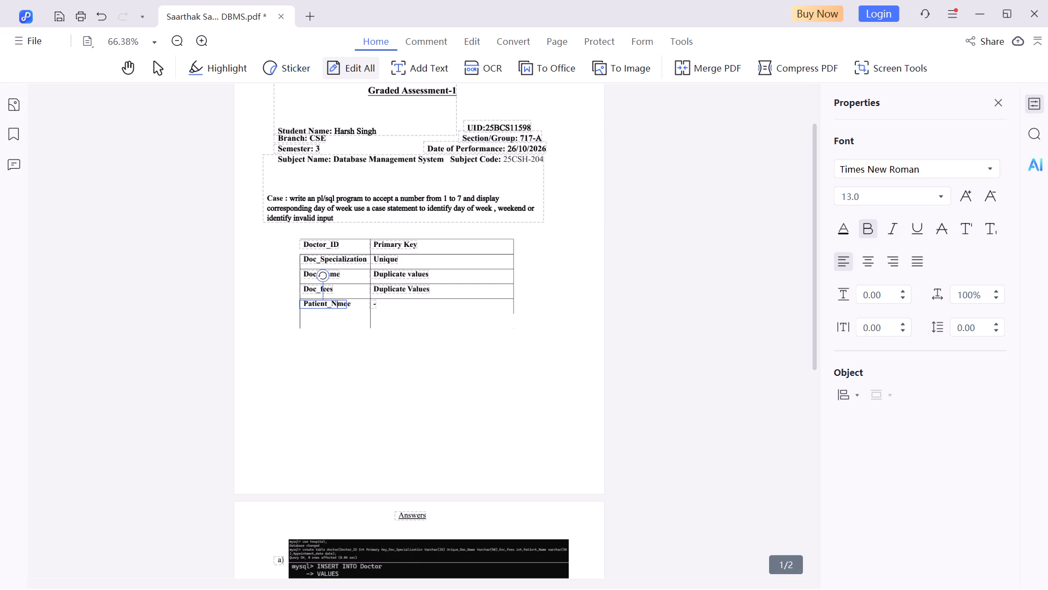
key(ctrl+a)
key(Delete)
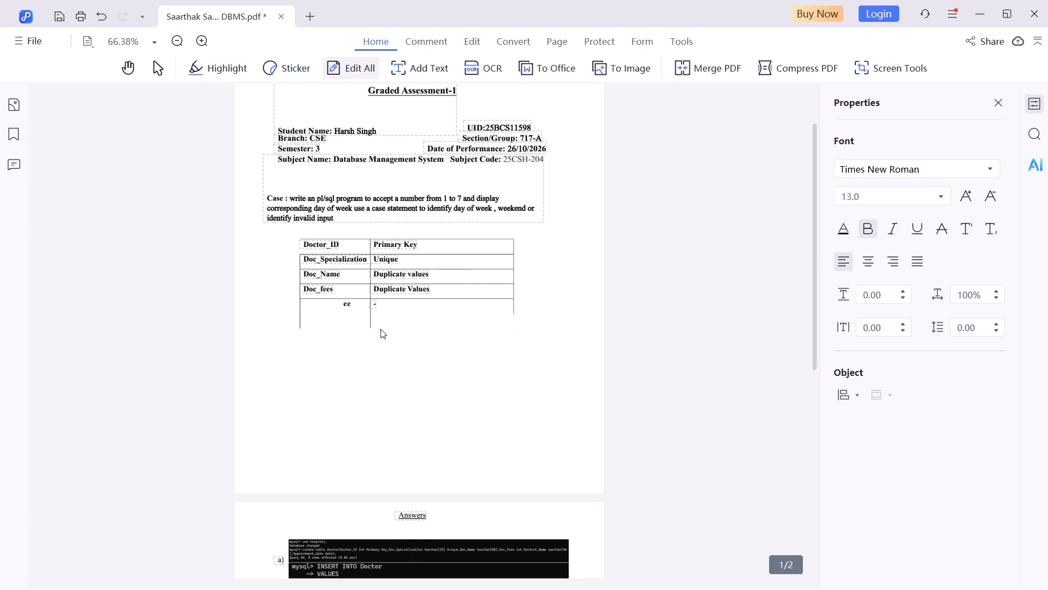
Delete all remaining doctor table rows, including their text and border lines, below the case statement on page 1.
drag(380, 330, 279, 259)
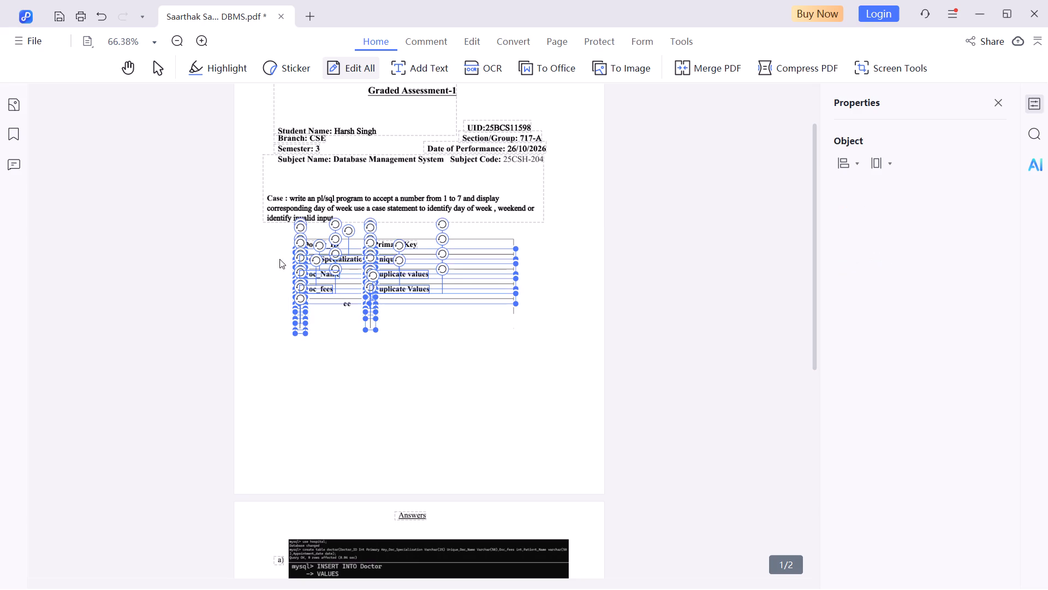
key(Delete)
drag(536, 306, 290, 234)
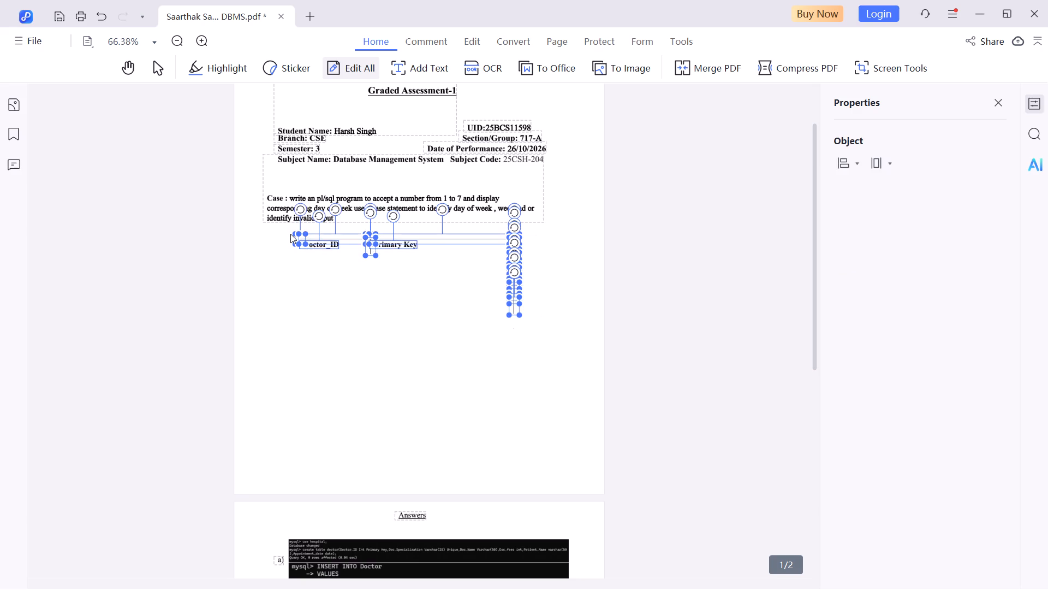
key(Delete)
click(359, 276)
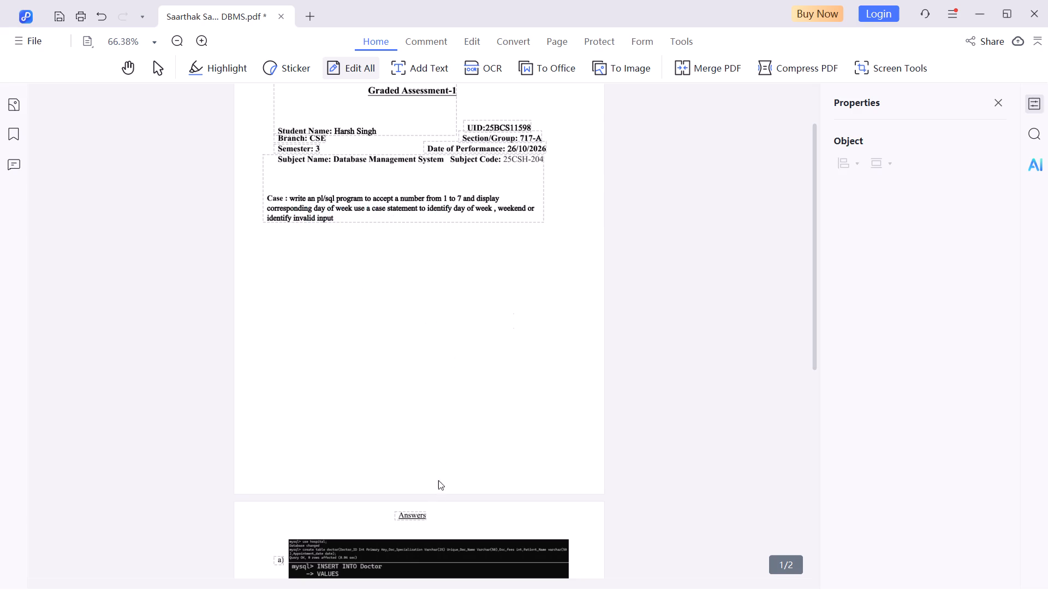
Delete all the answer screenshots on page 2 together with the Answers heading and the a), b) and c) labels.
click(423, 514)
scroll(423, 514, down, 3)
click(451, 373)
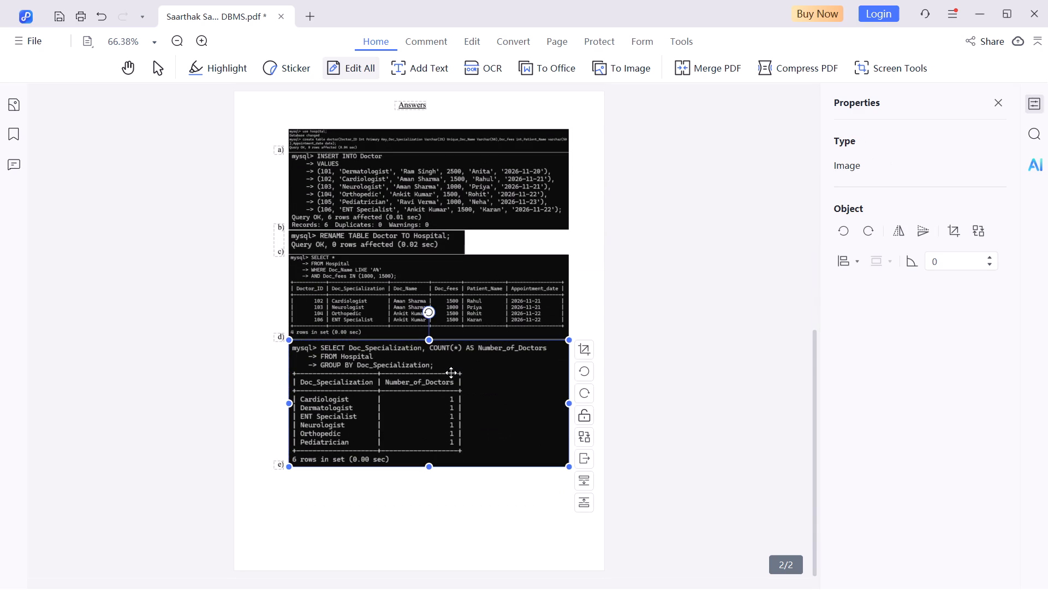
key(Delete)
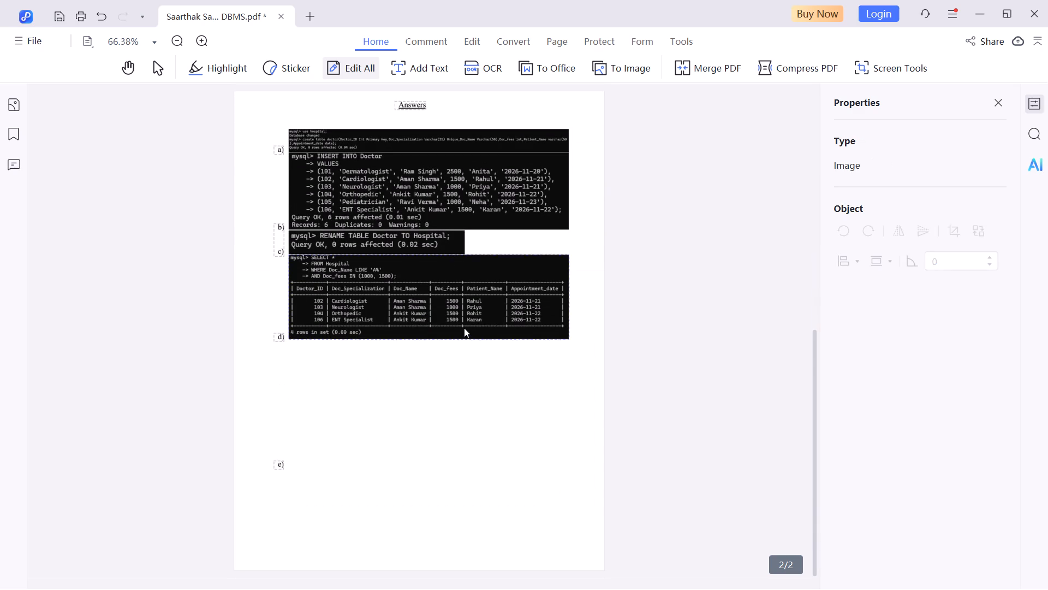
click(464, 328)
key(Delete)
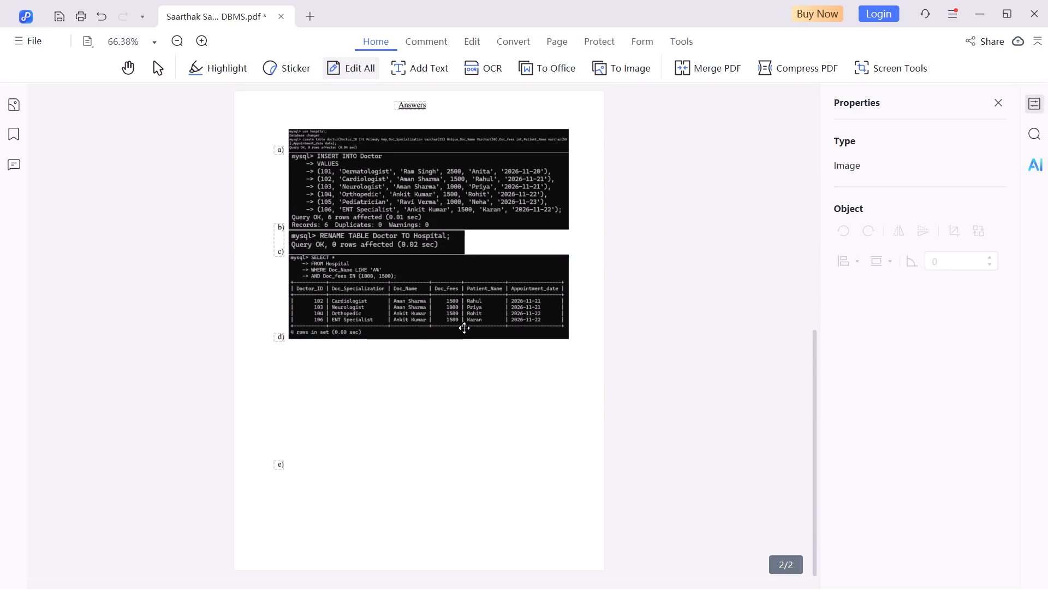
drag(440, 280, 276, 93)
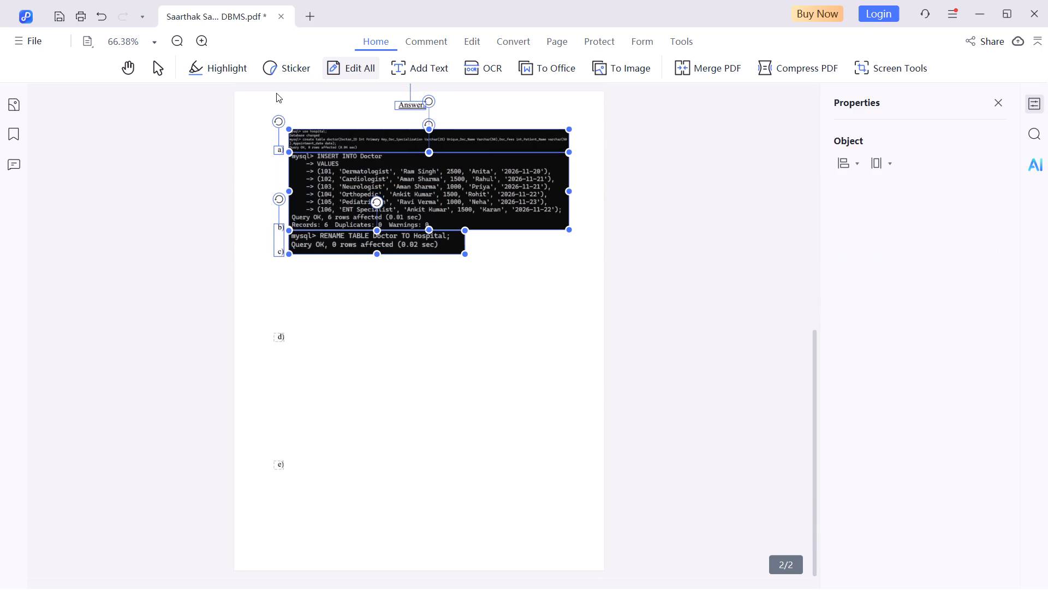
key(Delete)
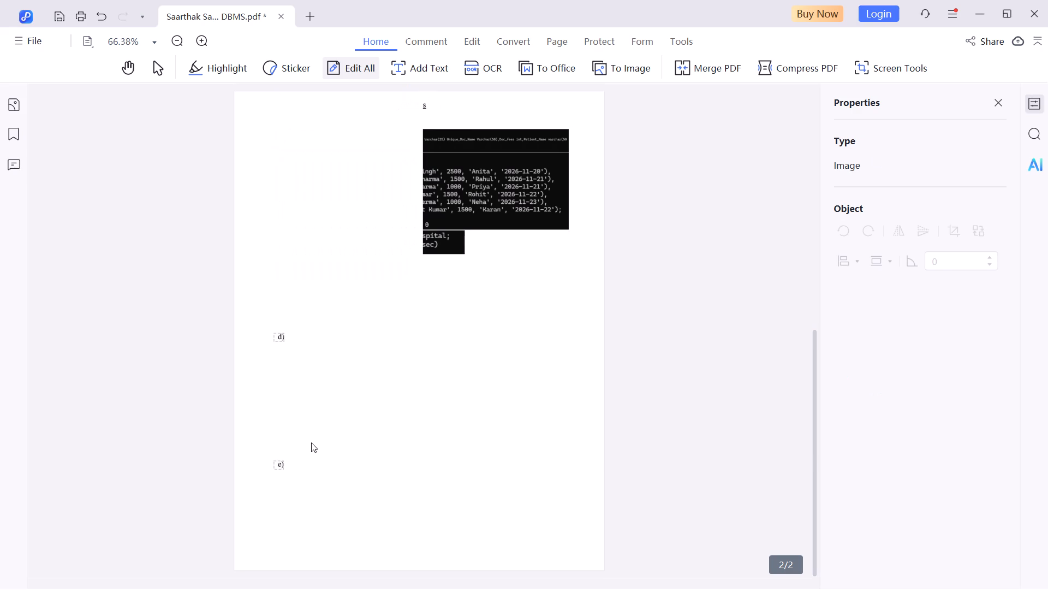
Delete the e) and d) answer labels on page 2.
drag(314, 491, 255, 457)
key(Delete)
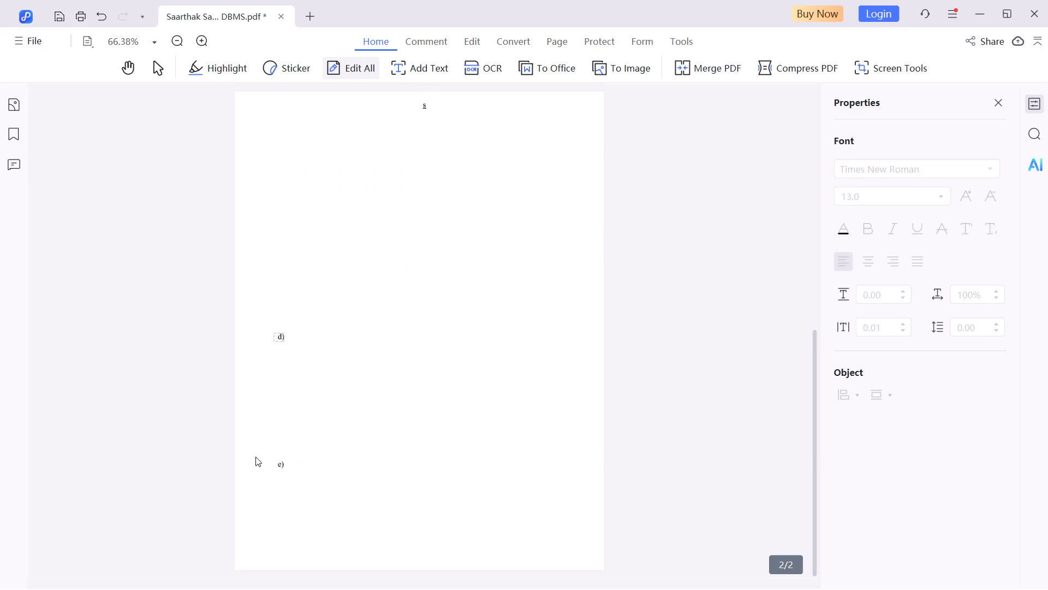
drag(294, 468, 272, 461)
key(Delete)
key(Delete)
drag(311, 348, 257, 320)
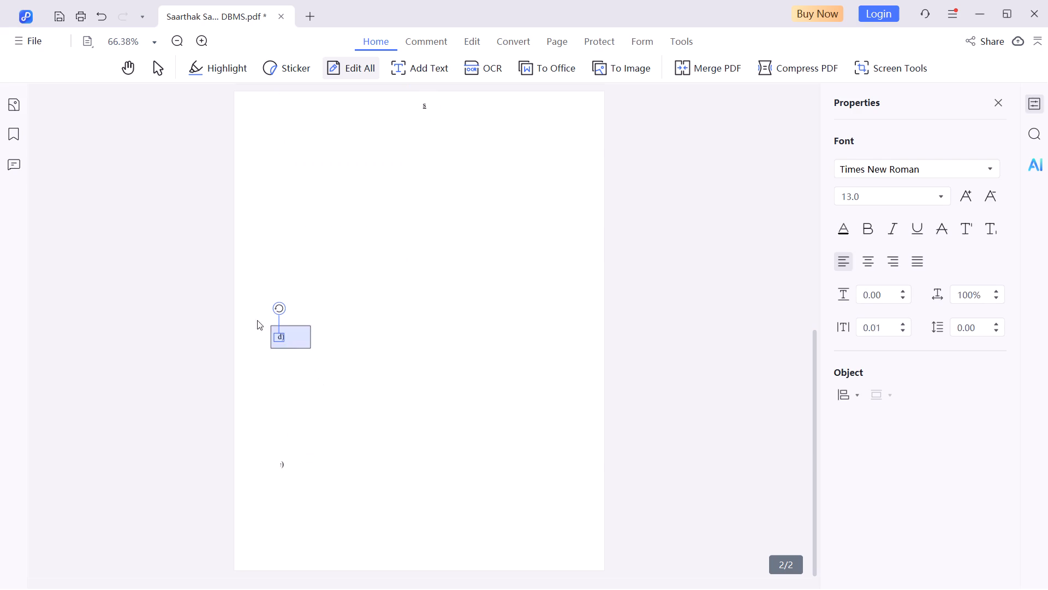
drag(257, 320, 251, 320)
key(Delete)
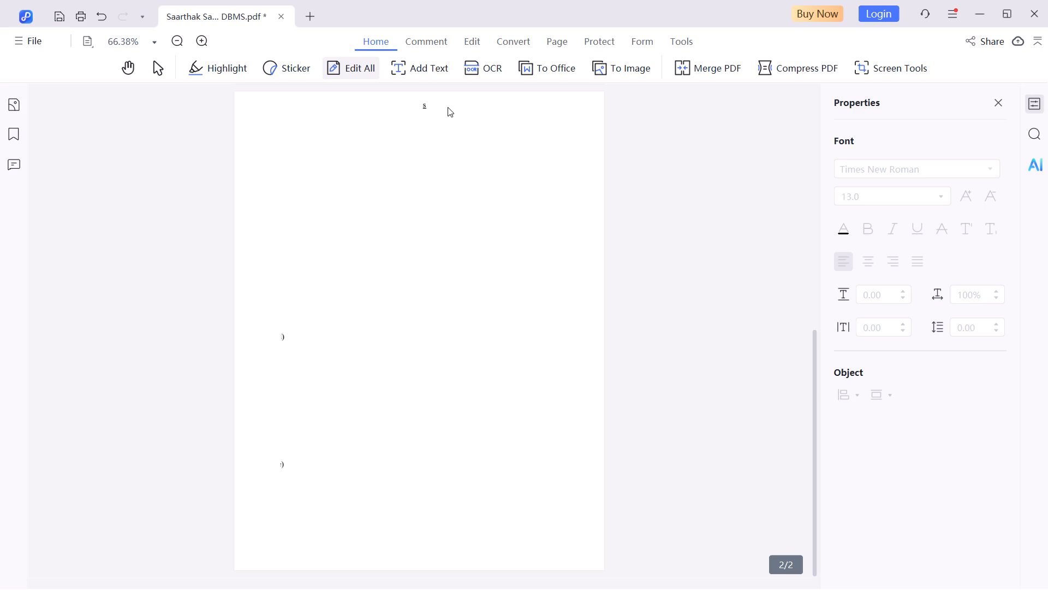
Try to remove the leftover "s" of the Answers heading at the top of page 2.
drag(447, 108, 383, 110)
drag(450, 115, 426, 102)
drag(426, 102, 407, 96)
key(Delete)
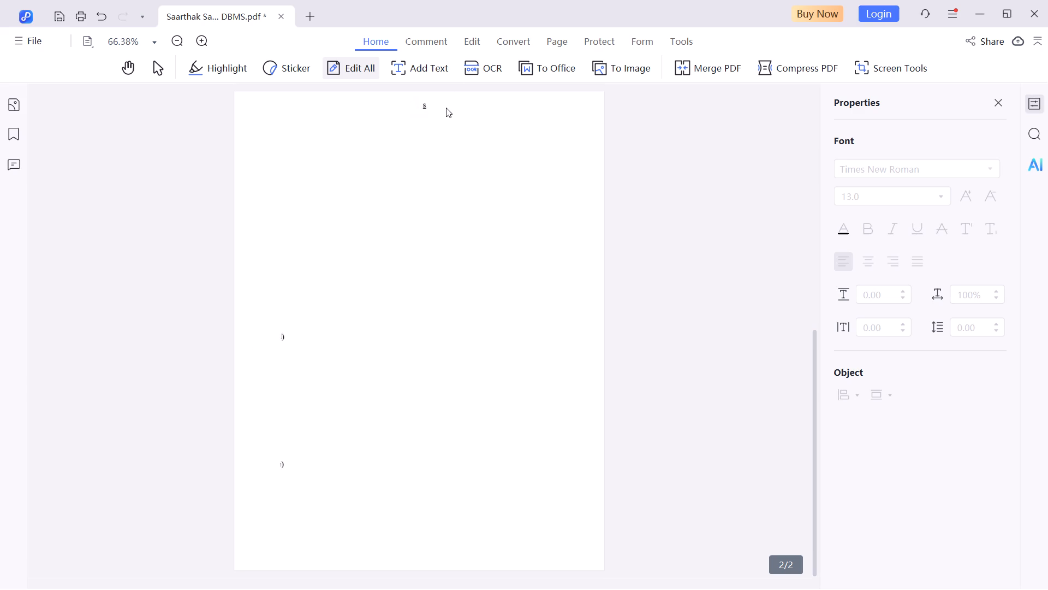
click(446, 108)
Start the Add Text tool for the blank area under the case statement on page 1.
scroll(446, 108, up, 3)
scroll(446, 108, down, 1)
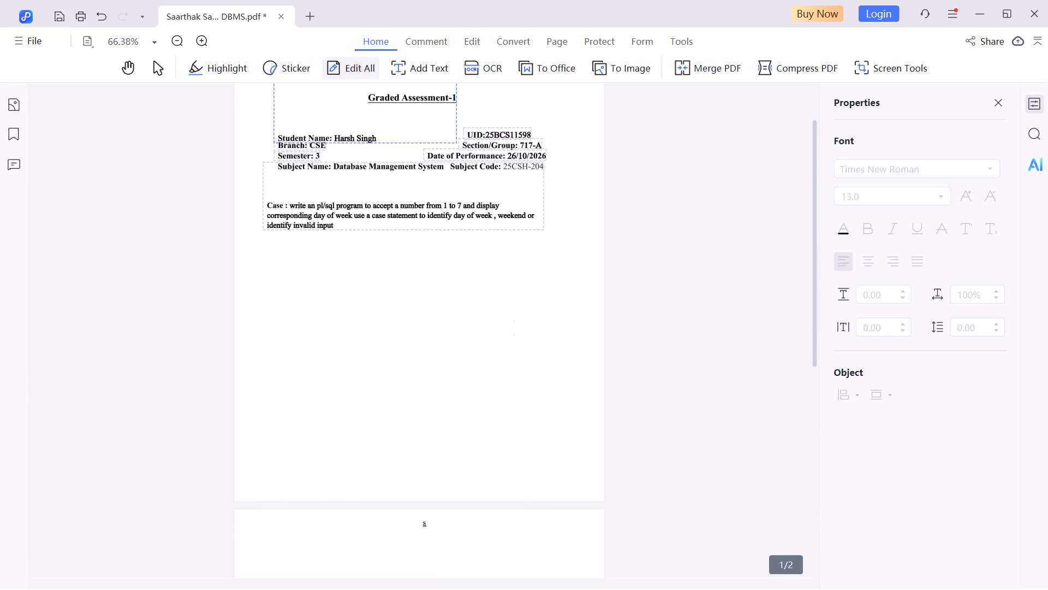
click(416, 319)
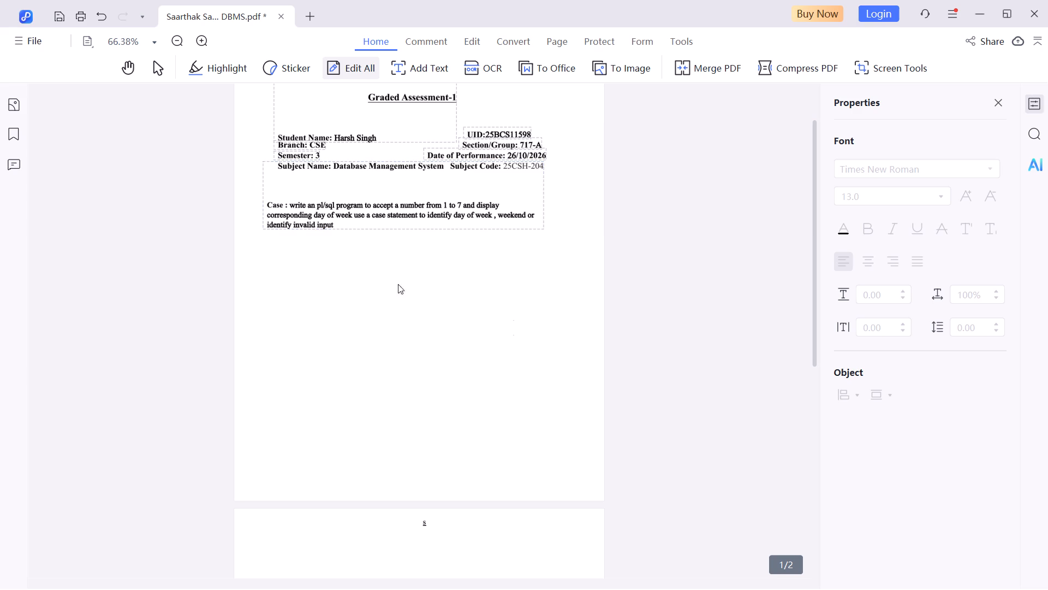
click(337, 255)
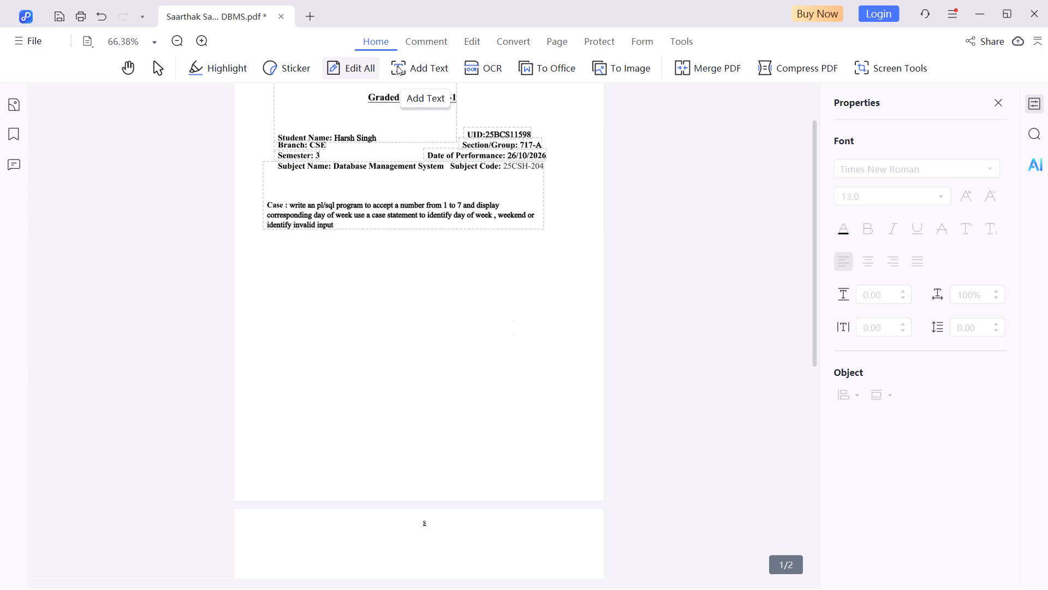
click(397, 68)
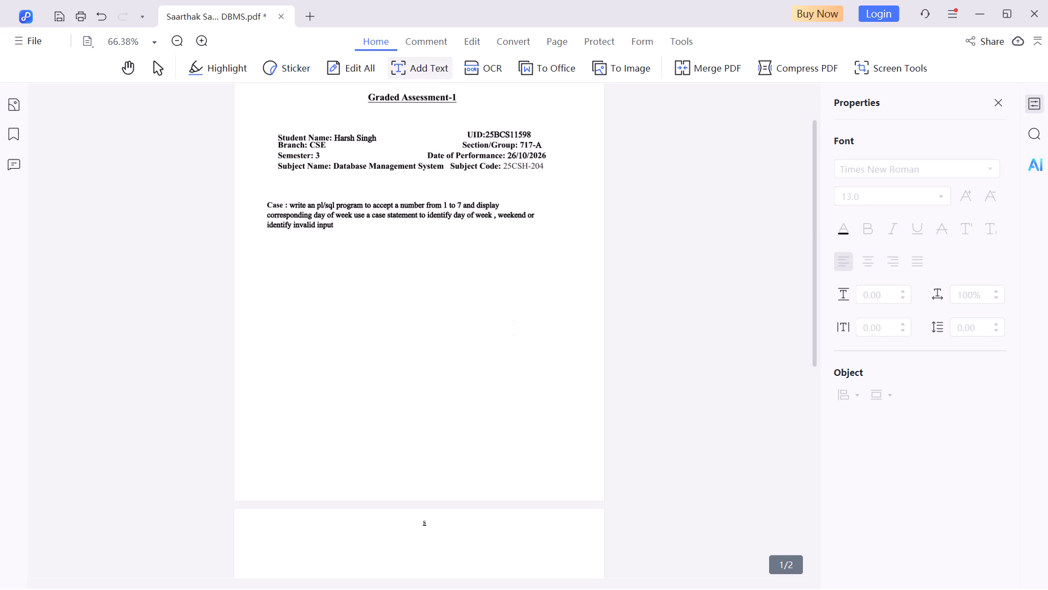
Add a "Code :" text label in the blank area under the case statement on page 1.
click(267, 253)
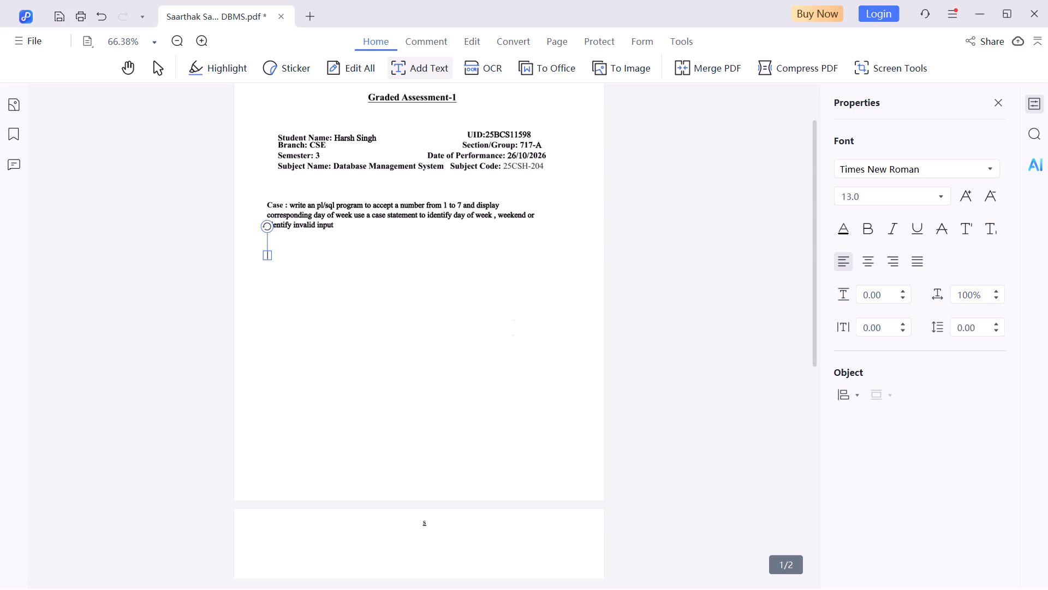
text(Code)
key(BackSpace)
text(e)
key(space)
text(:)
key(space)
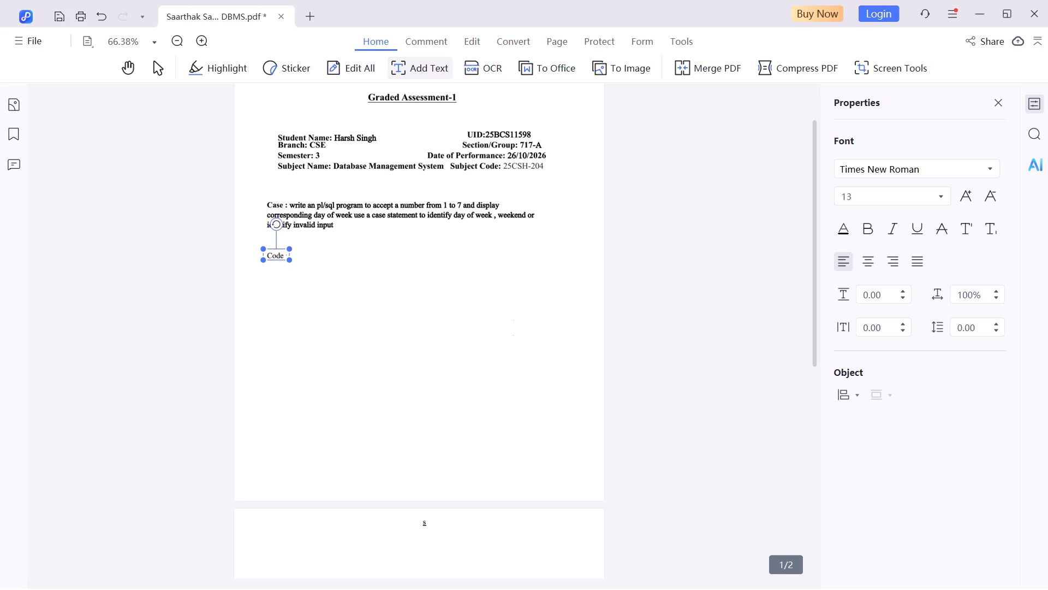
Make the whole "Code :" label bold.
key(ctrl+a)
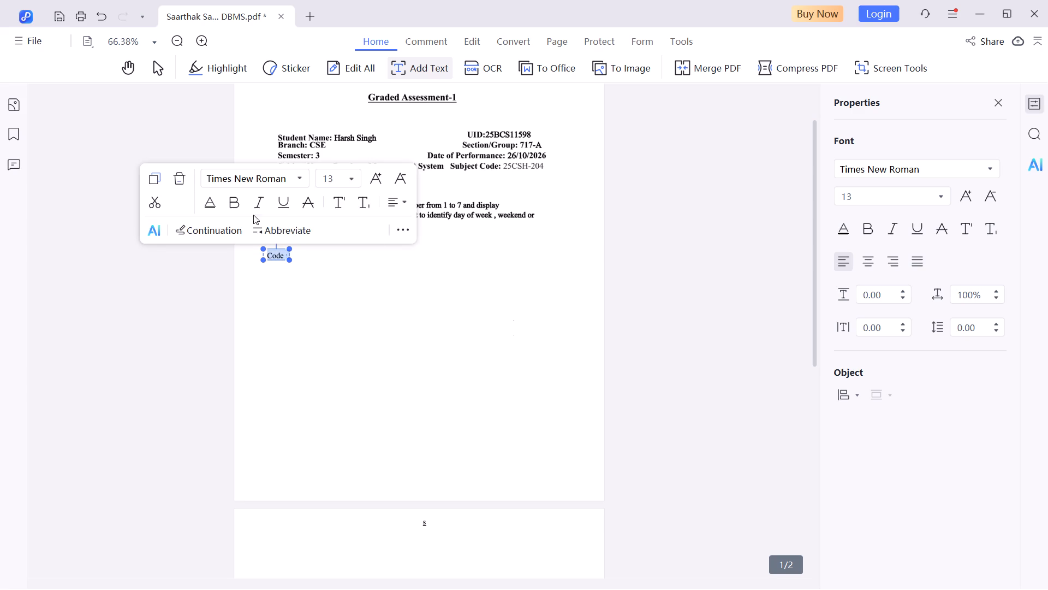
click(240, 196)
click(343, 342)
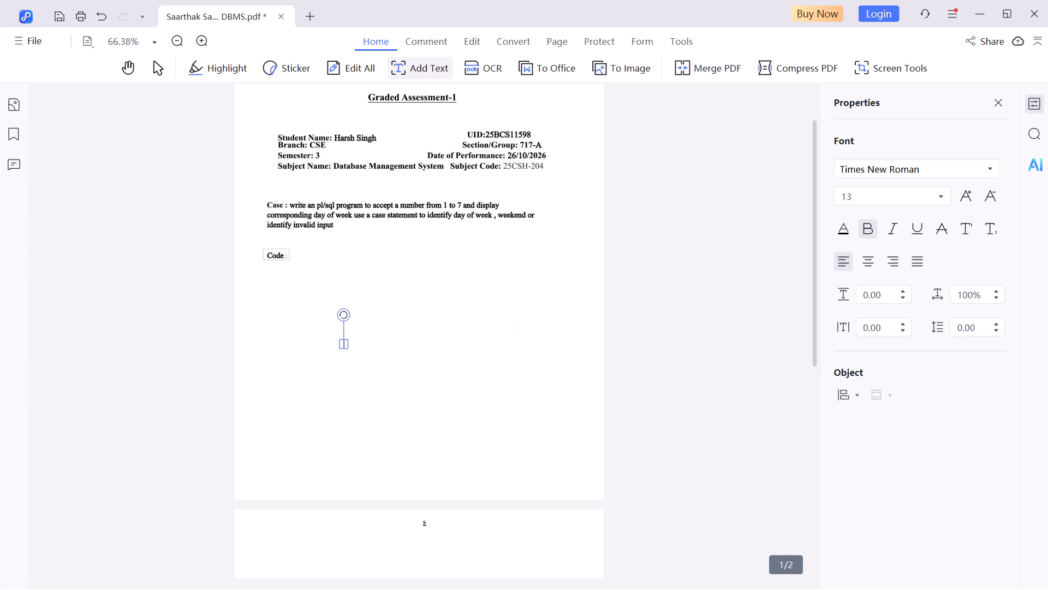
Try to select the subject code 25CSH-204 in the page 1 header.
drag(545, 164, 510, 164)
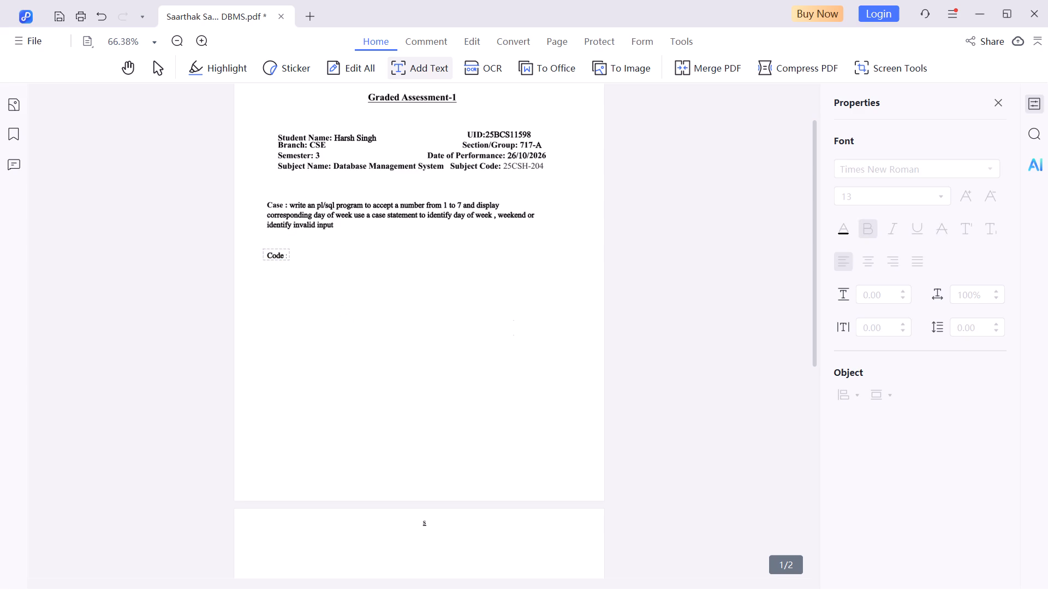
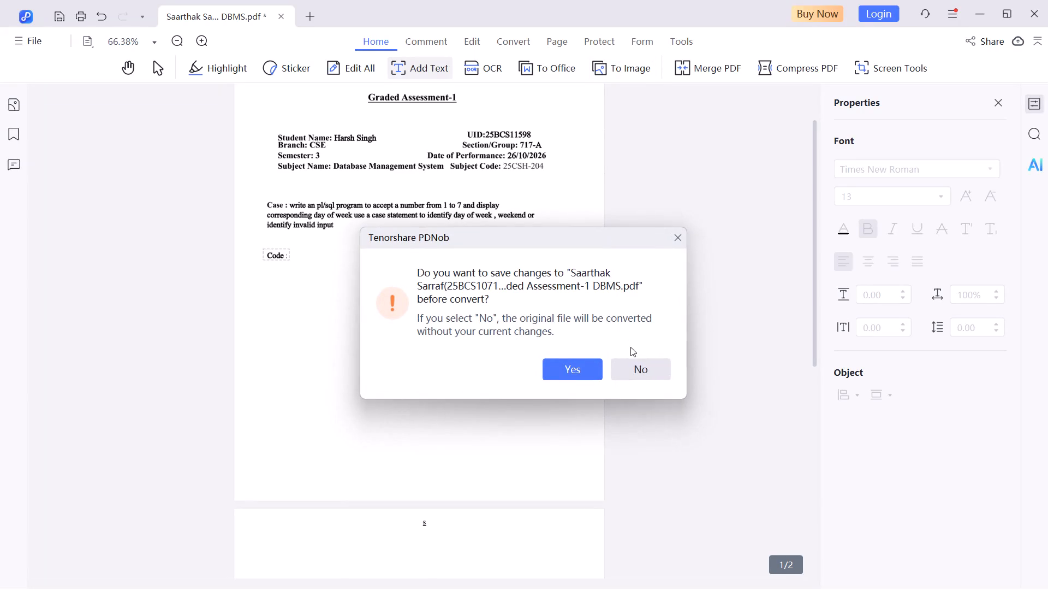
Abandon the image conversion and start adding an image from the Screenshots folder for the Code section on page 1.
click(678, 241)
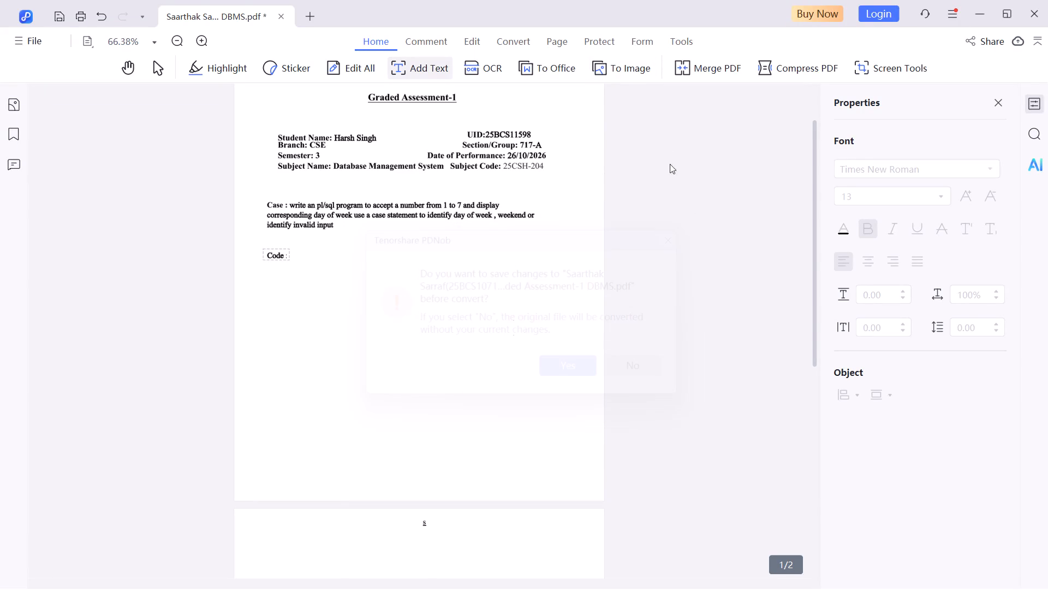
click(474, 41)
click(474, 41)
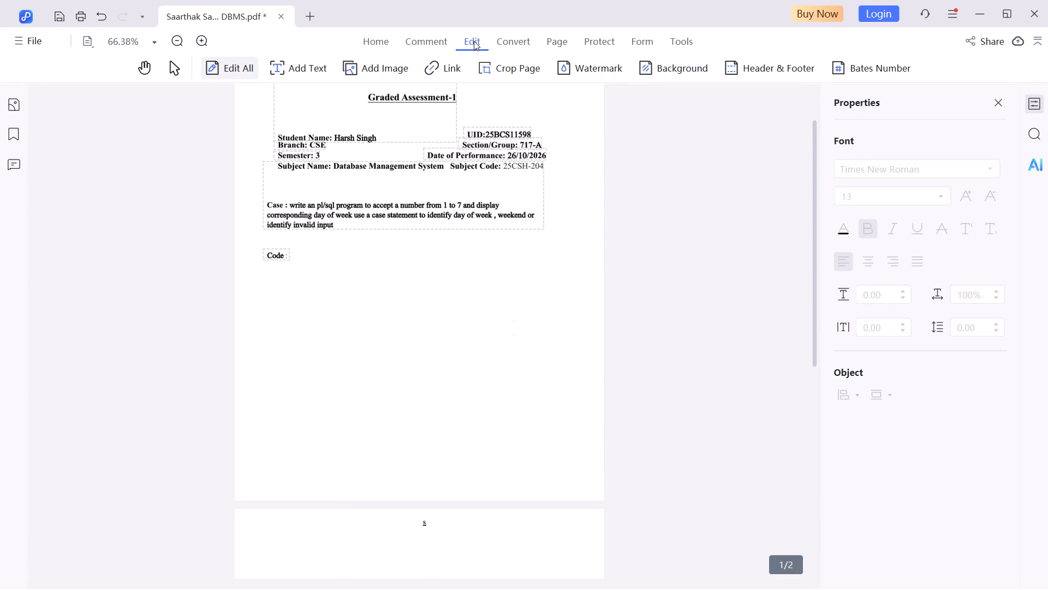
click(474, 41)
click(379, 74)
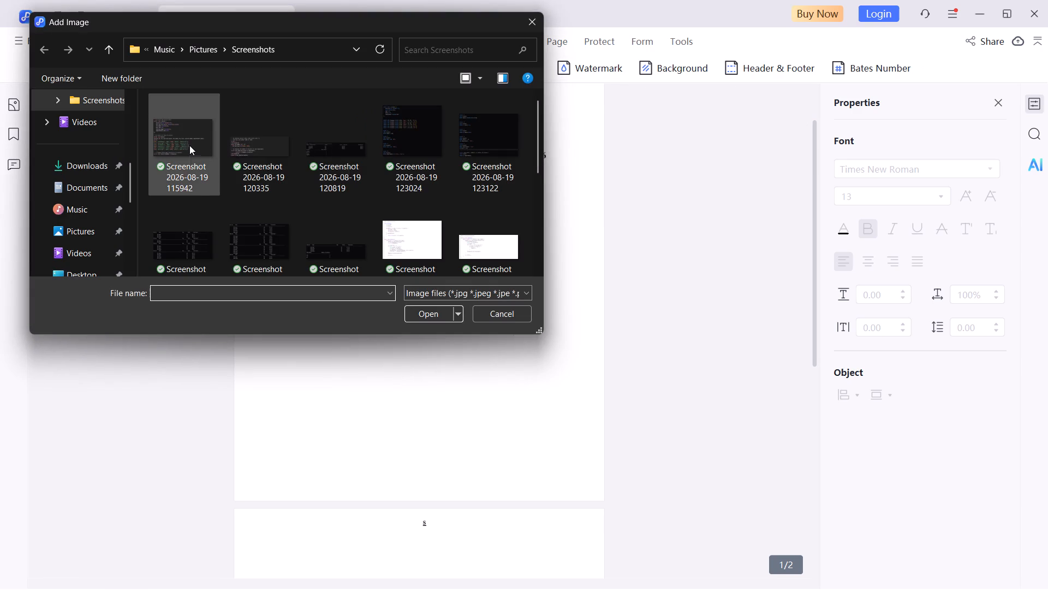
scroll(388, 243, down, 4)
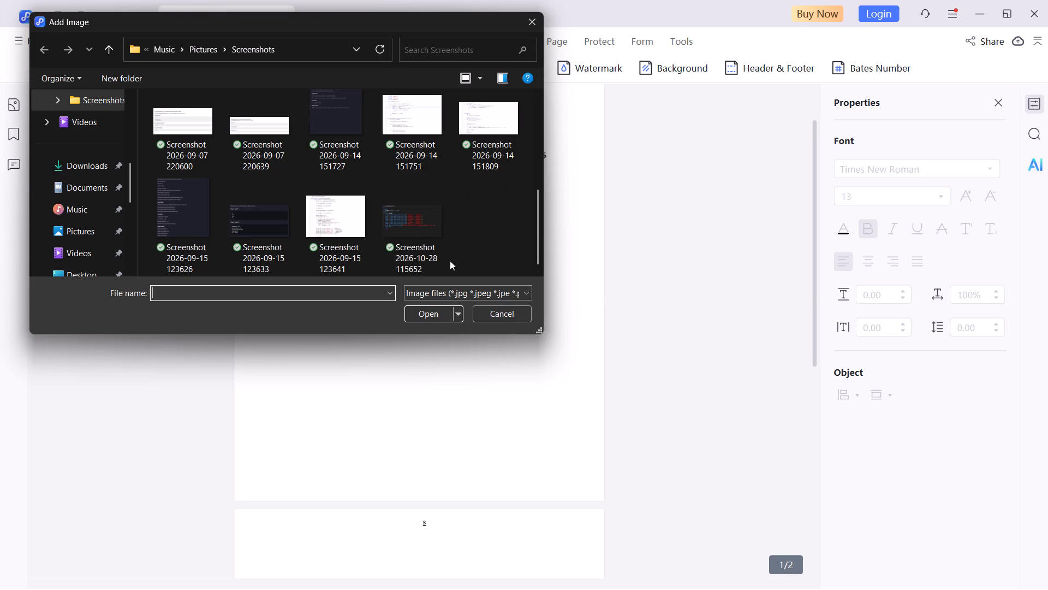
click(421, 226)
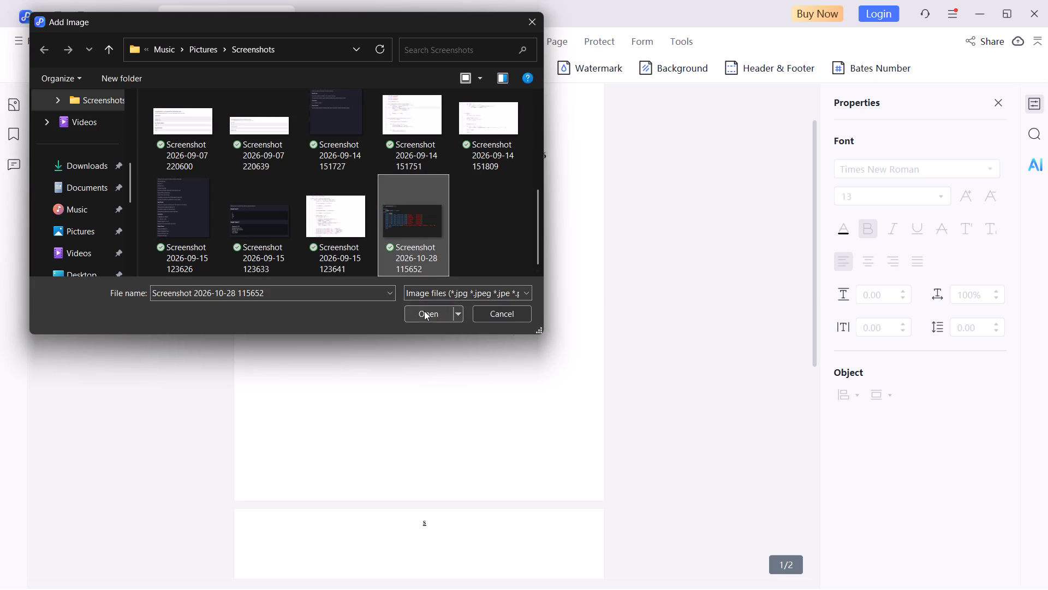
click(424, 311)
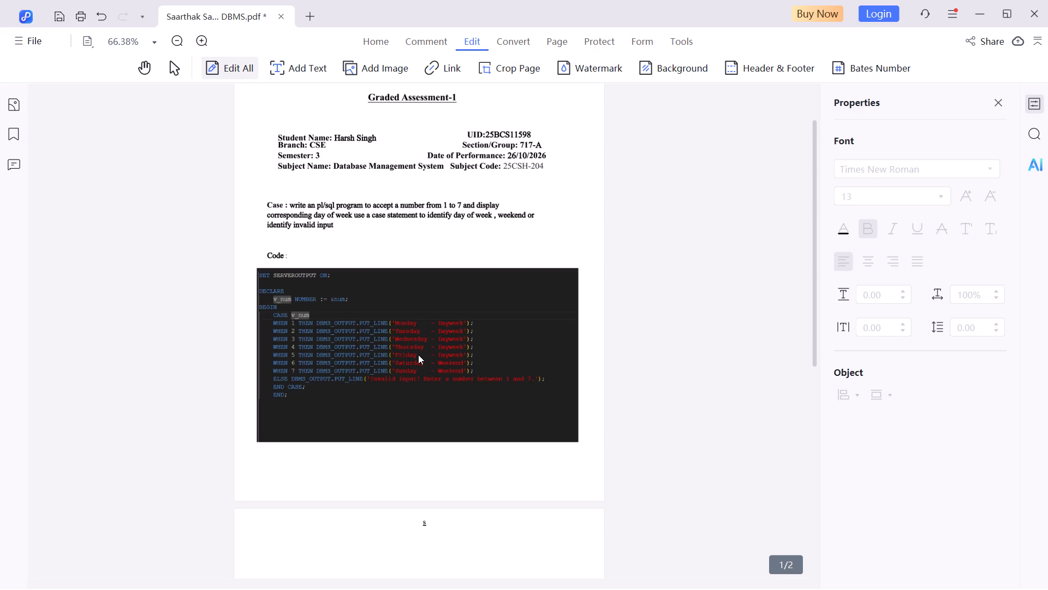
click(418, 355)
click(684, 296)
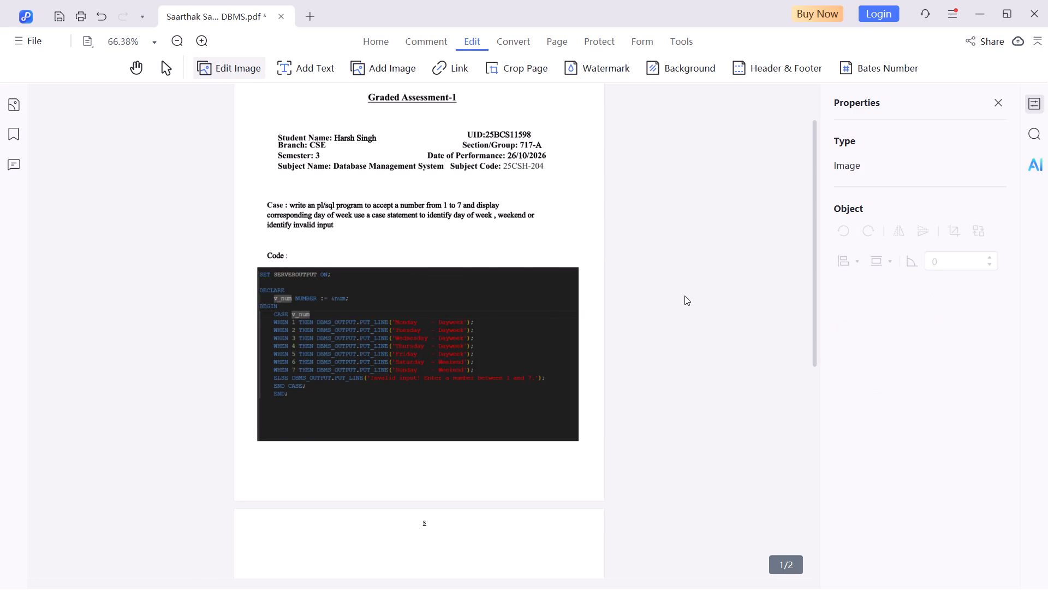
Look over page 1 of the report, from the department header to the inserted code screenshot.
scroll(684, 296, up, 1)
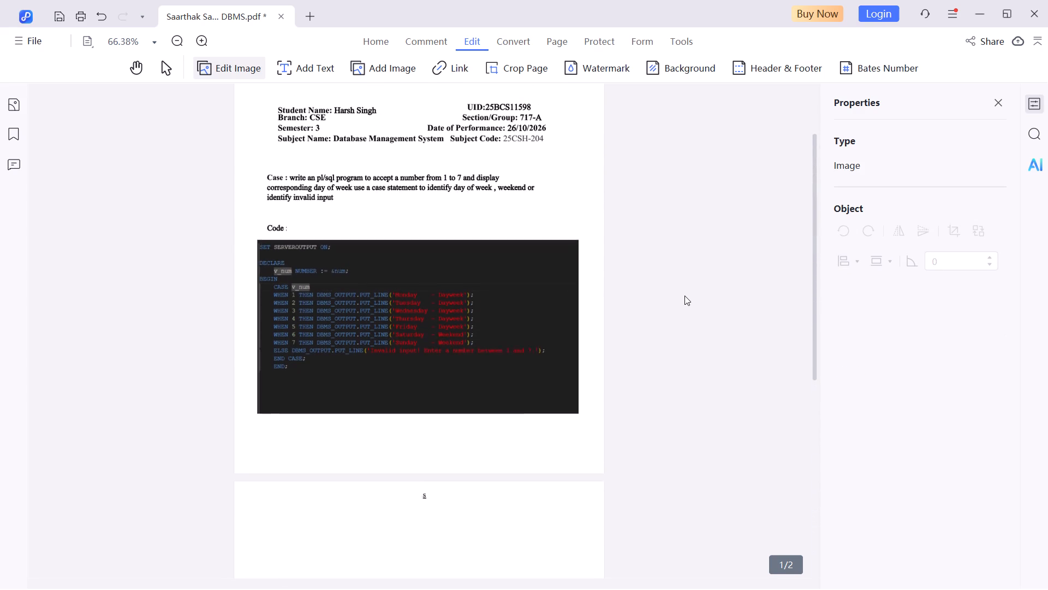
scroll(684, 296, up, 3)
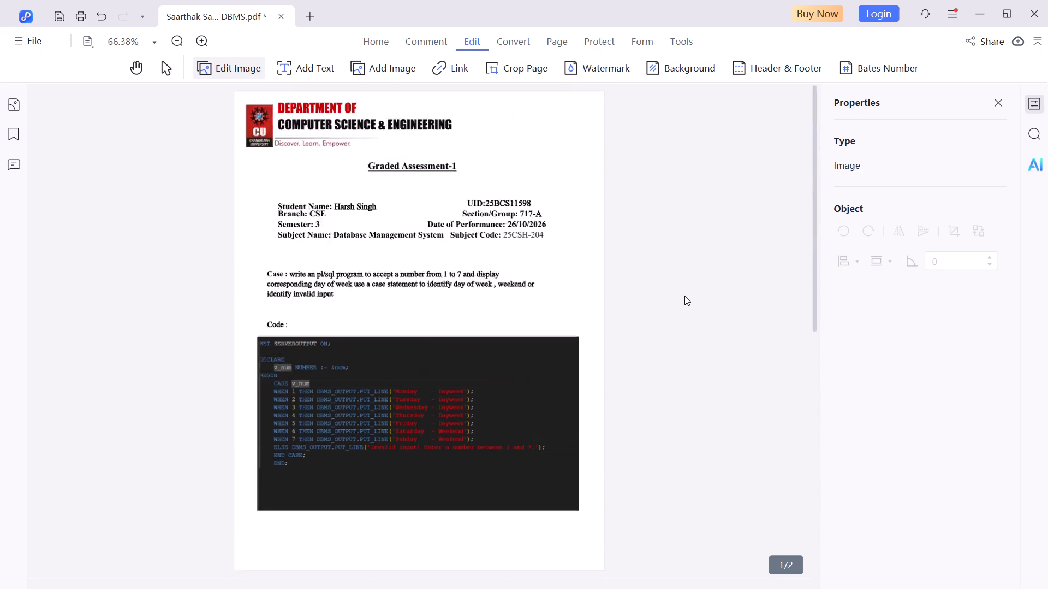
scroll(684, 296, up, 1)
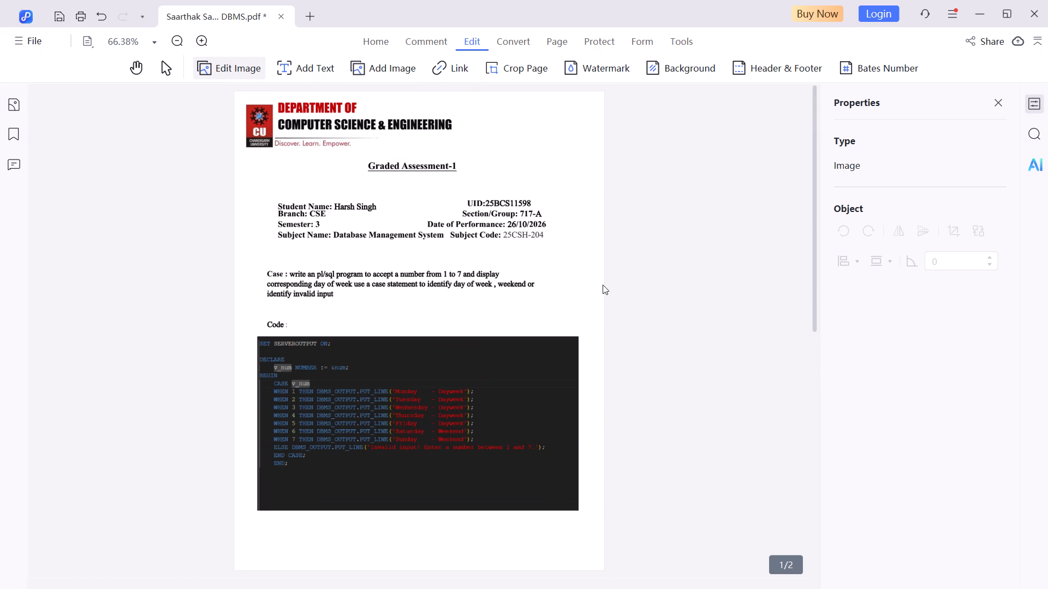
scroll(603, 285, up, 3)
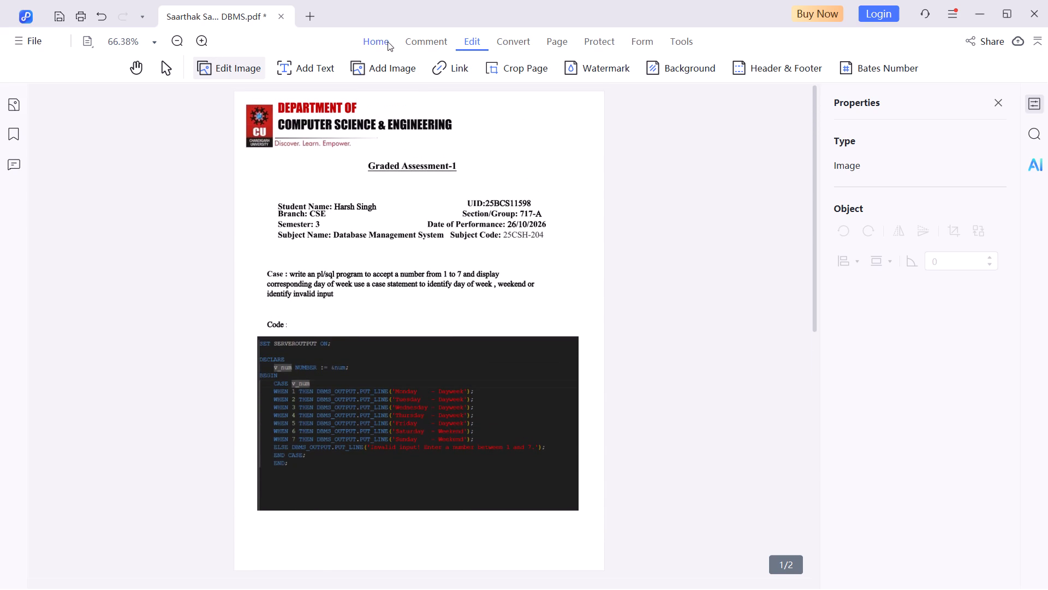
click(382, 39)
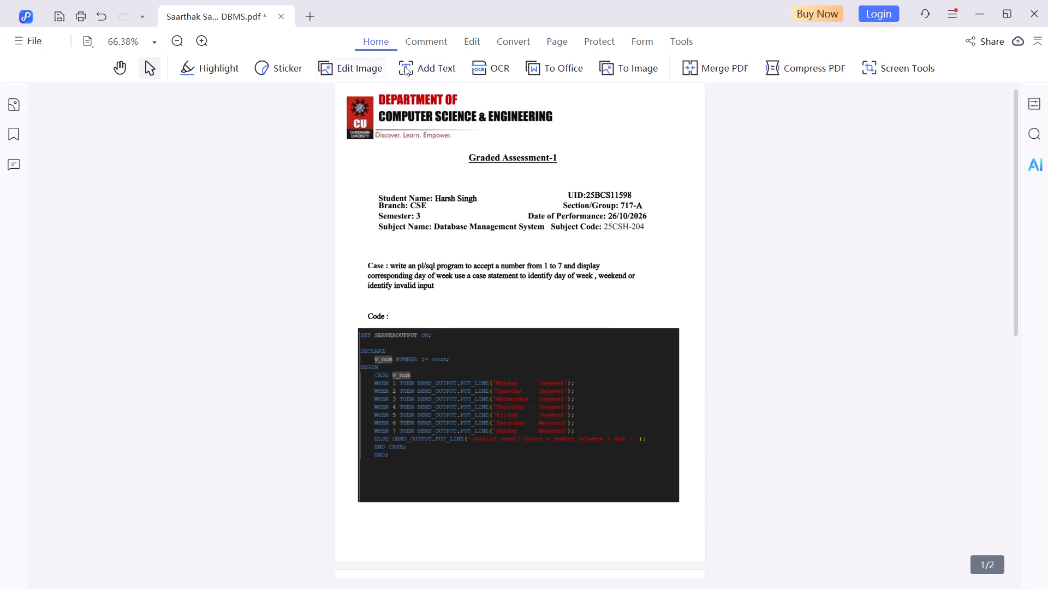
click(462, 38)
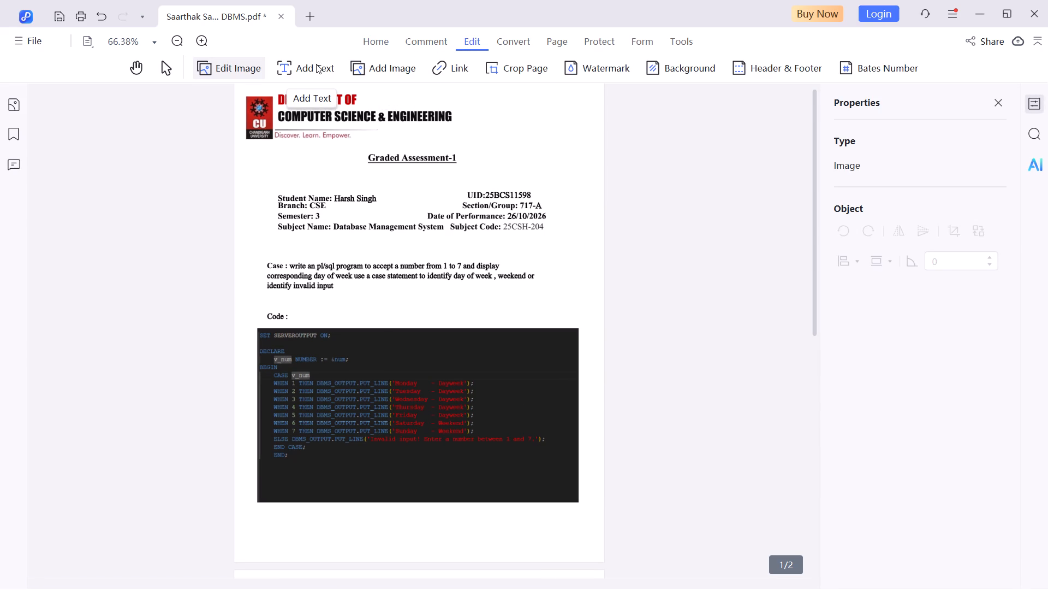
click(366, 263)
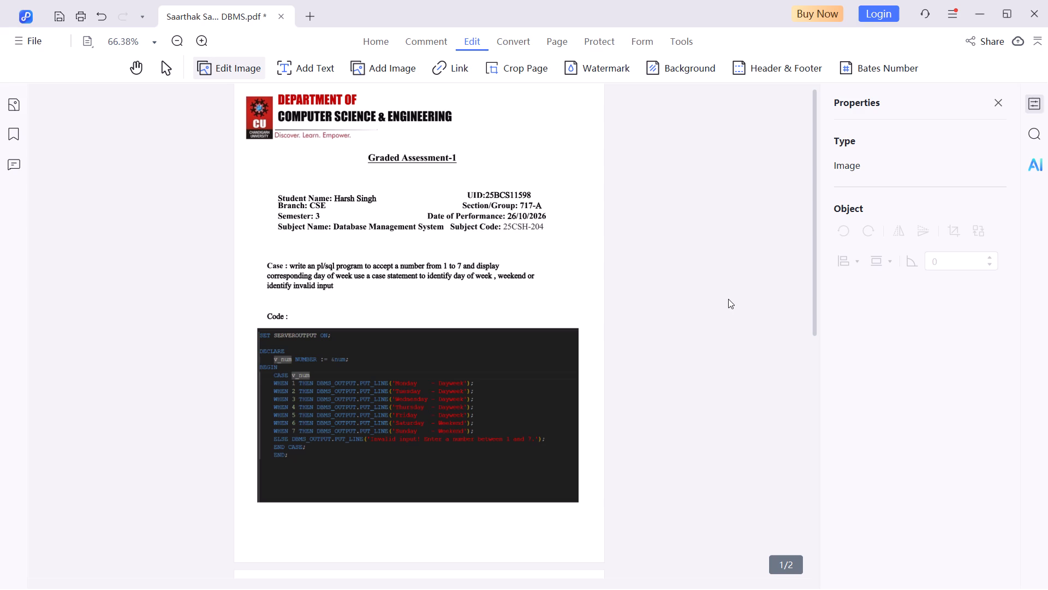
Toggle the aspect ratio lock of the code screenshot on page 1.
click(571, 379)
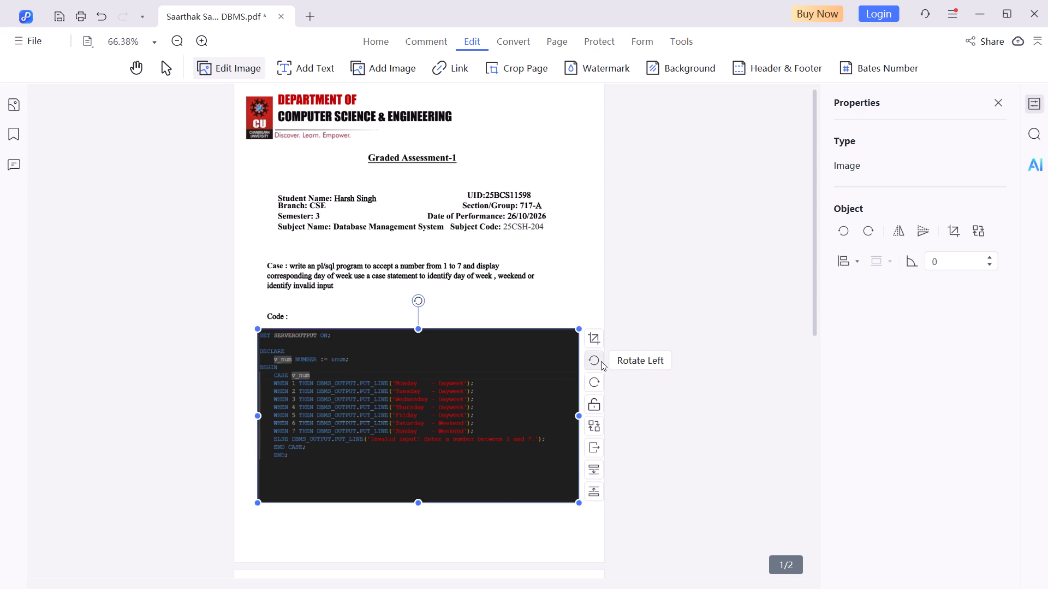
click(598, 401)
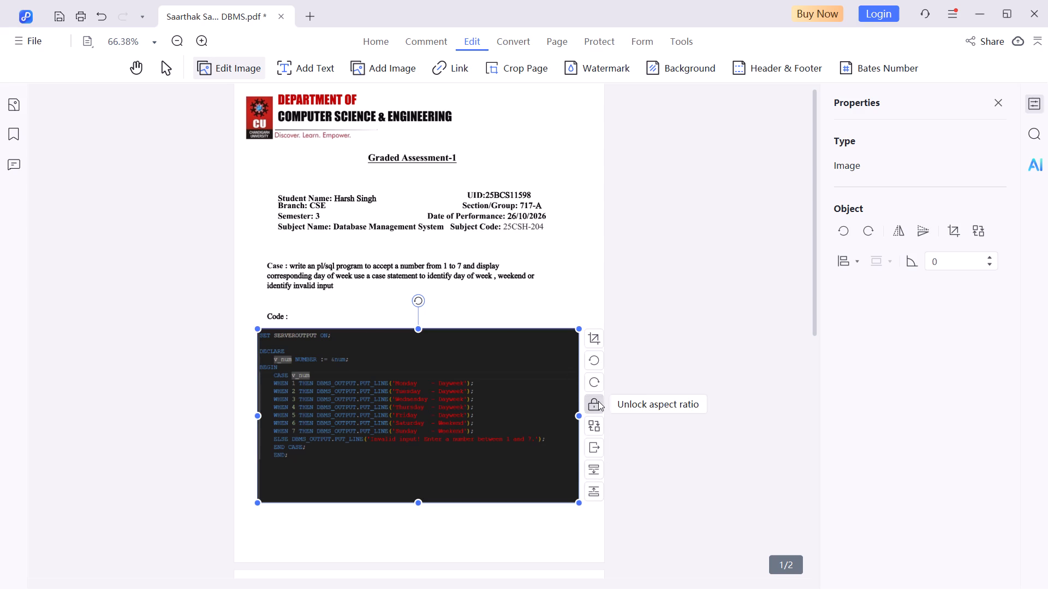
click(671, 268)
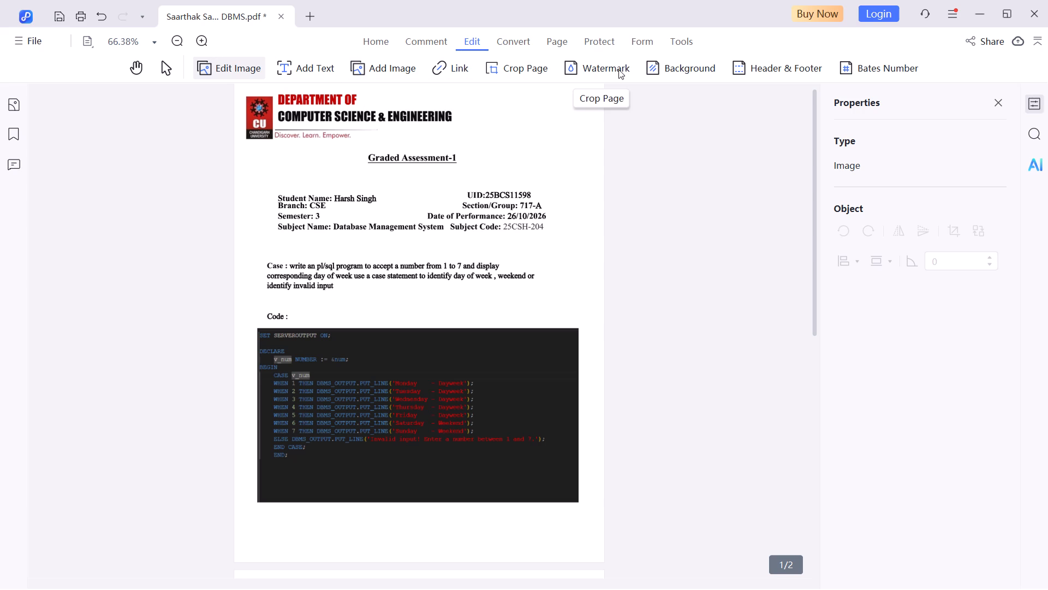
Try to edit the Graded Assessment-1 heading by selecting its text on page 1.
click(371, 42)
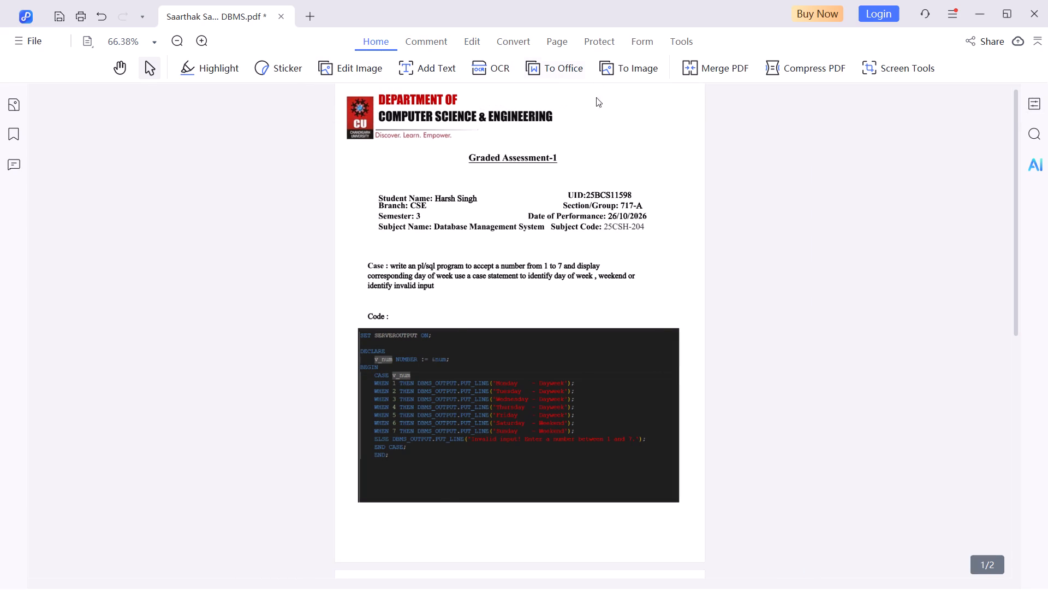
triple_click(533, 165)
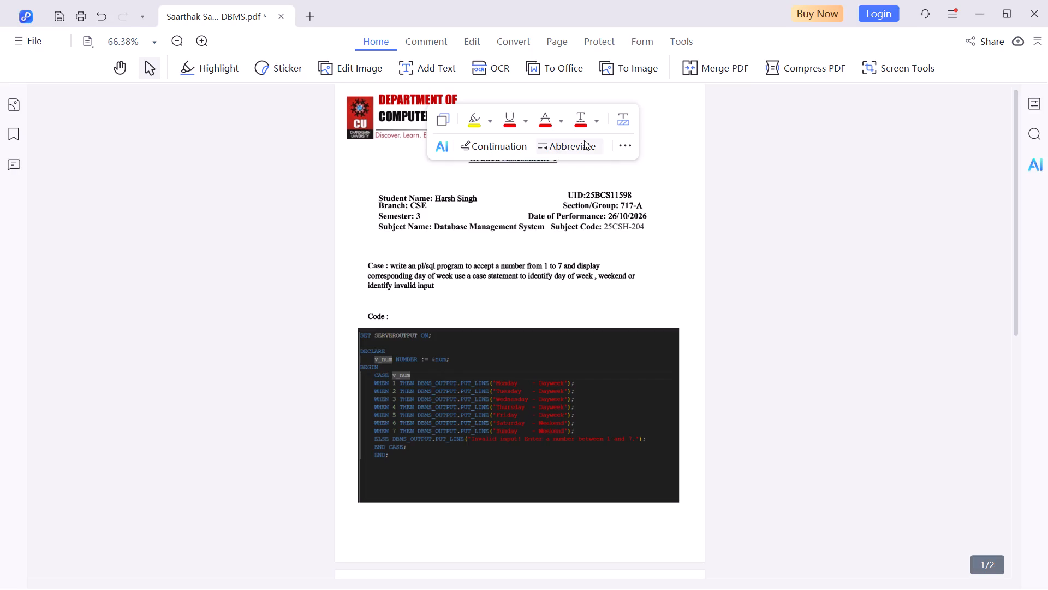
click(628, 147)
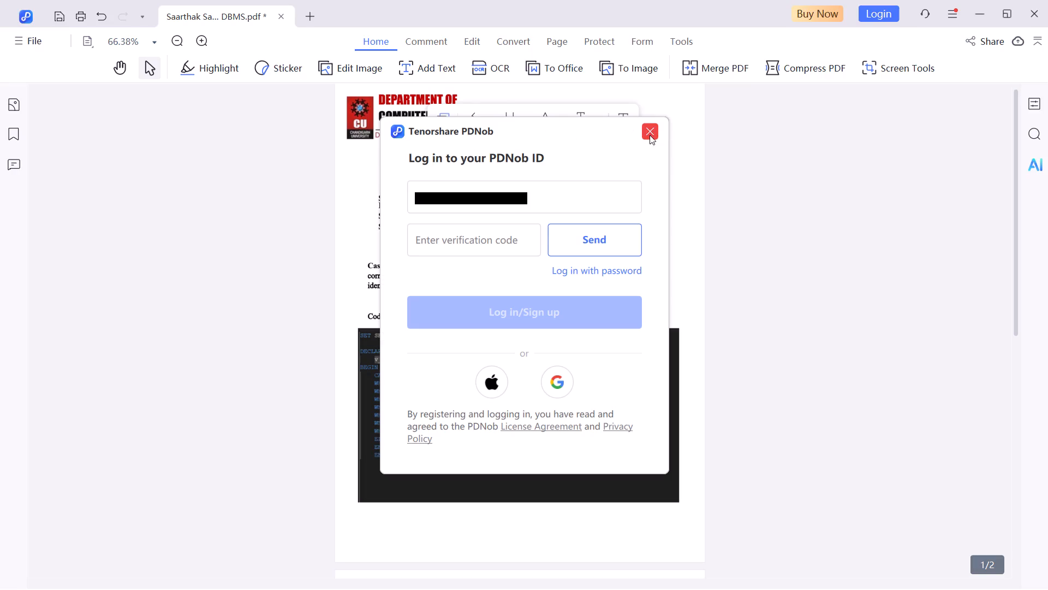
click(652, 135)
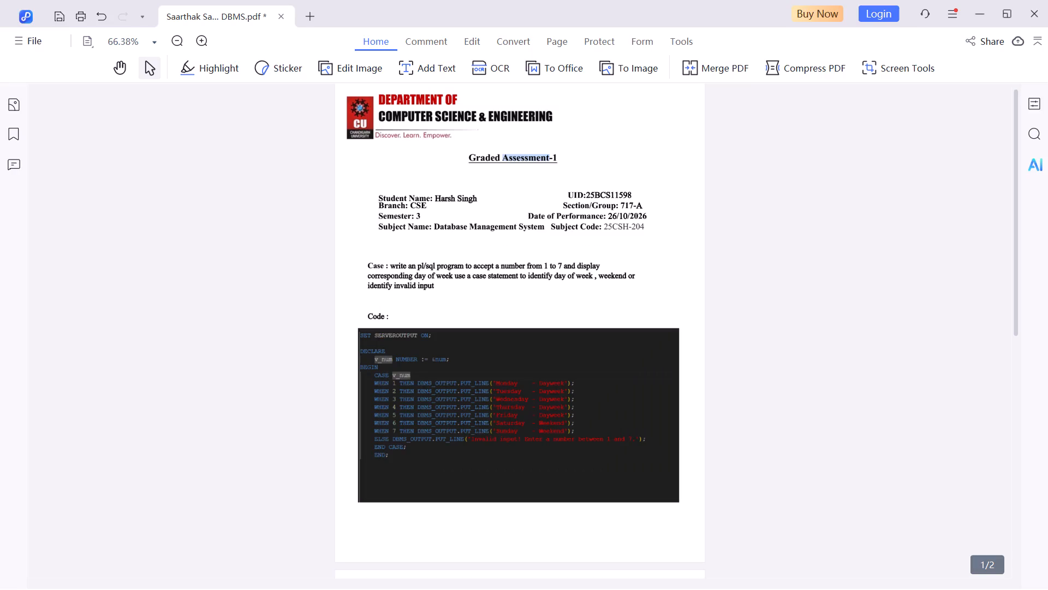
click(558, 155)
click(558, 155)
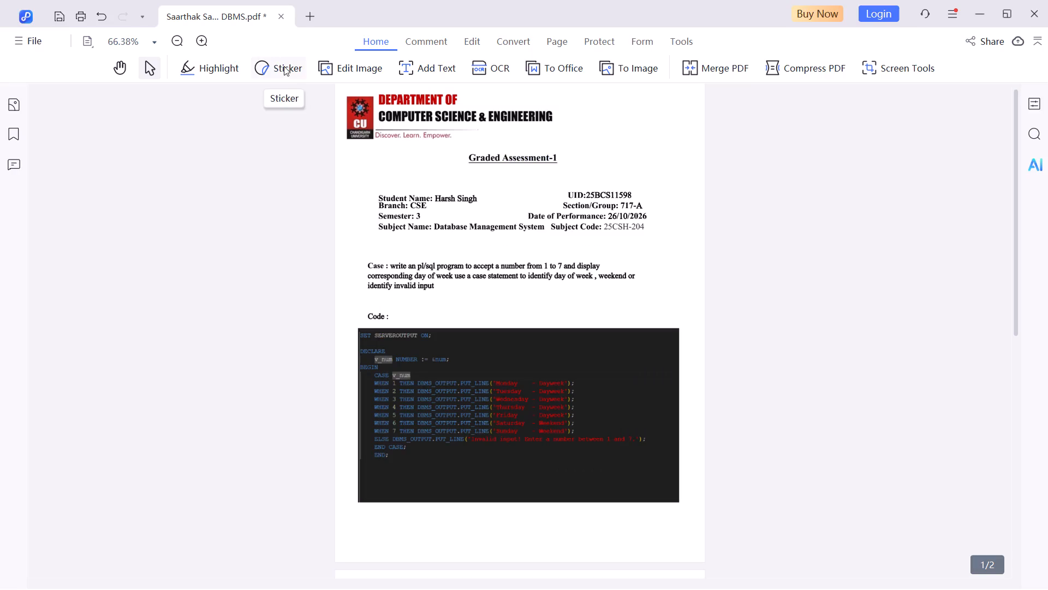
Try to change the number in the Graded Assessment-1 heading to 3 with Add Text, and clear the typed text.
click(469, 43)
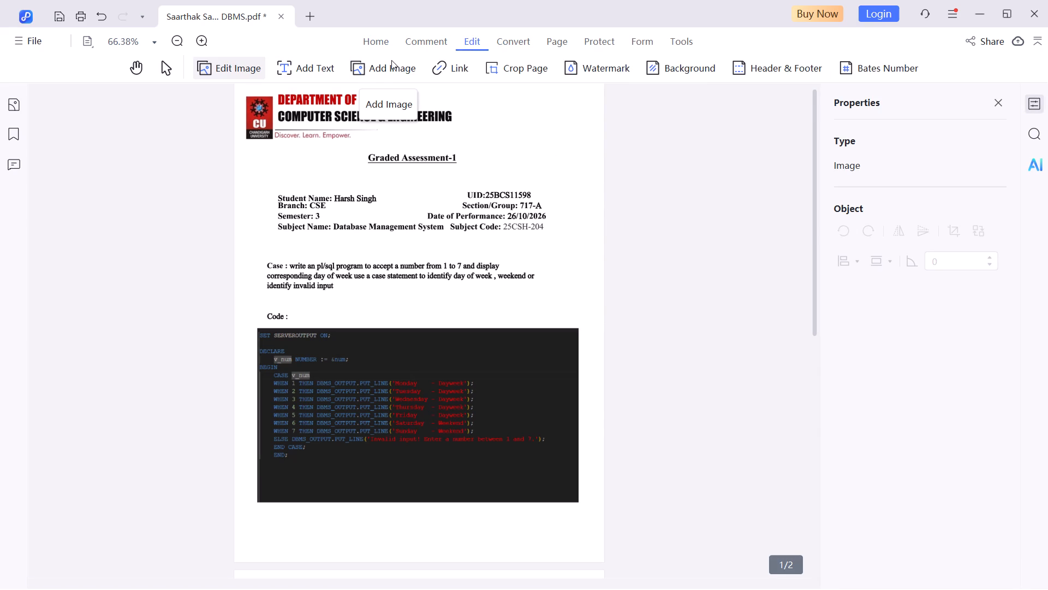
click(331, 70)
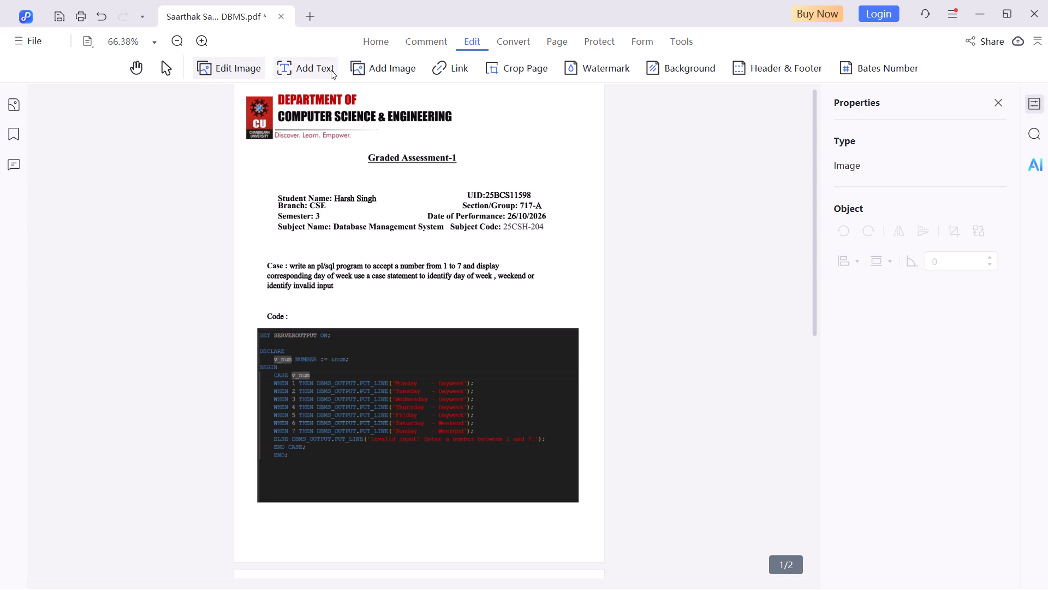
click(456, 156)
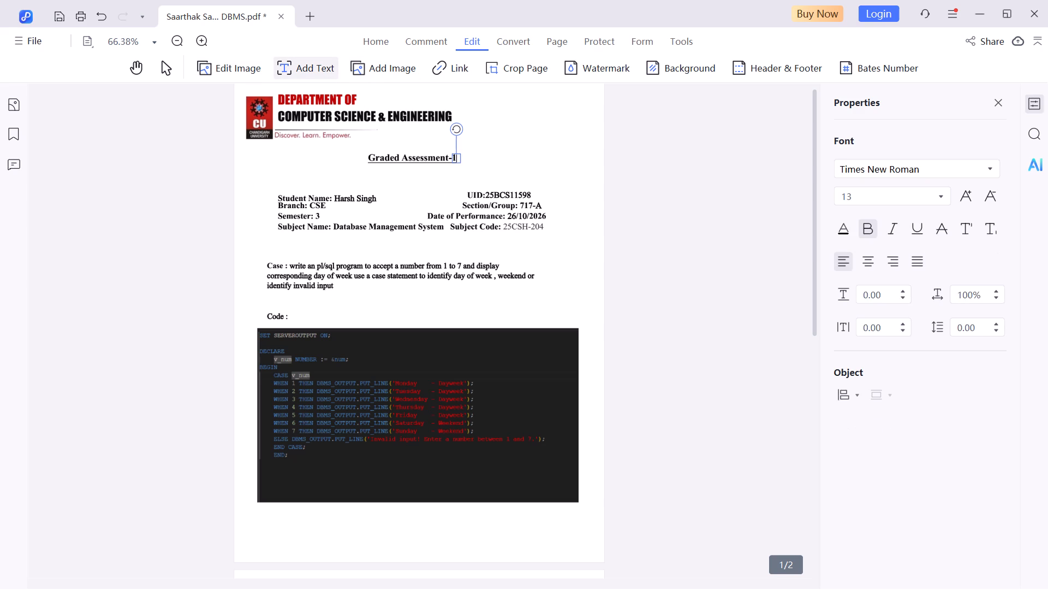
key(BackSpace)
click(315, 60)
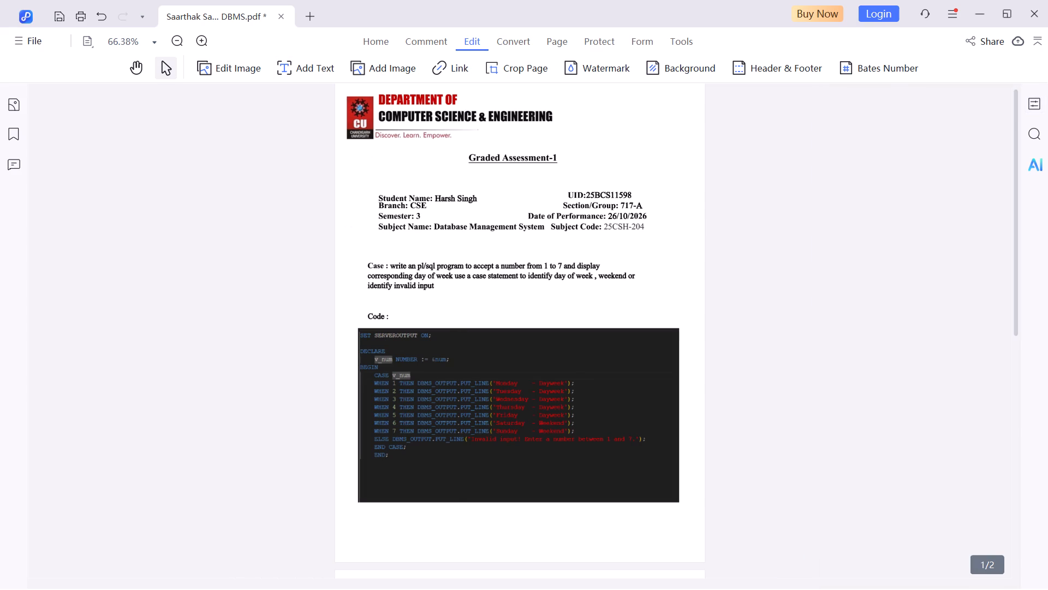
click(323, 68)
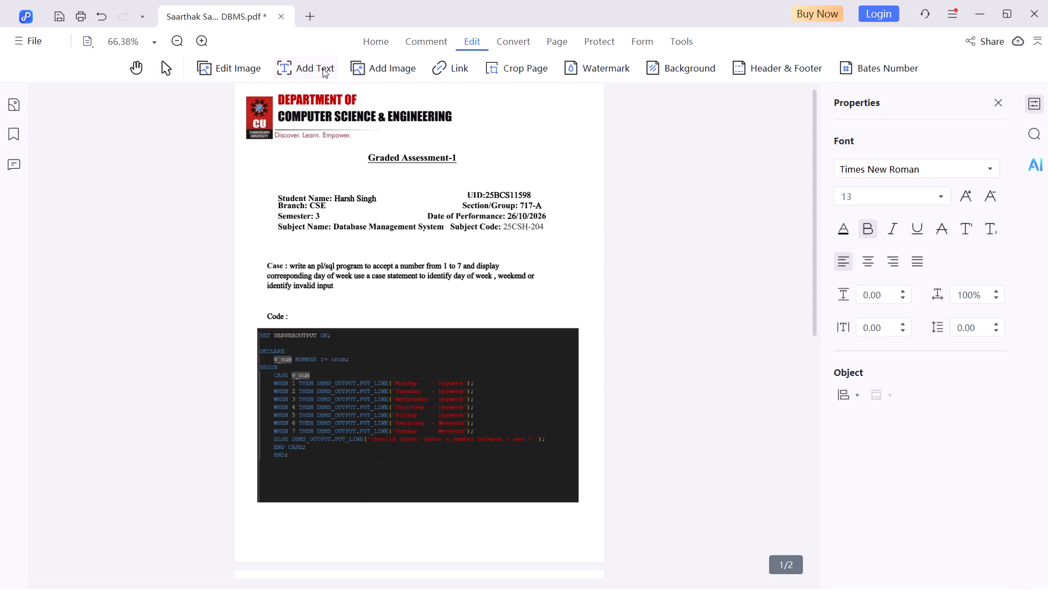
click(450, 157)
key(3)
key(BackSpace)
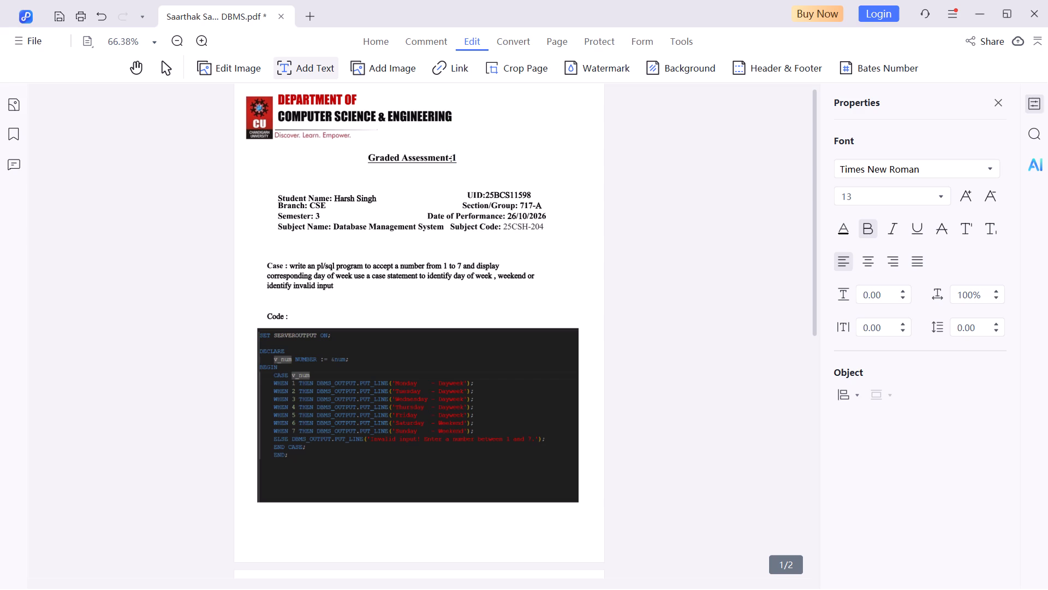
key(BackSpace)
Add the bold text "Output :" as a heading near the upper-left corner of blank page 2.
scroll(472, 315, down, 1)
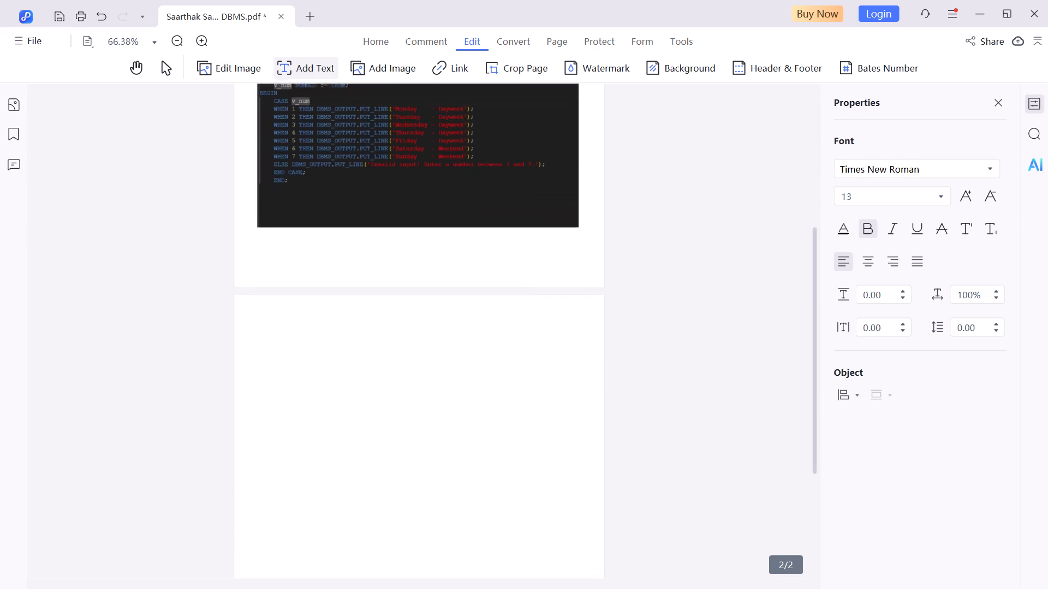
scroll(472, 315, down, 1)
click(325, 57)
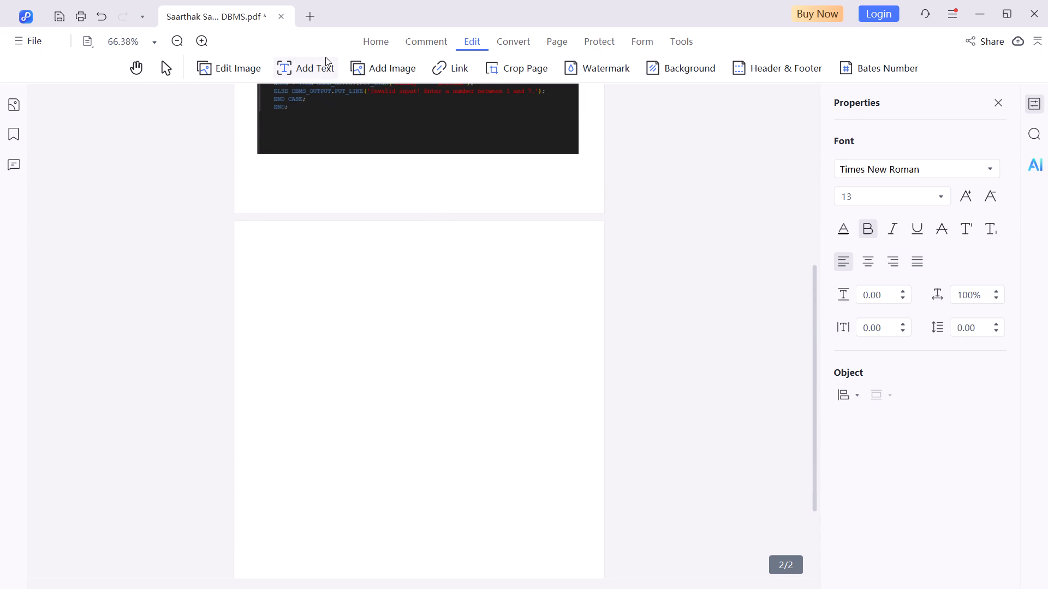
scroll(481, 204, up, 1)
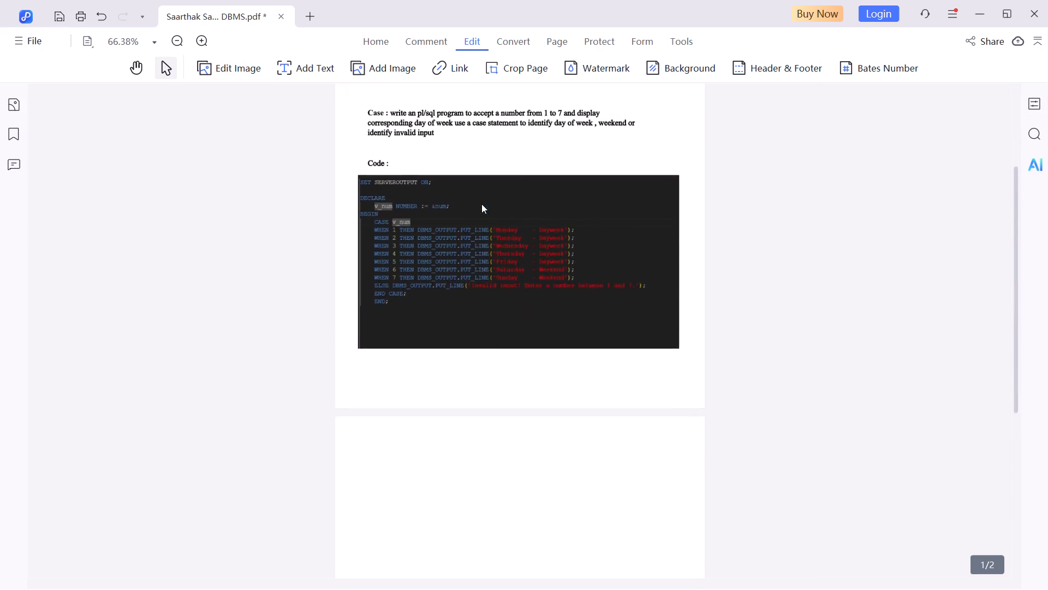
scroll(481, 204, up, 1)
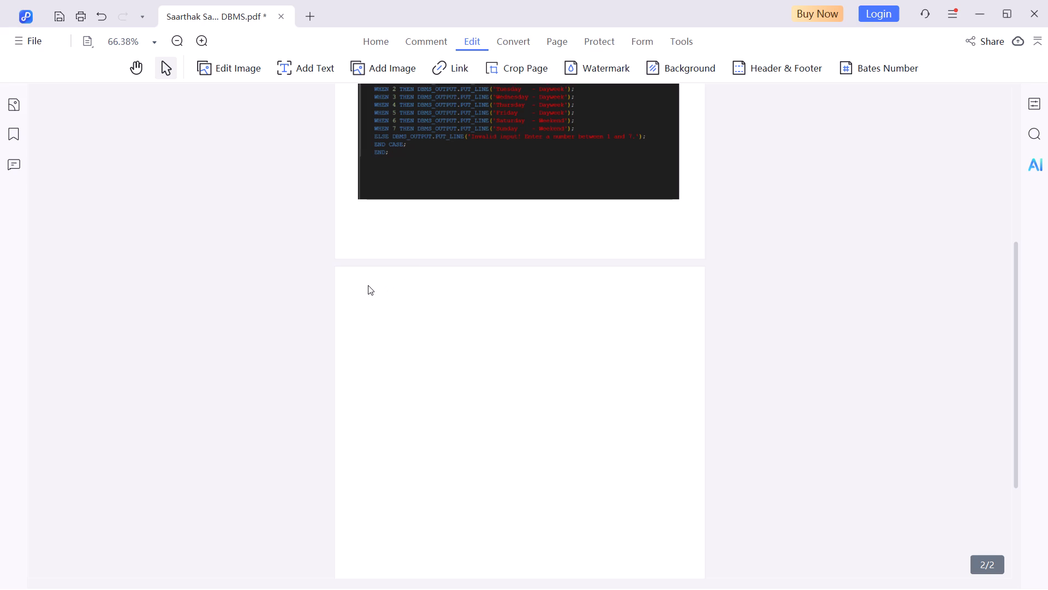
click(368, 285)
click(285, 70)
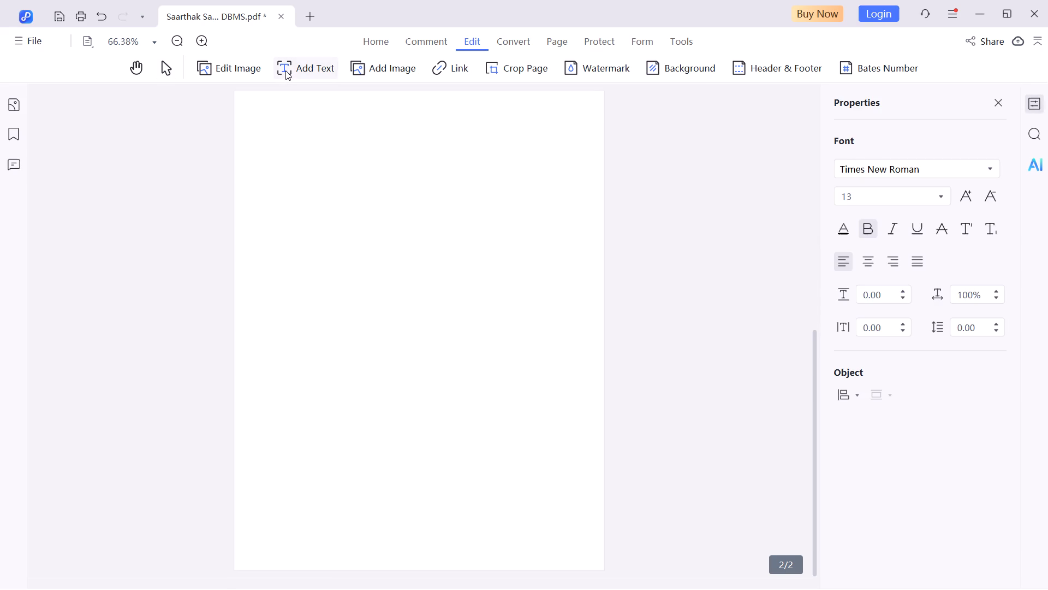
click(266, 104)
click(253, 115)
key(shift+o)
text(ut)
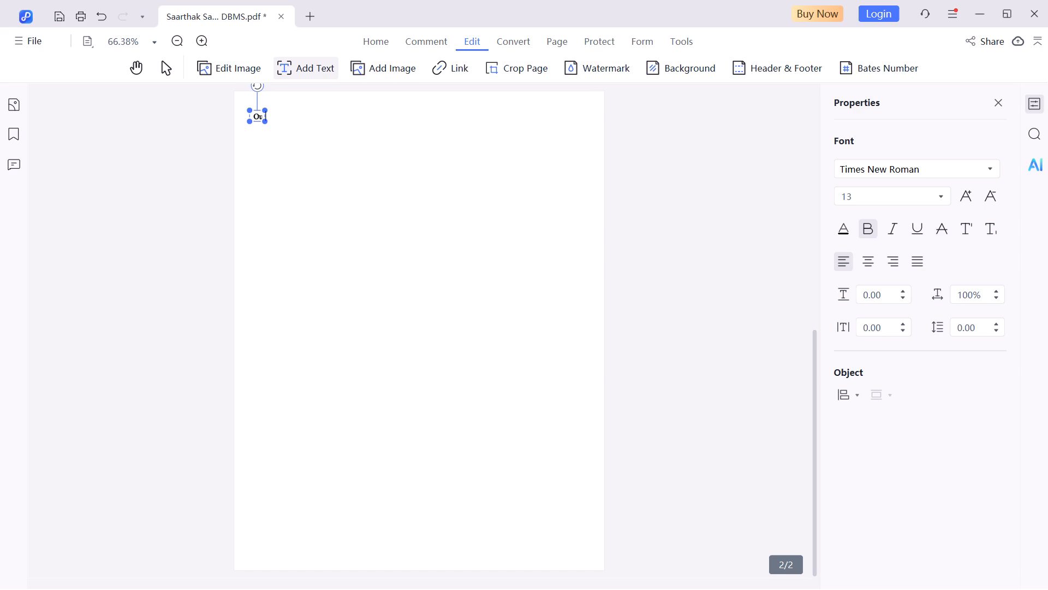
key(p)
text(ut)
key(space)
text(LL:)
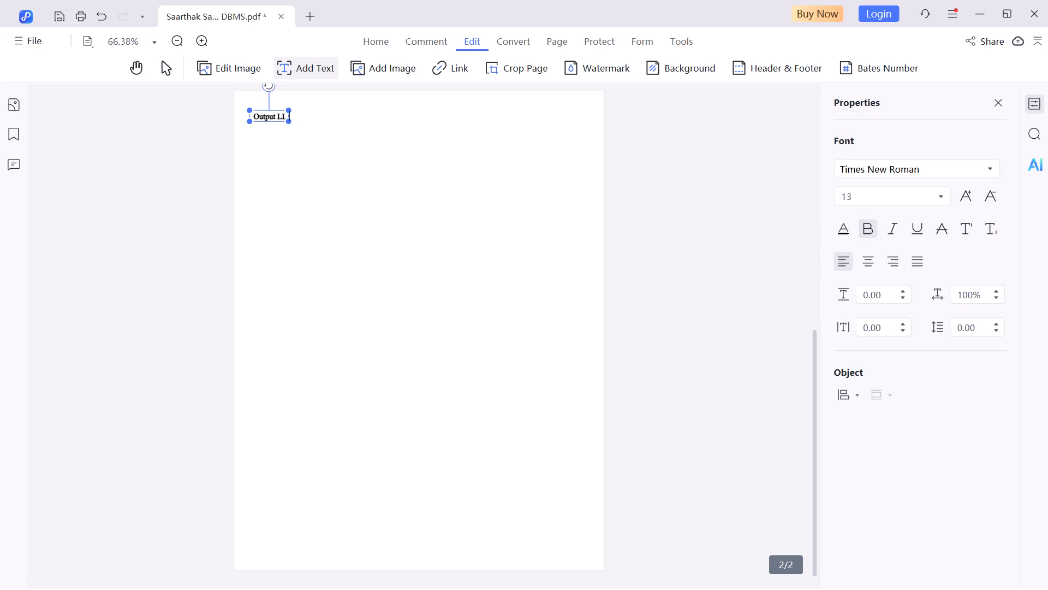
key(BackSpace)
key(BackSpace)
key(BackSpace)
key(BackSpace)
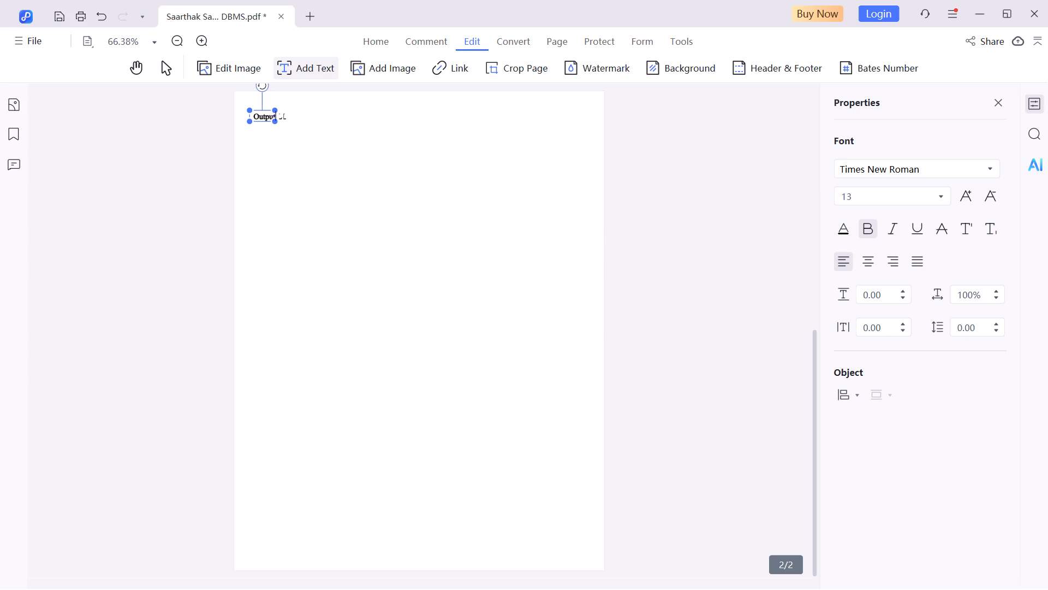
key(space)
text(:)
key(space)
click(306, 175)
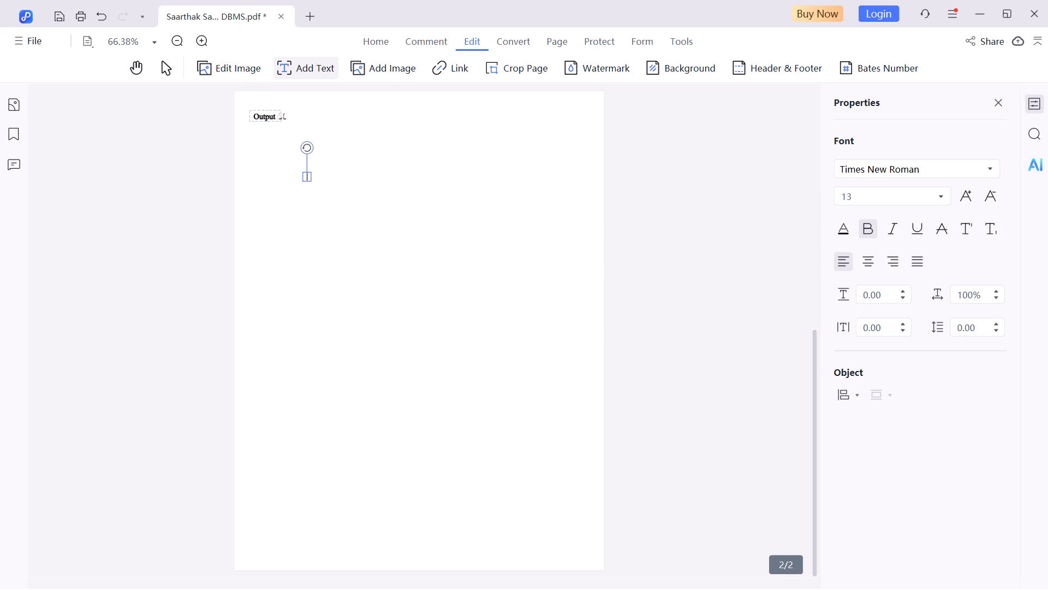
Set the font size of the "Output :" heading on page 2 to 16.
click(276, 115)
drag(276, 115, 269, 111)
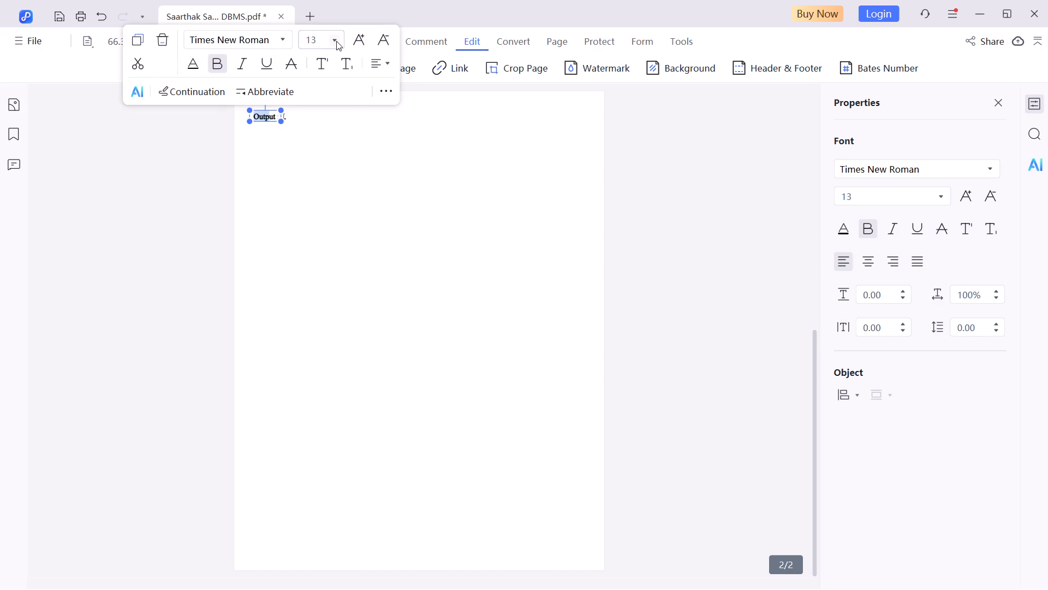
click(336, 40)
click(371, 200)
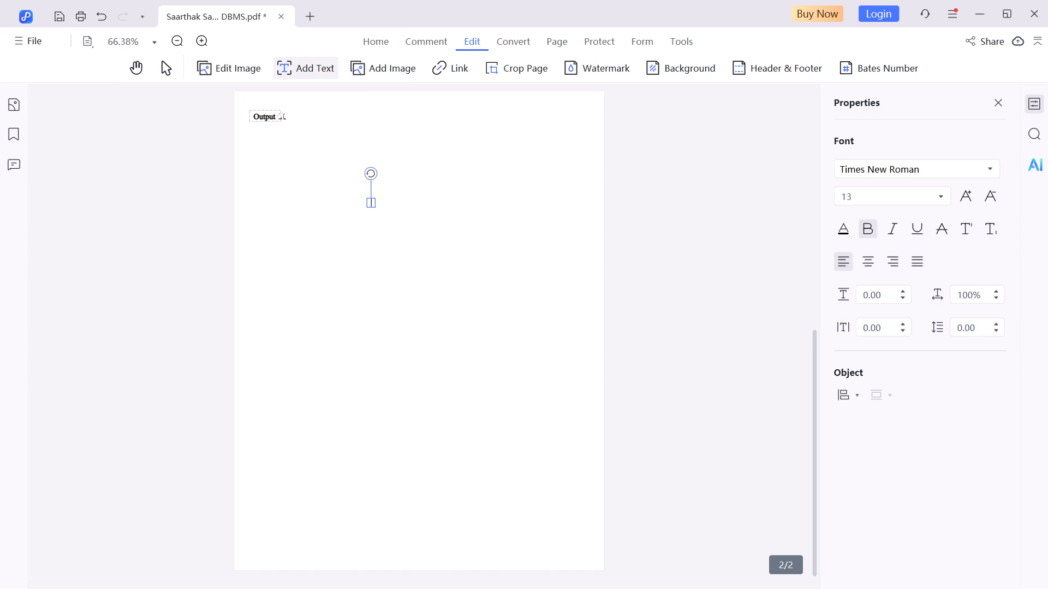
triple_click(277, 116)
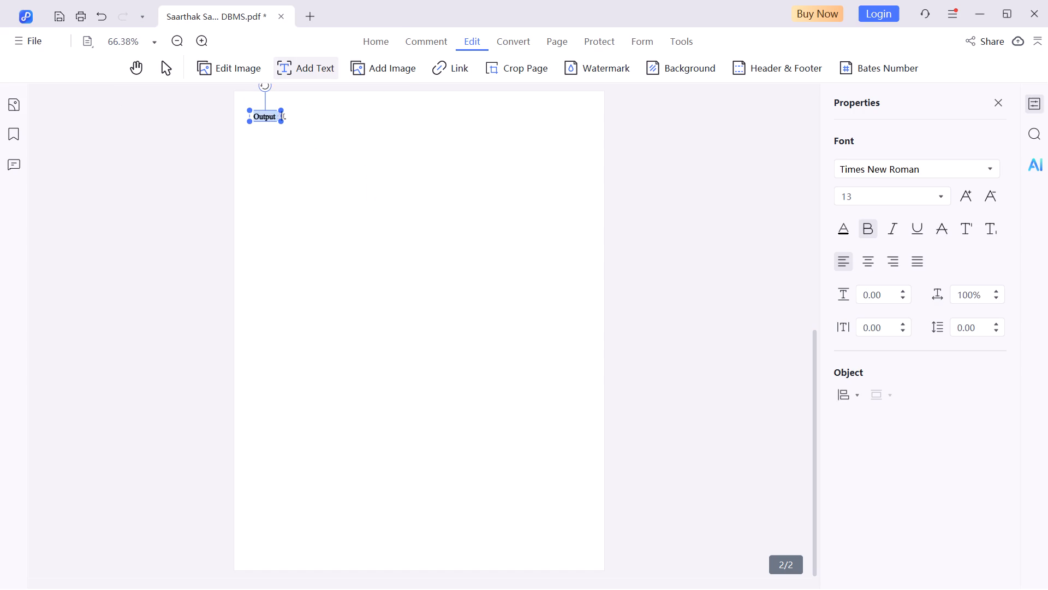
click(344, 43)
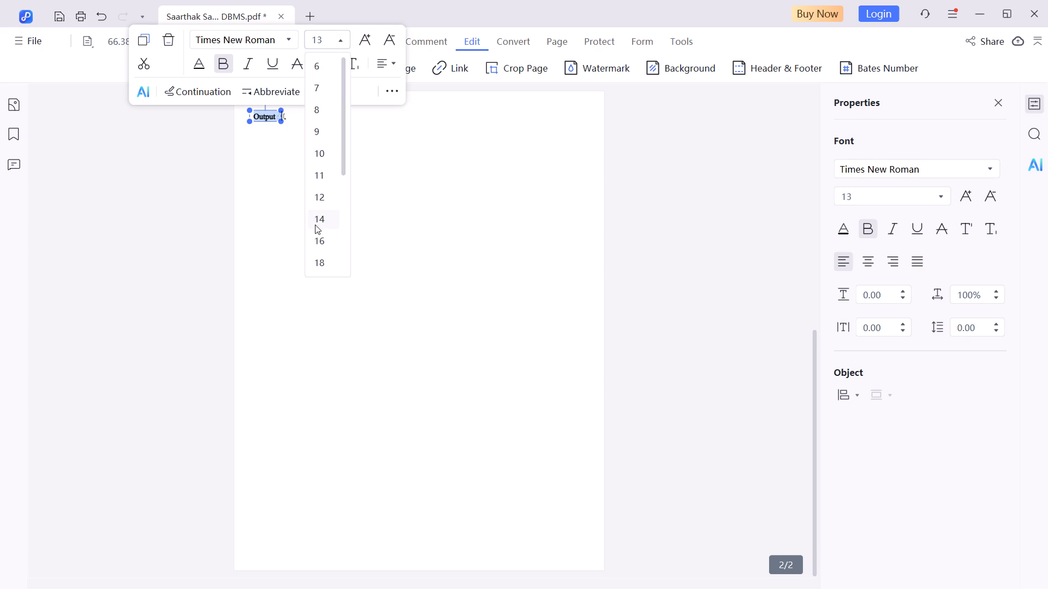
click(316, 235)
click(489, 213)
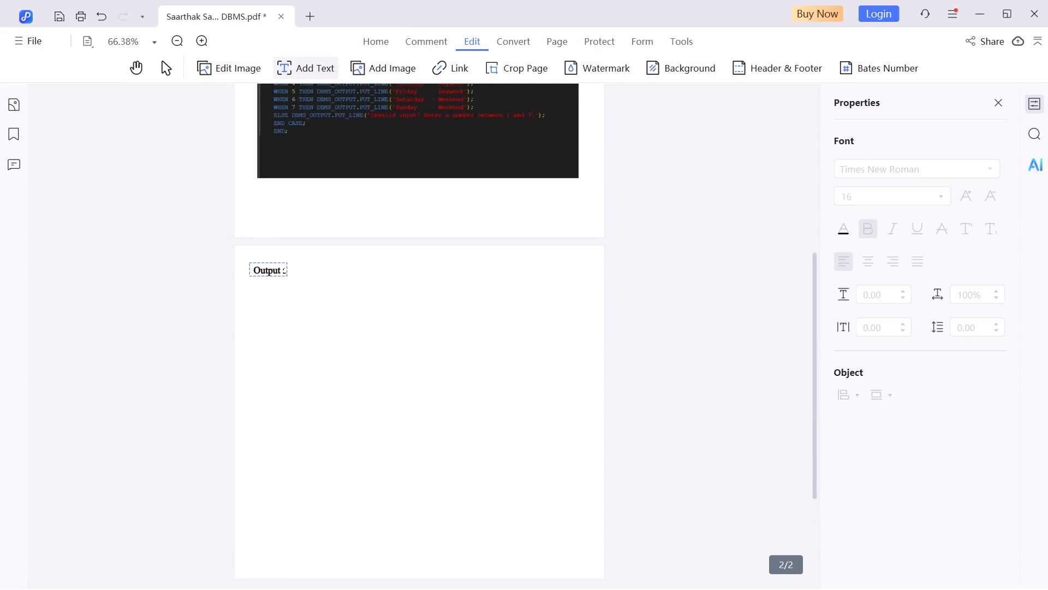
Set the font size of the "Output :" heading on page 2 to 14.
triple_click(281, 269)
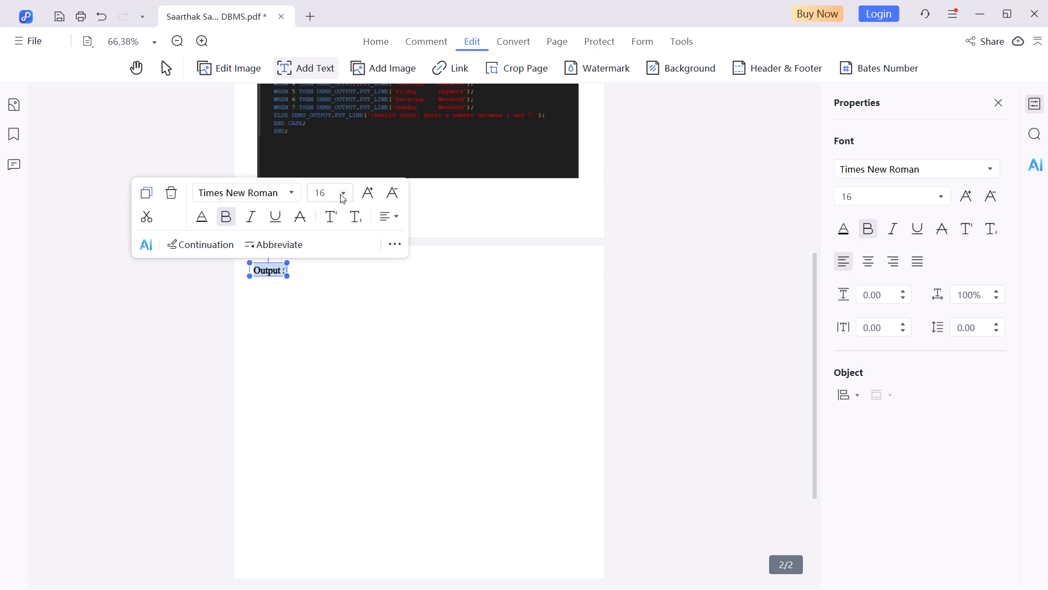
click(342, 194)
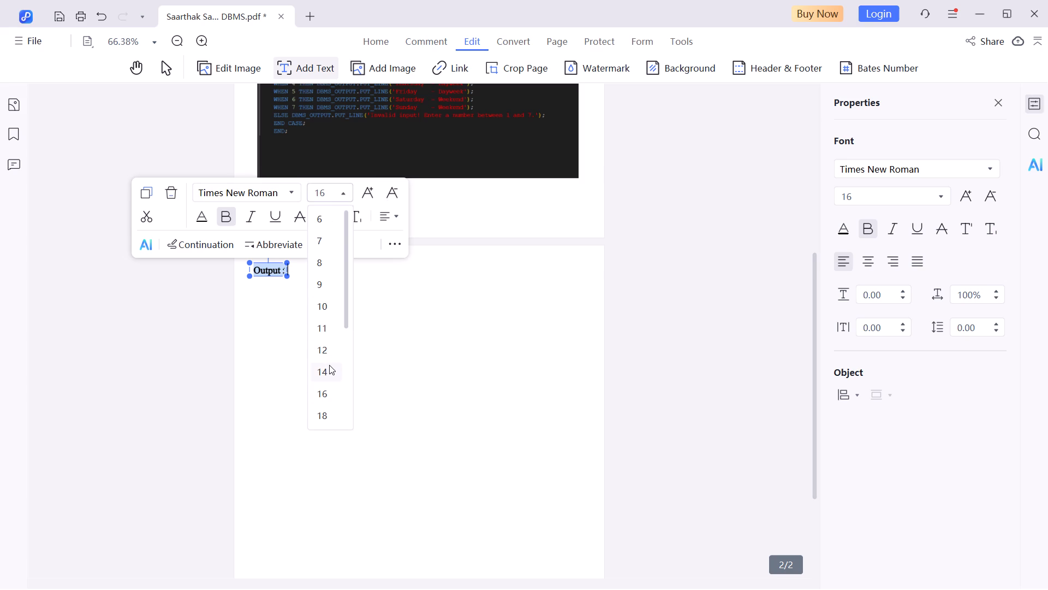
Set the font size of the "Output :" heading on page 2 to 14.
click(329, 365)
click(611, 312)
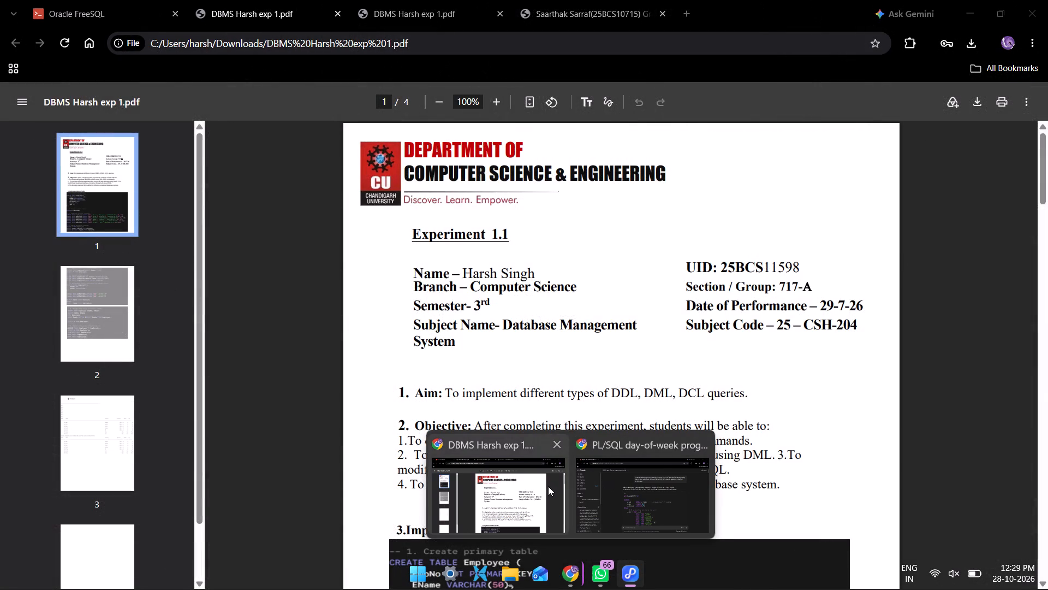
Switch to the Chrome window with the Oracle FreeSQL worksheet, show the worksheet, and close the PDF tabs open beside it.
click(548, 486)
scroll(548, 486, down, 1)
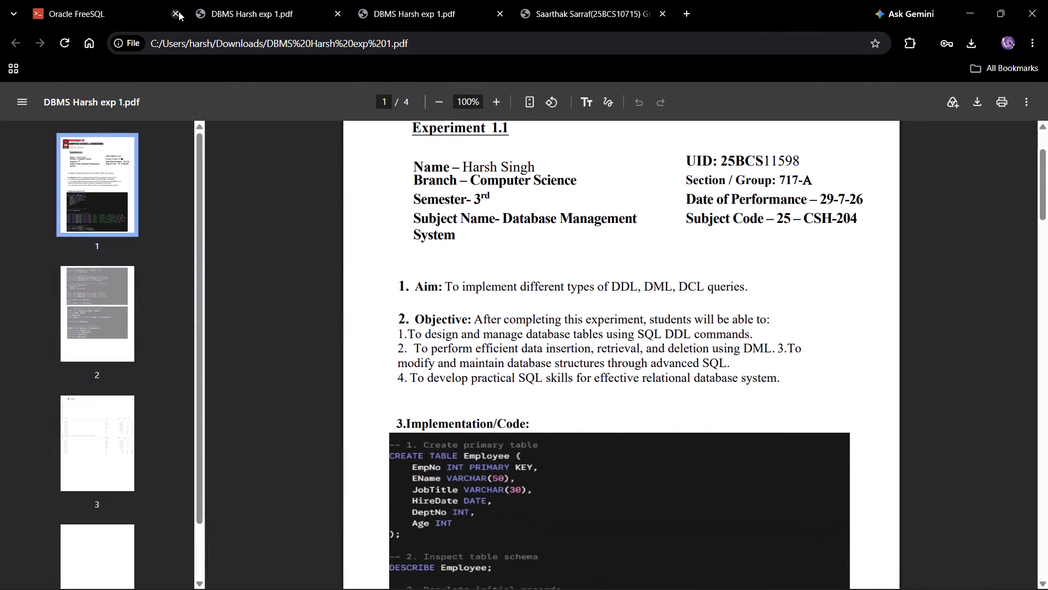
click(129, 0)
triple_click(338, 11)
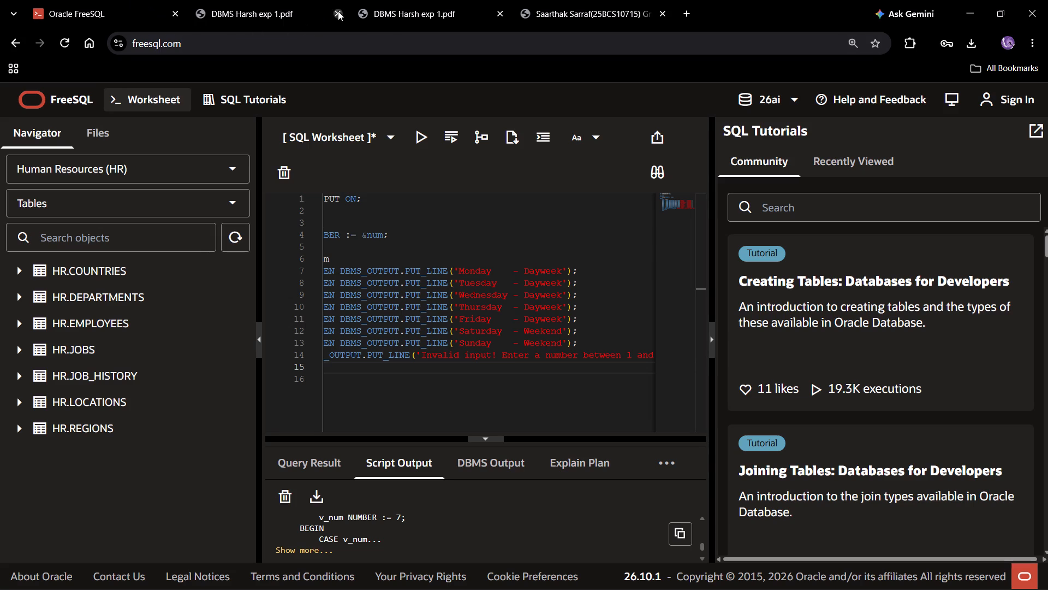
triple_click(338, 11)
click(338, 11)
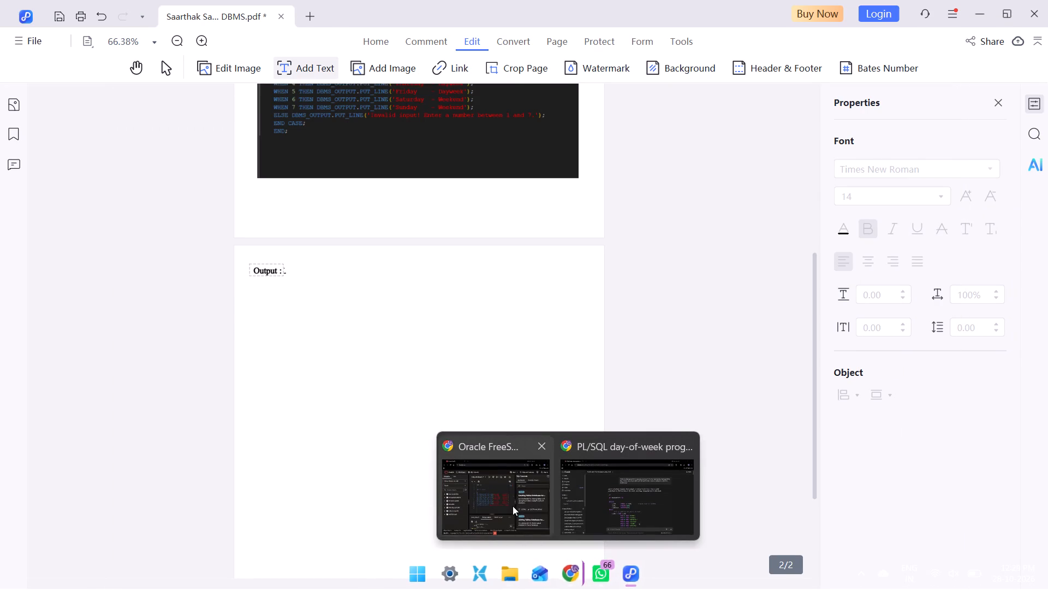
click(513, 506)
click(904, 104)
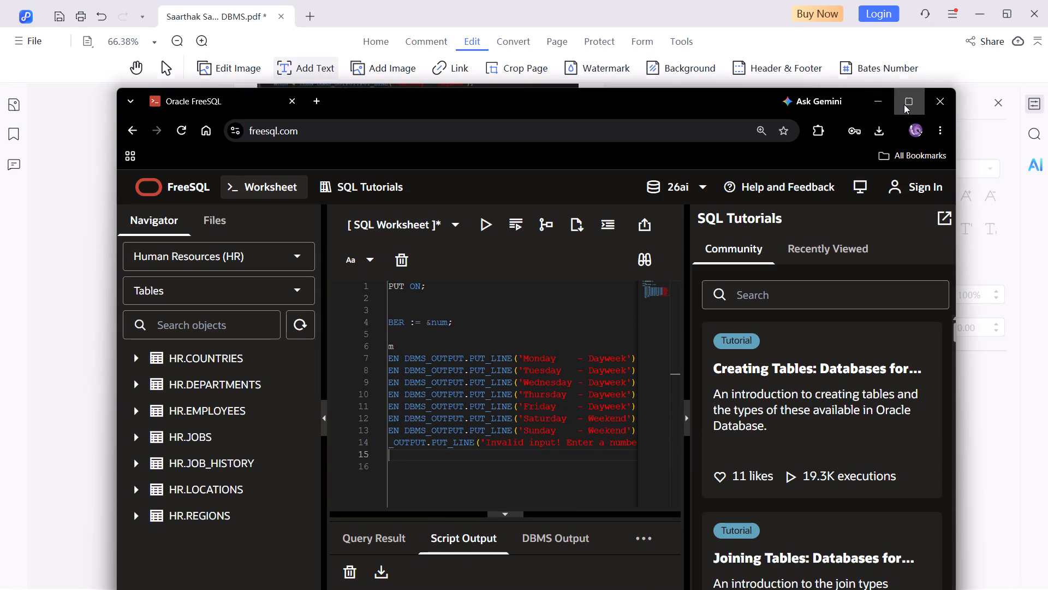
scroll(649, 417, down, 2)
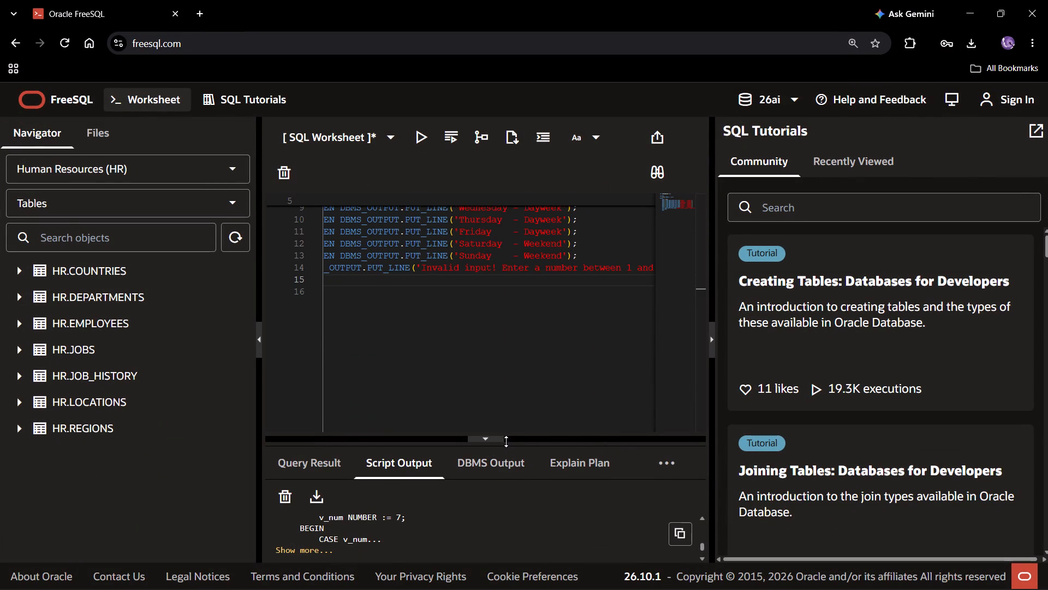
drag(506, 441, 575, 177)
scroll(538, 405, down, 2)
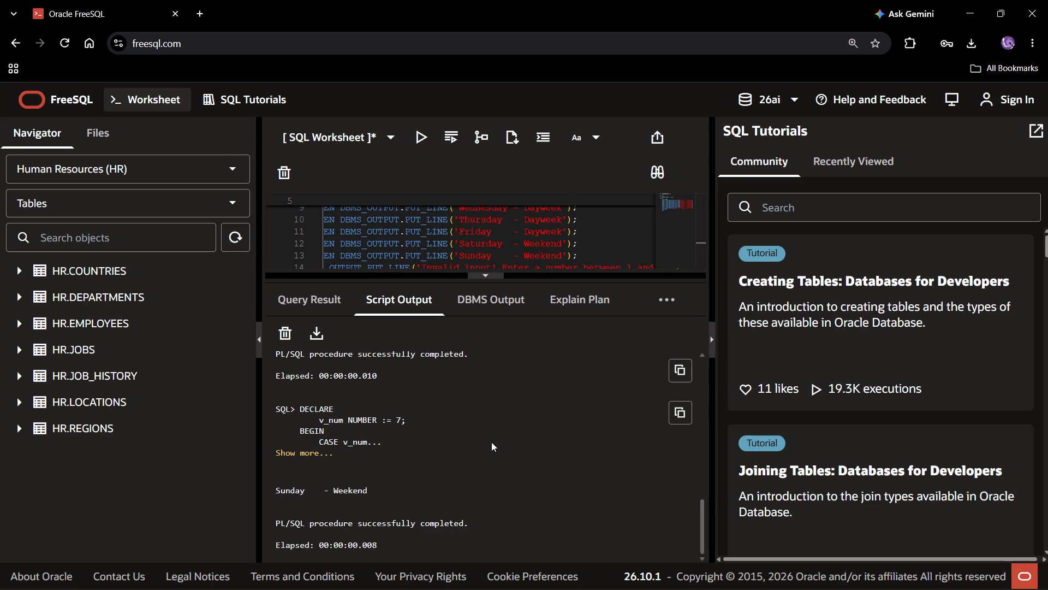
scroll(491, 442, up, 1)
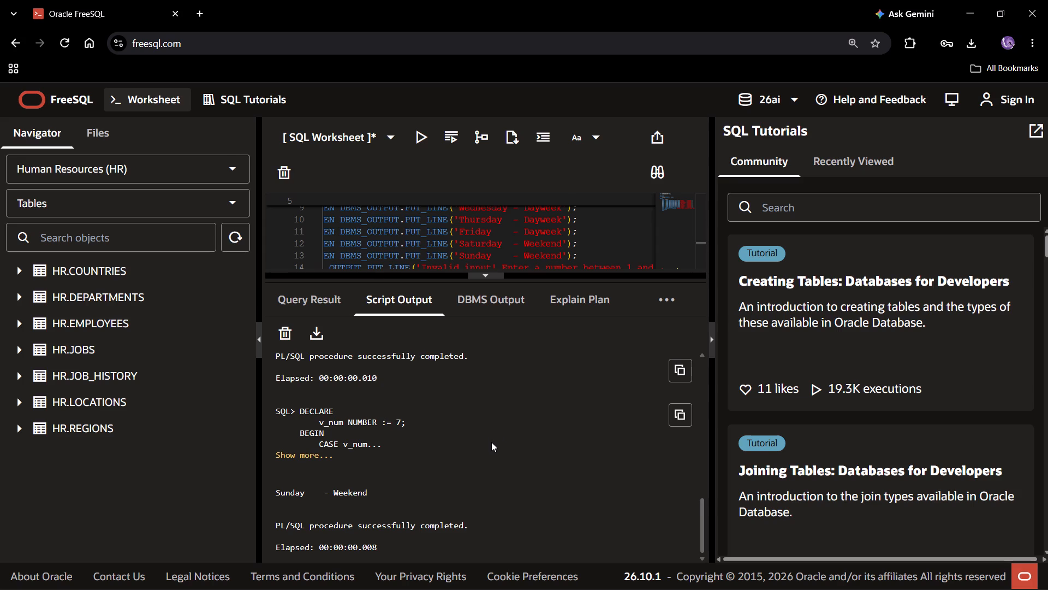
scroll(491, 442, up, 2)
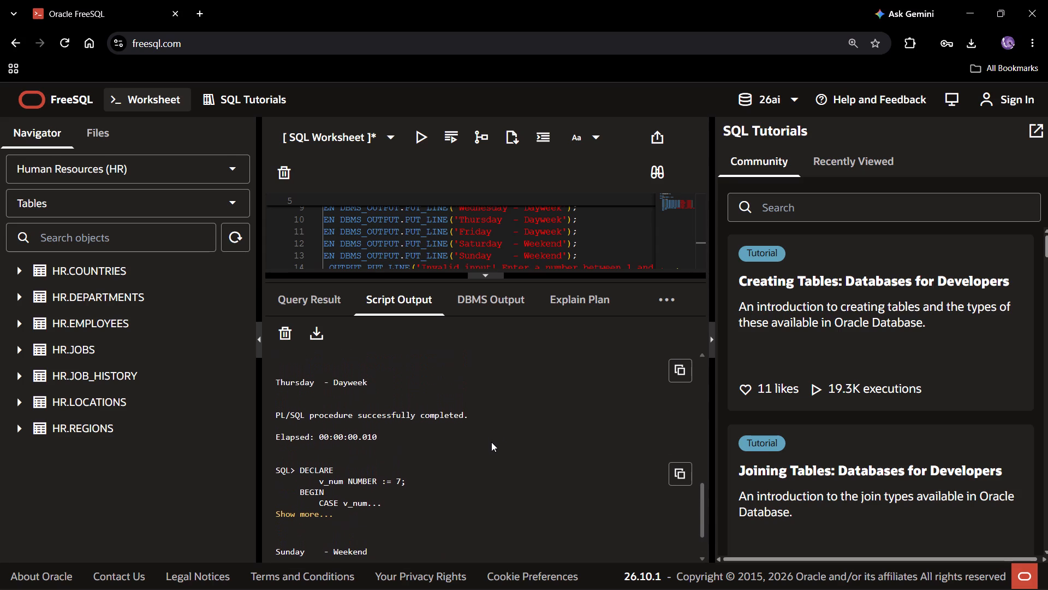
scroll(491, 442, up, 2)
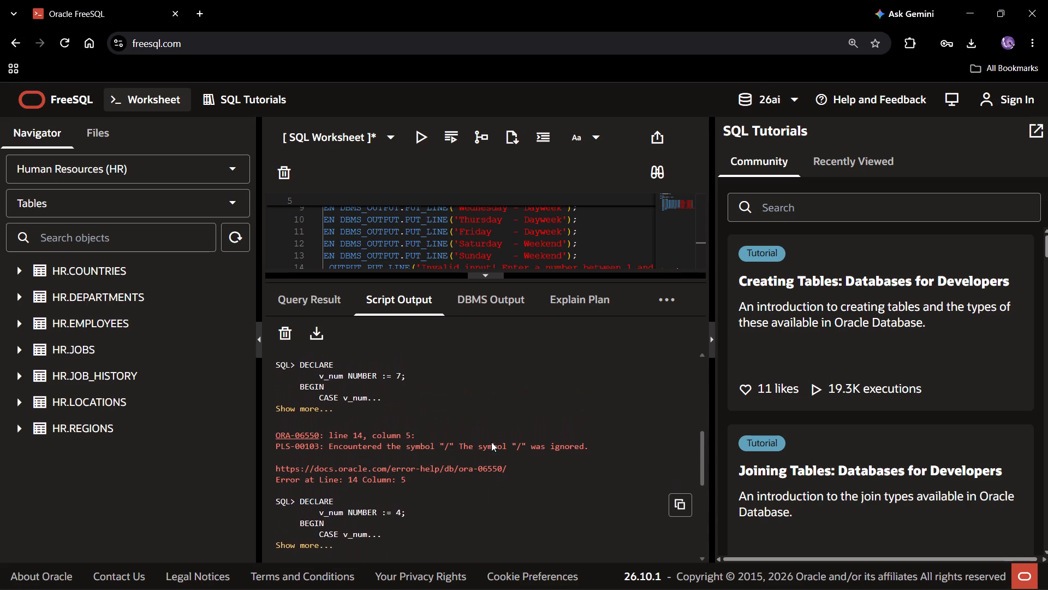
scroll(491, 442, up, 8)
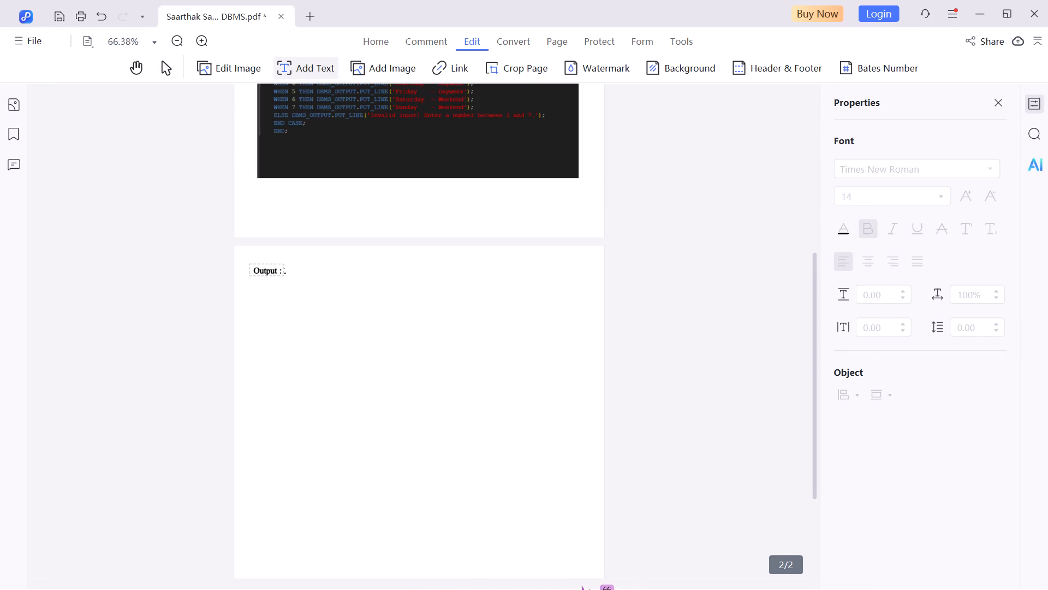
click(532, 523)
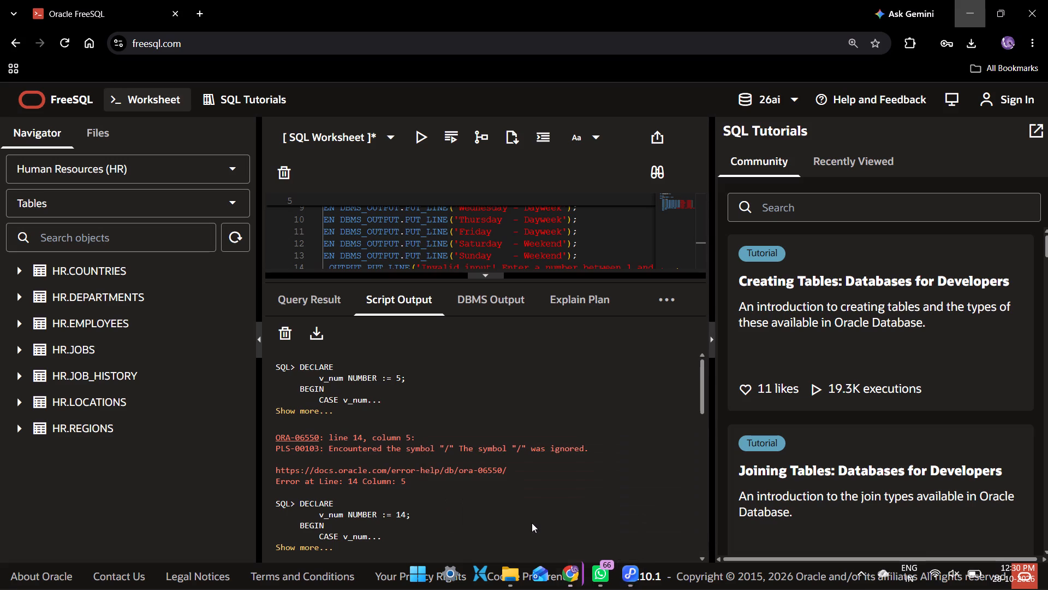
click(425, 151)
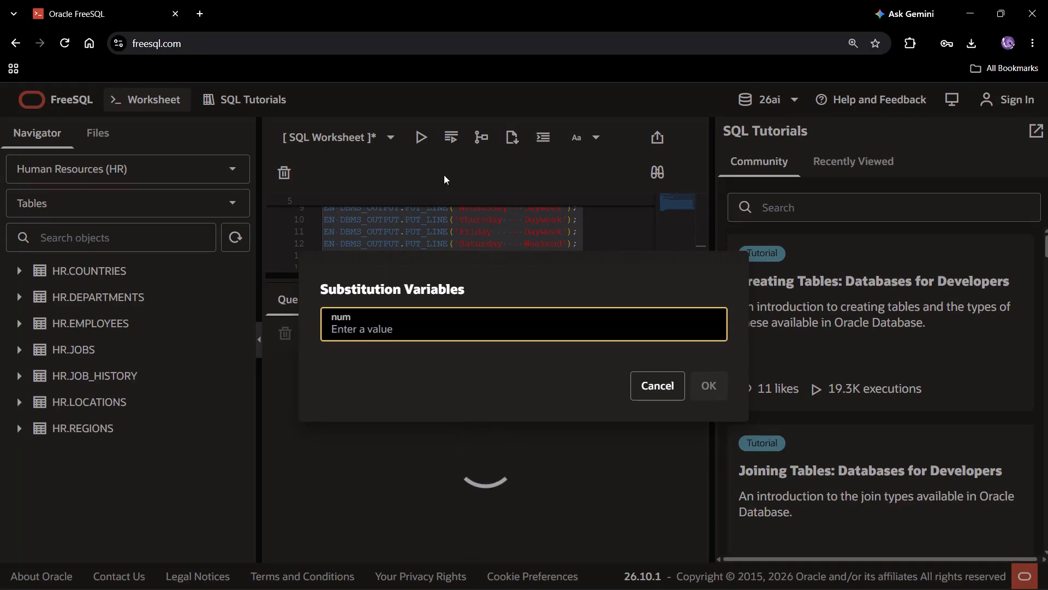
key(shift+super+s)
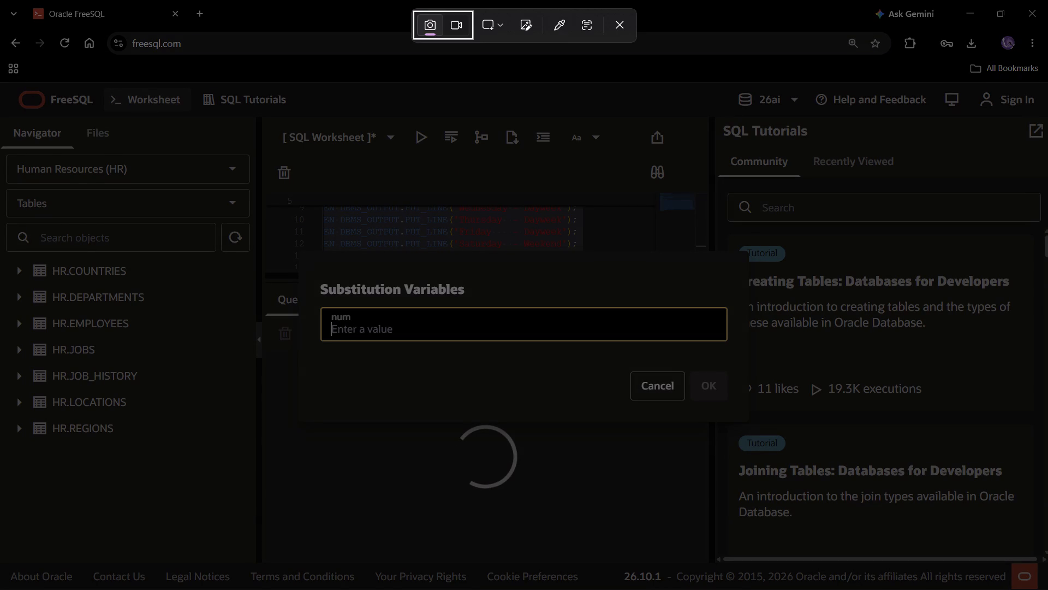
drag(297, 275, 740, 406)
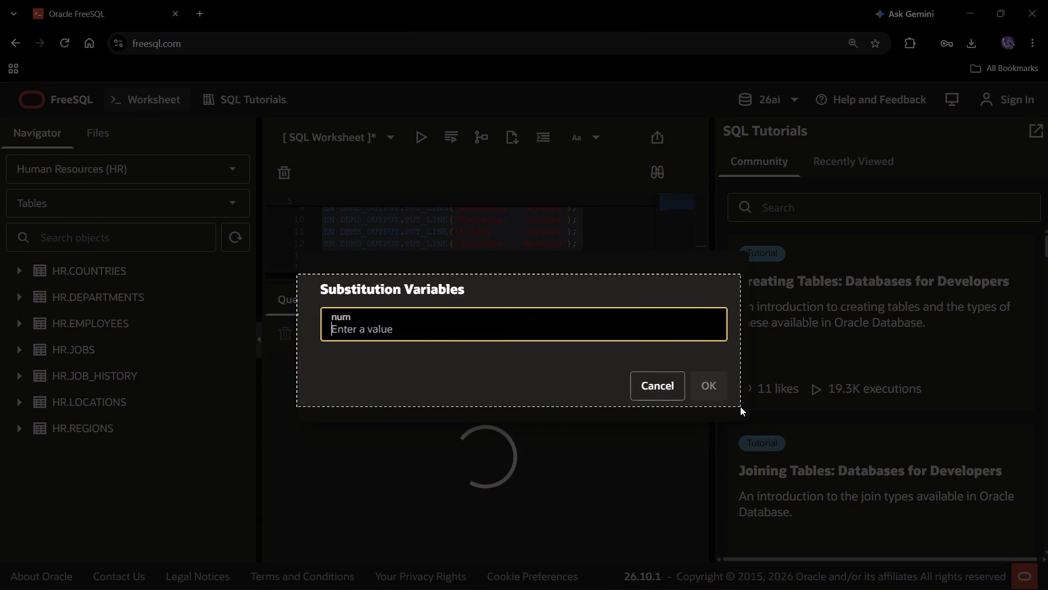
drag(740, 406, 762, 417)
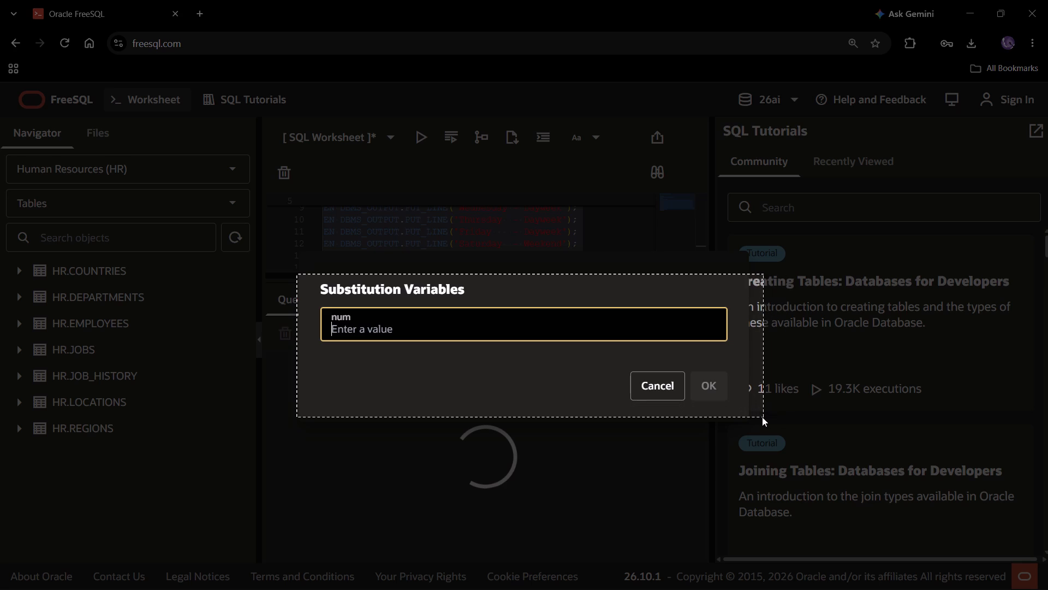
drag(762, 417, 743, 410)
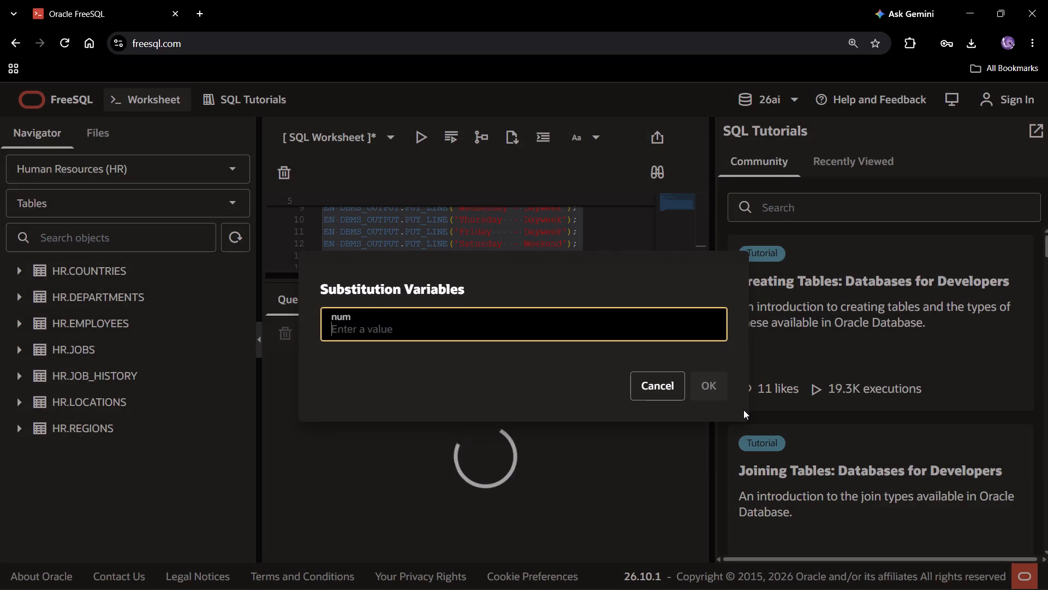
Switch to the PDF editor and shift the "Output :" heading on page 2 slightly right, in line with page 1's code image.
click(623, 571)
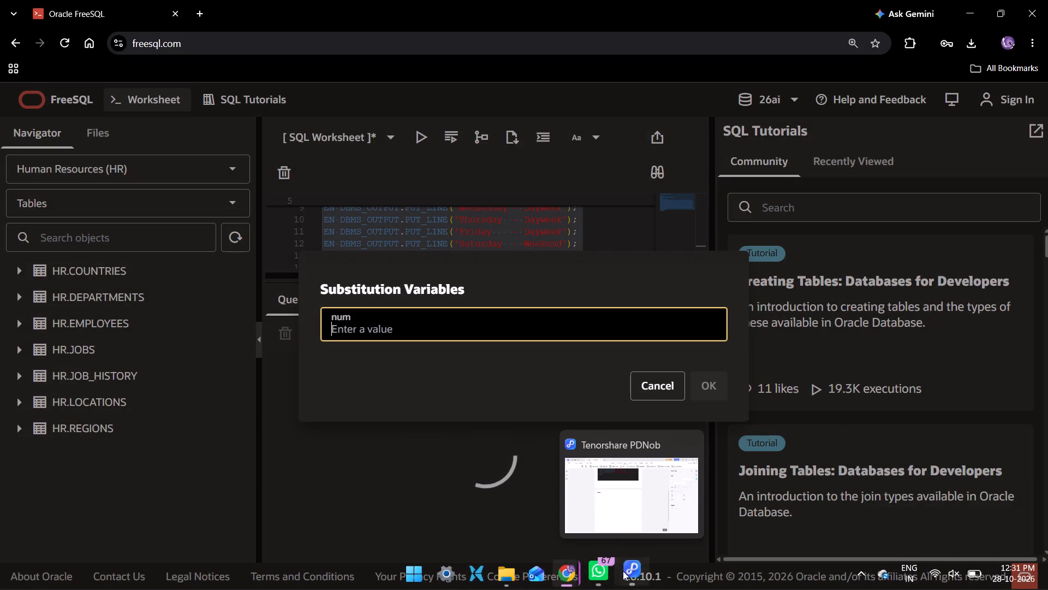
click(334, 296)
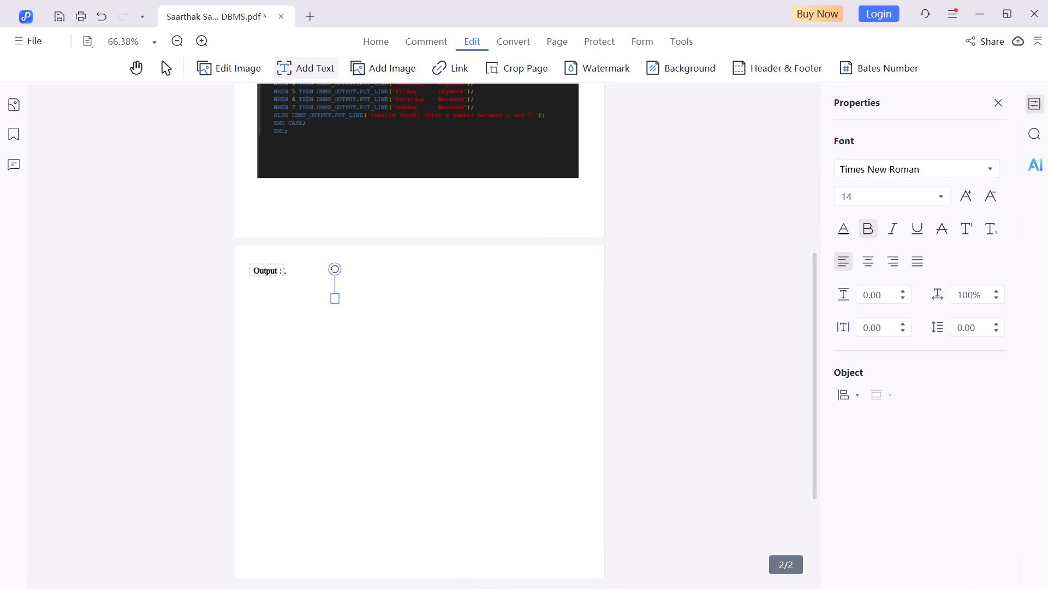
click(298, 272)
click(270, 269)
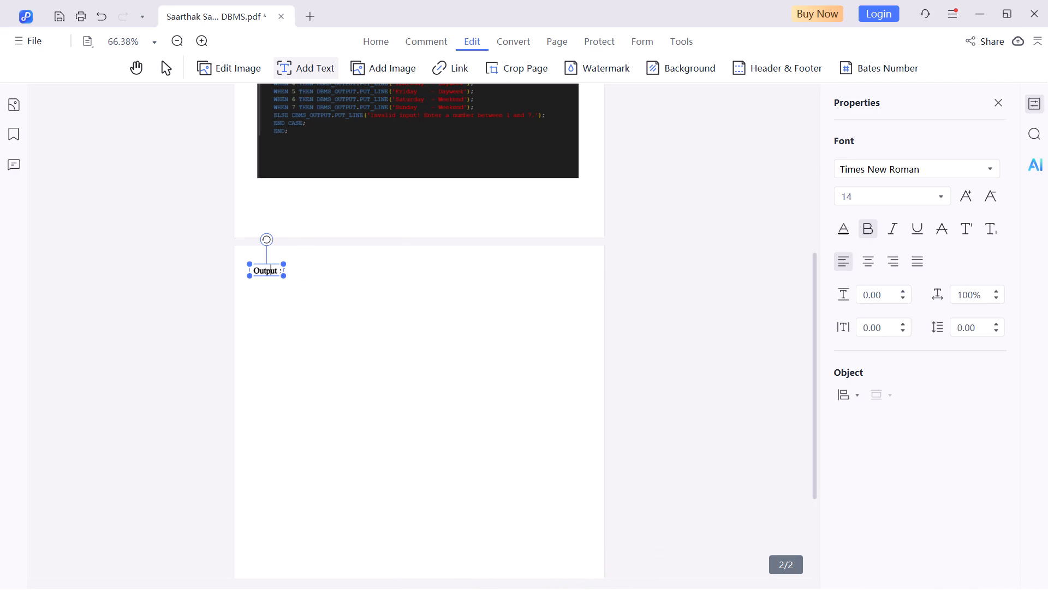
click(276, 264)
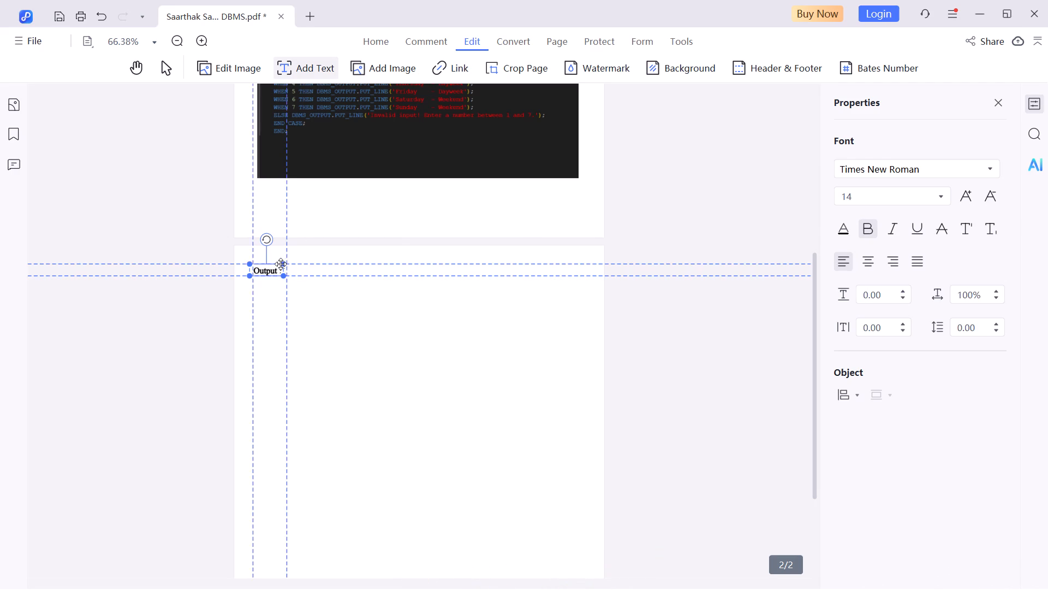
click(319, 288)
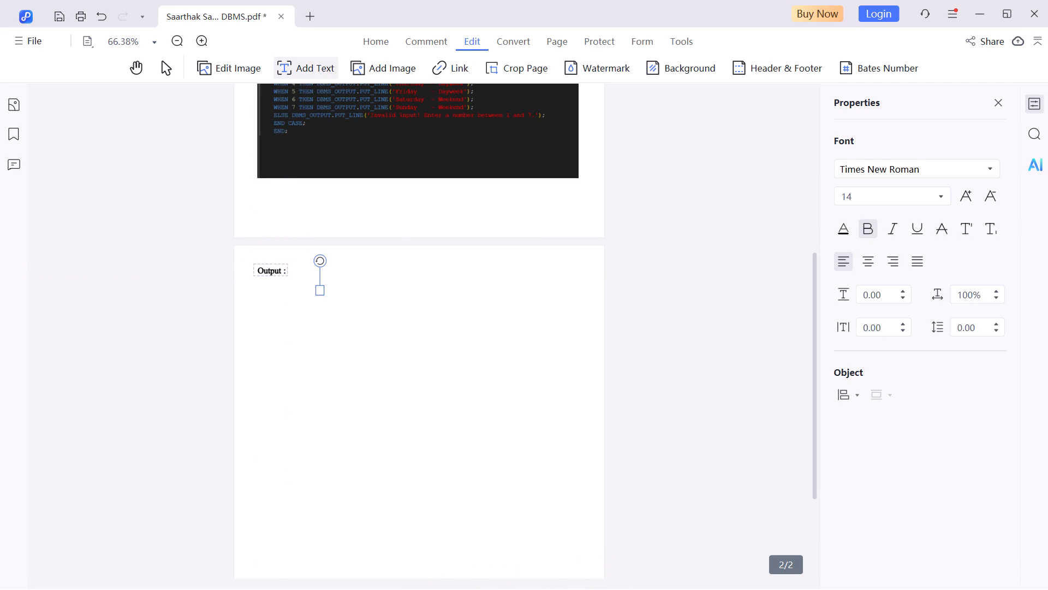
click(291, 285)
click(387, 71)
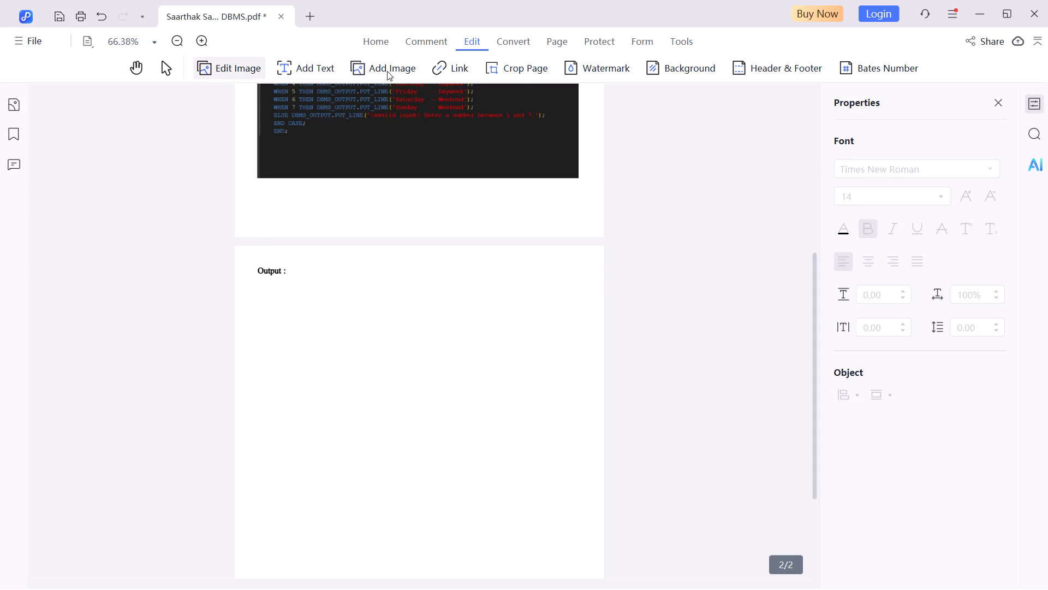
scroll(361, 222, down, 8)
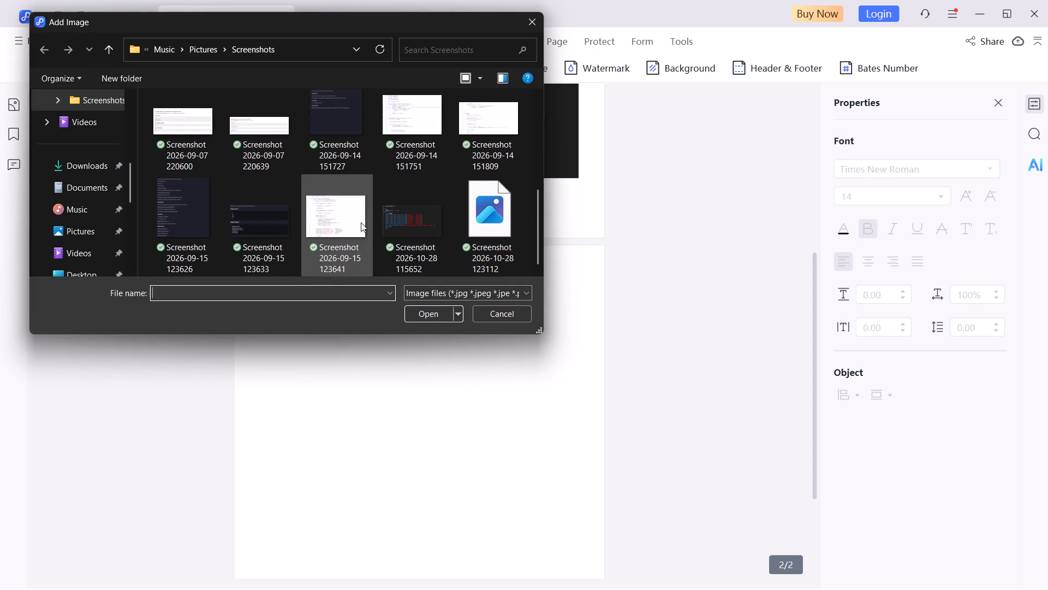
click(501, 230)
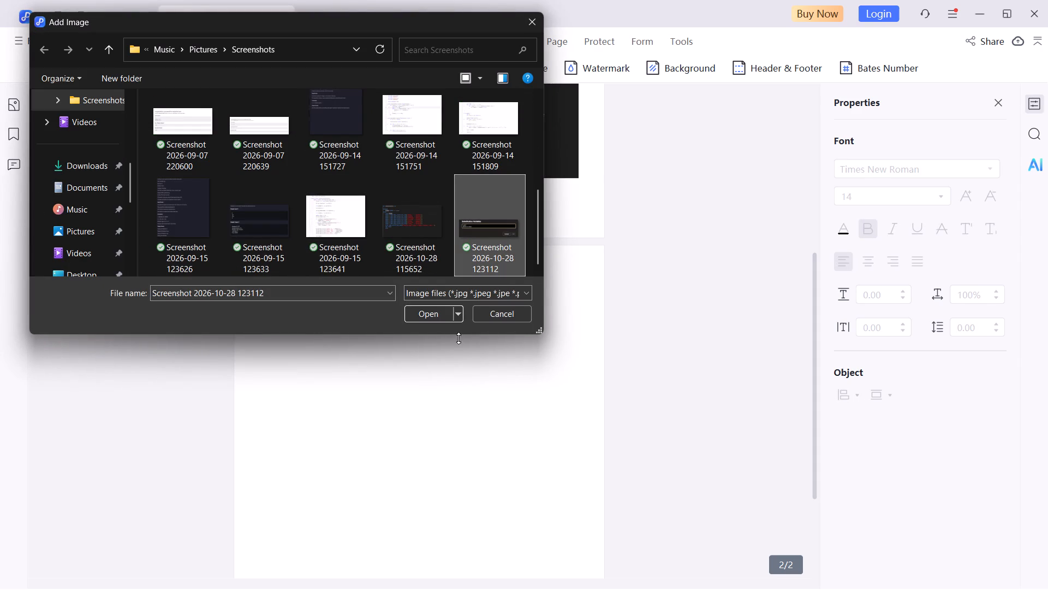
click(431, 313)
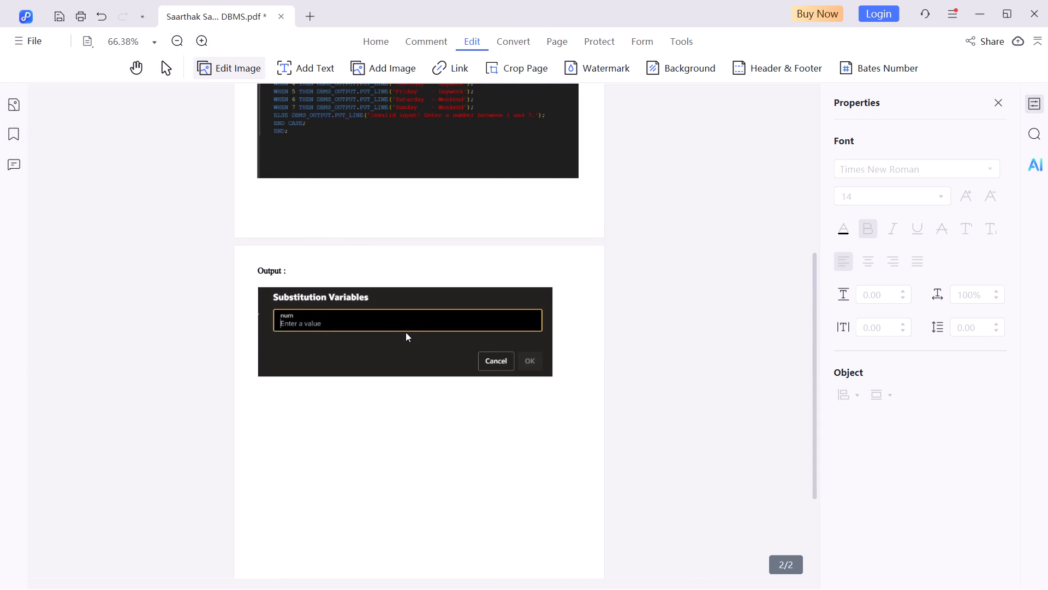
click(409, 330)
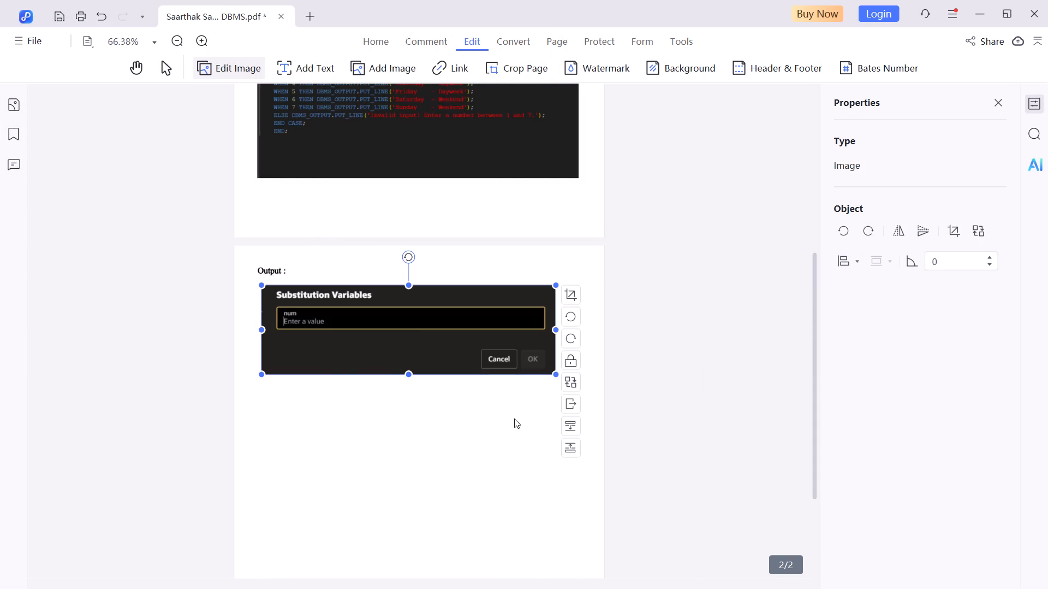
Add the text "This is the prompt" on page 2 directly below the Substitution Variables image.
click(292, 69)
click(265, 388)
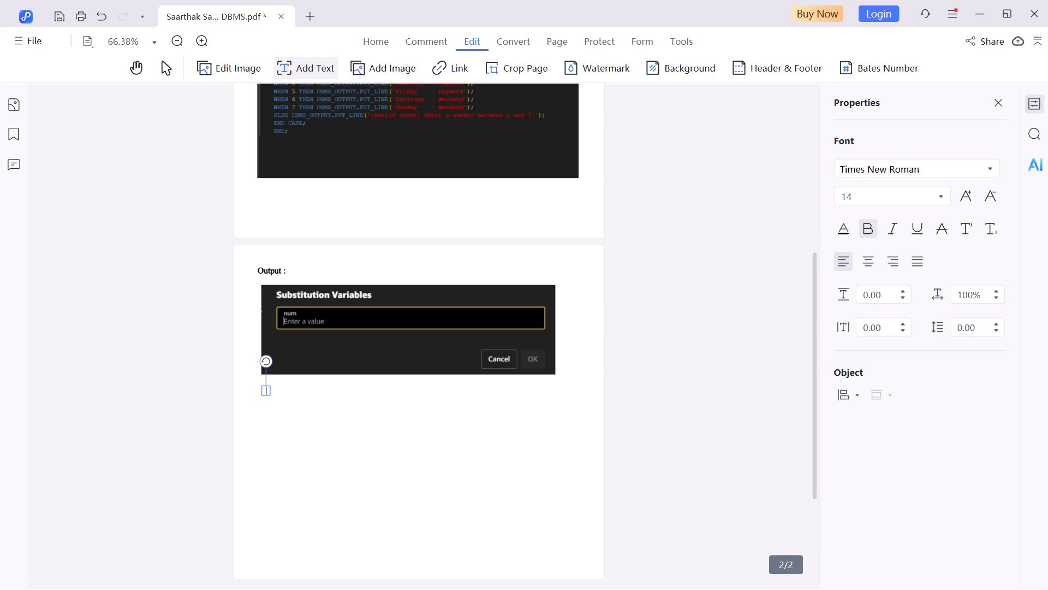
text(THis)
key(space)
key(BackSpace)
key(BackSpace)
key(BackSpace)
key(BackSpace)
text(his)
key(space)
text(id)
key(BackSpace)
text(s)
key(space)
text(the prompt)
key(space)
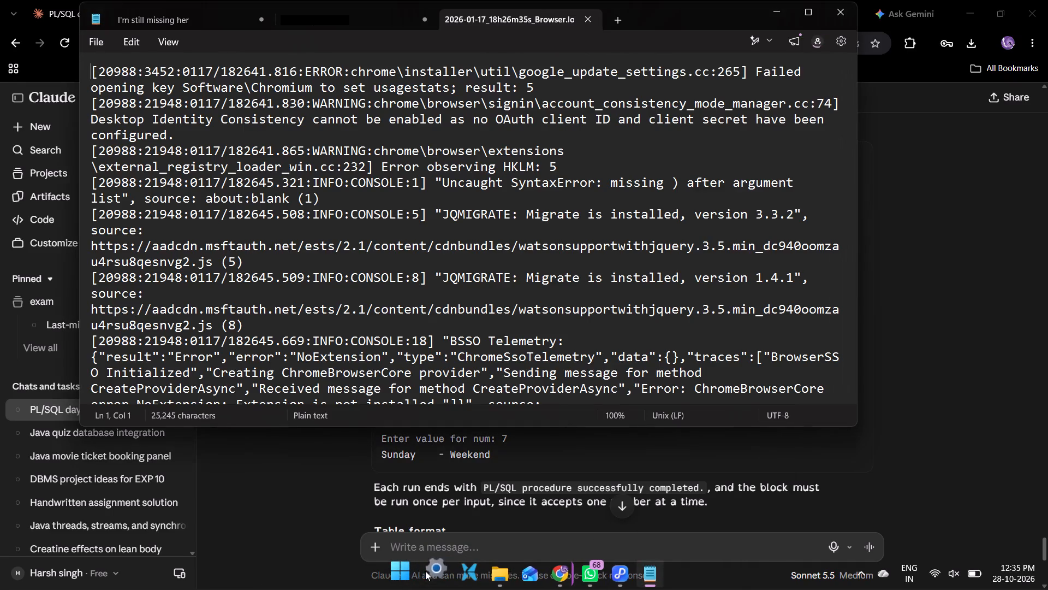
click(615, 22)
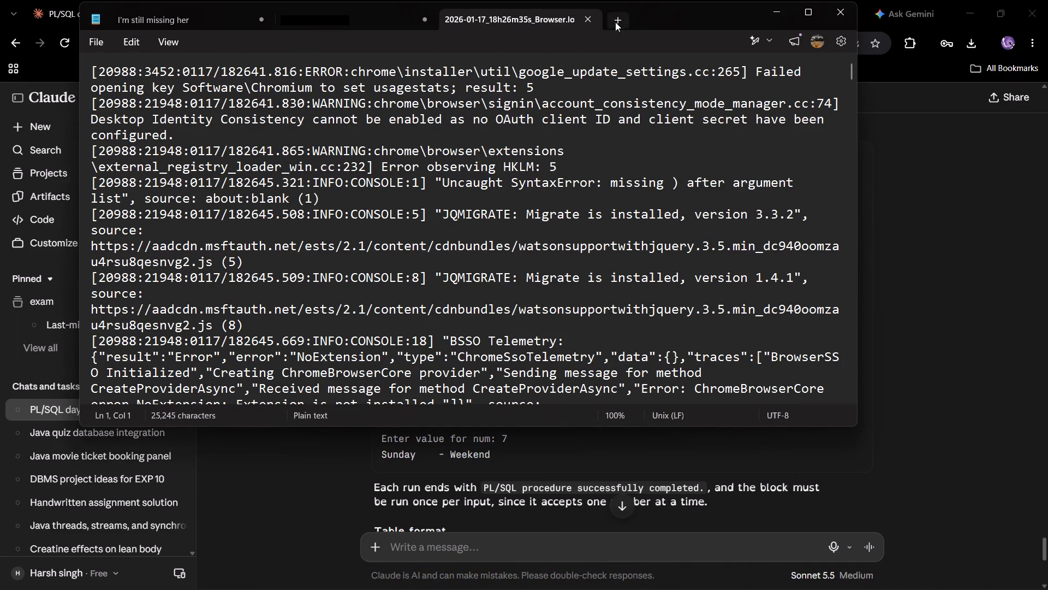
click(543, 19)
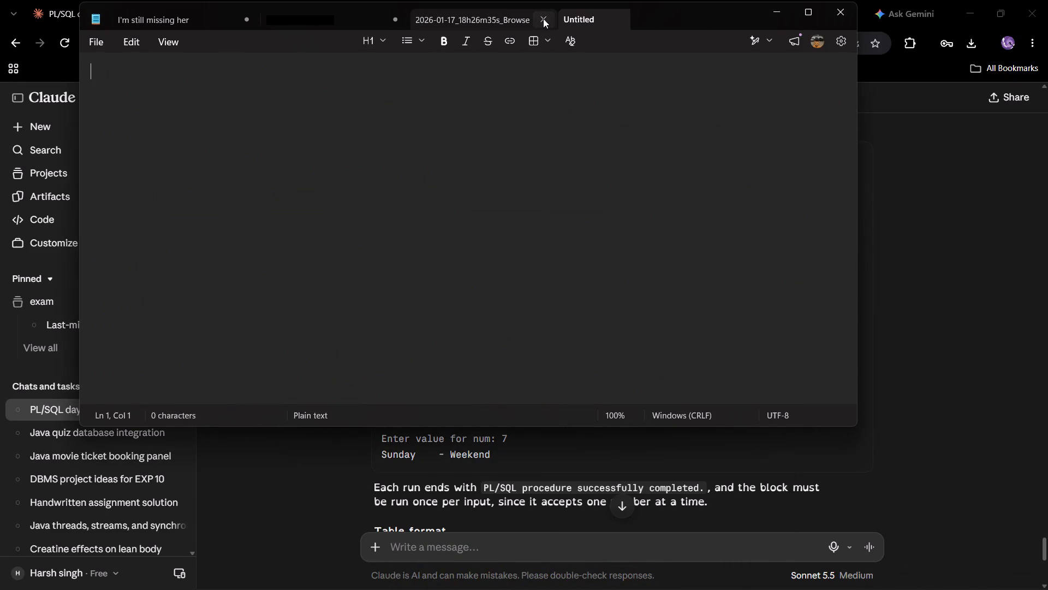
Write the question "what do u mean by view" on the first line of the blank document.
text(what do u)
key(space)
text(mean by vie)
key(space)
key(BackSpace)
key(w)
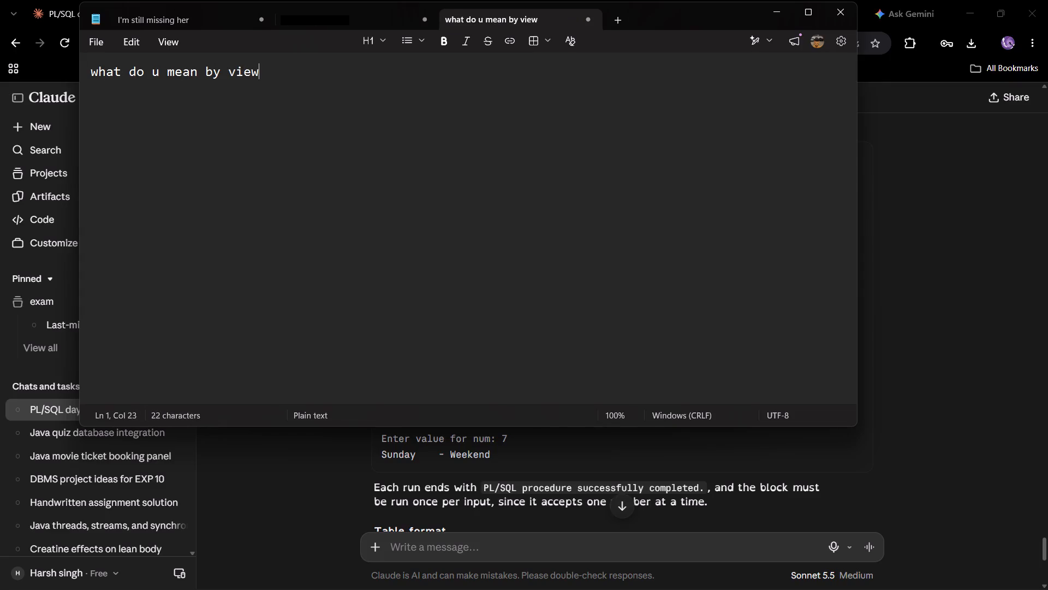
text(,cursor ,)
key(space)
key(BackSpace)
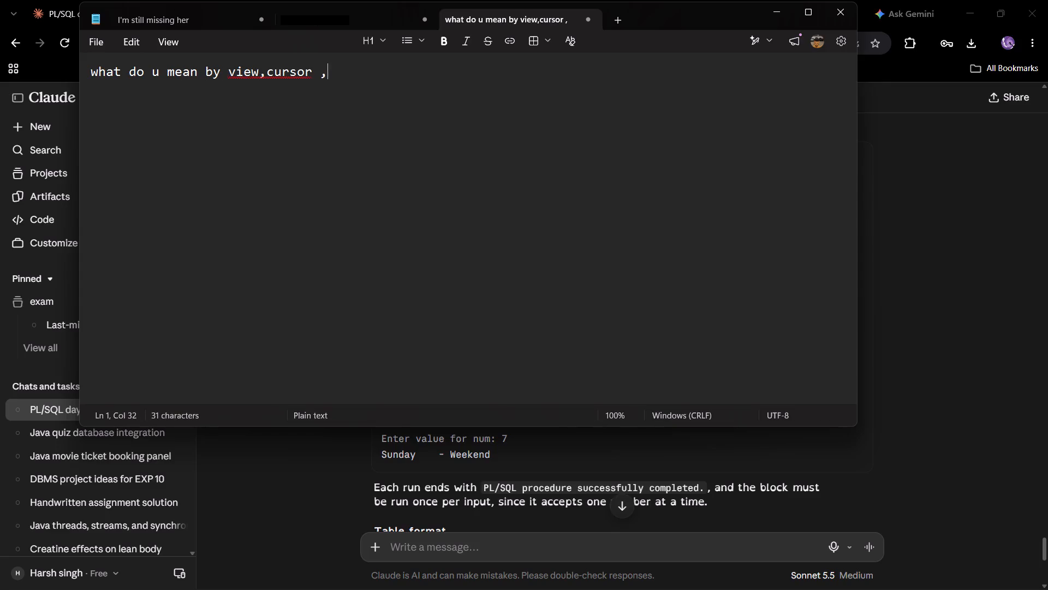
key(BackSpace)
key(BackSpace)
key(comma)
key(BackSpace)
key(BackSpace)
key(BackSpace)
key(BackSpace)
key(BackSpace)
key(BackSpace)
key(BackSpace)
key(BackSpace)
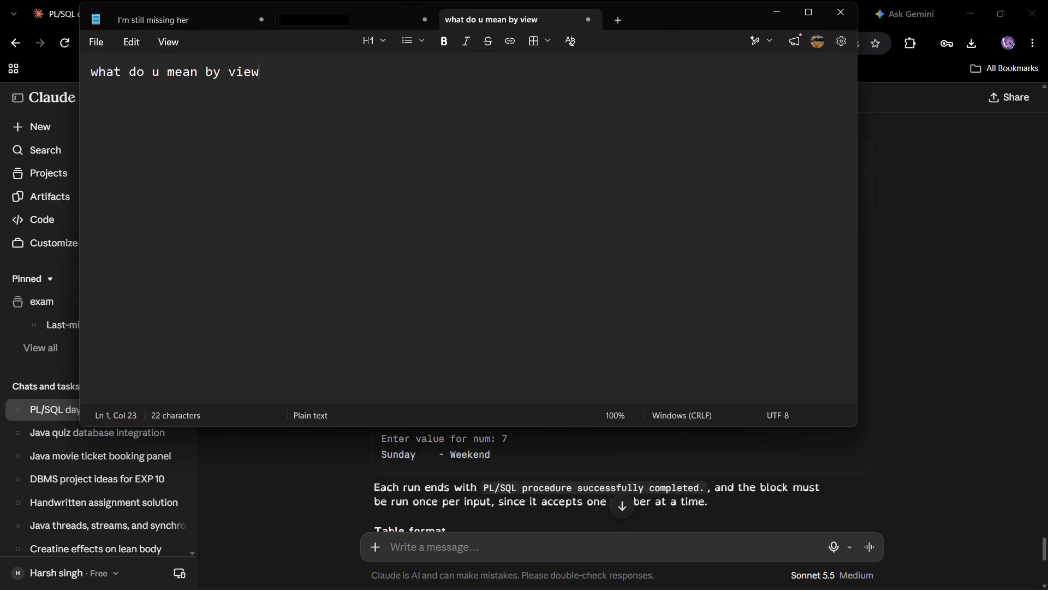
Return to the Notepad draft and begin the answer on the second line with "A view in sql is a virtual table".
key(space)
key(Return)
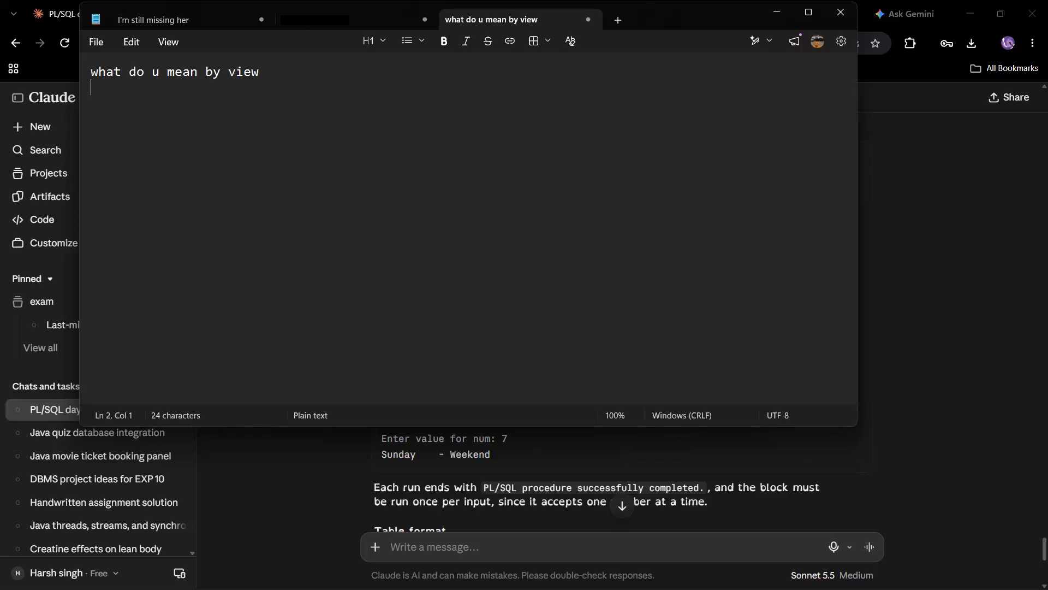
click(779, 17)
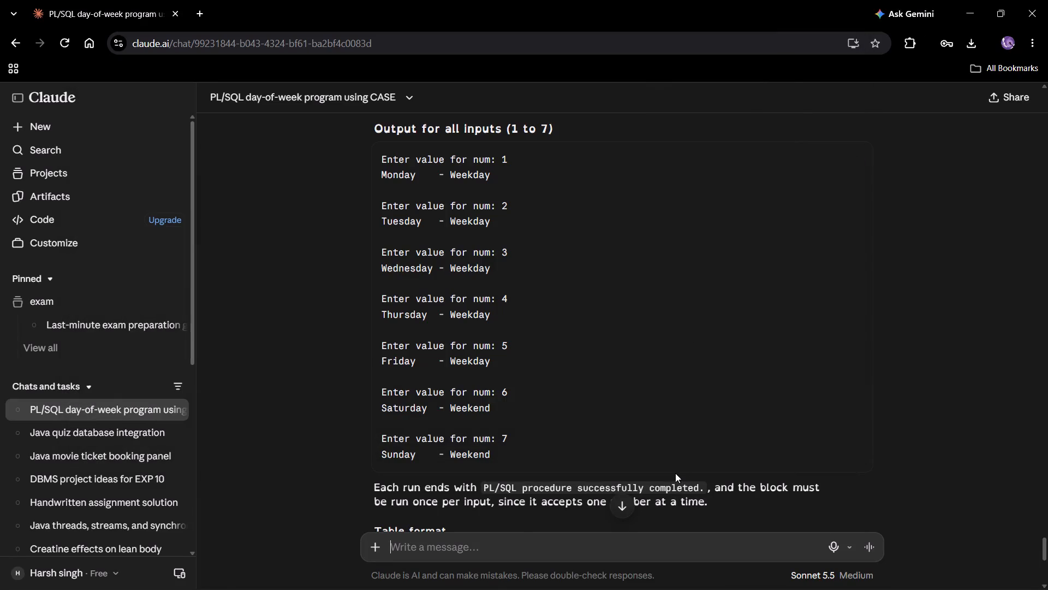
click(975, 19)
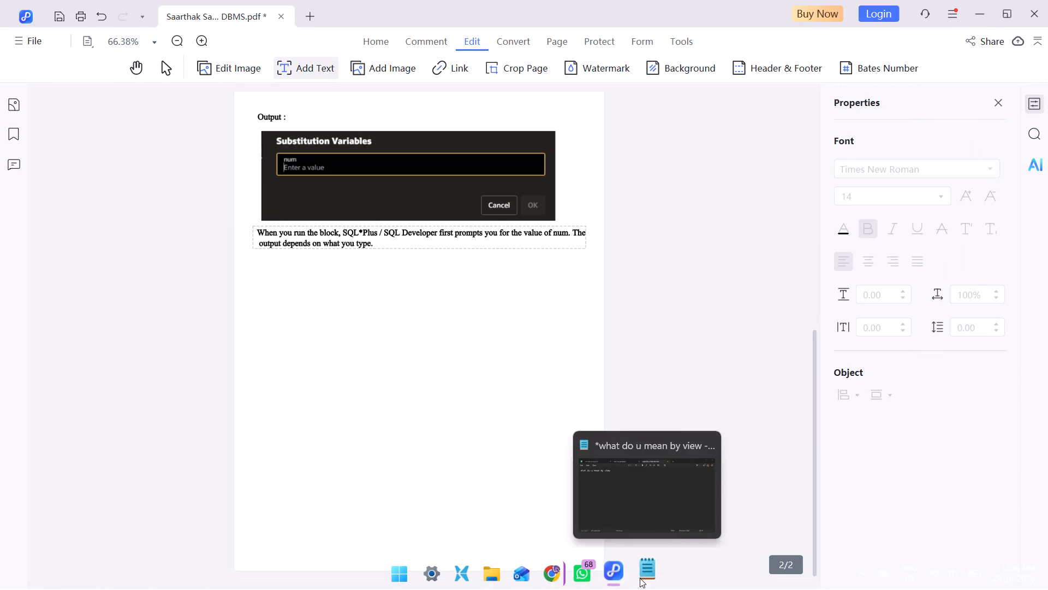
click(640, 578)
text(A)
key(space)
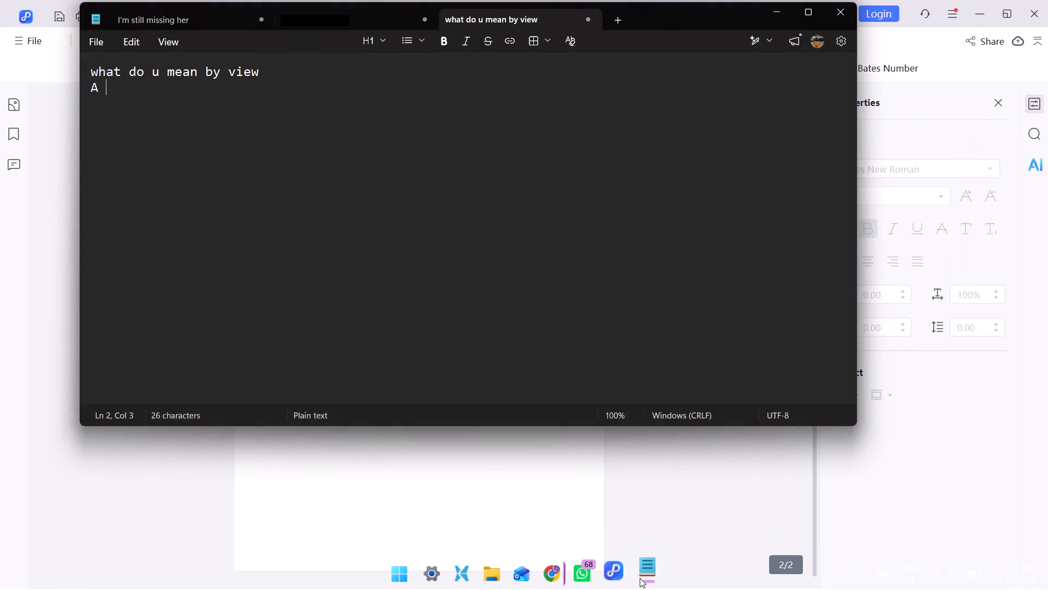
text(view in sql)
key(space)
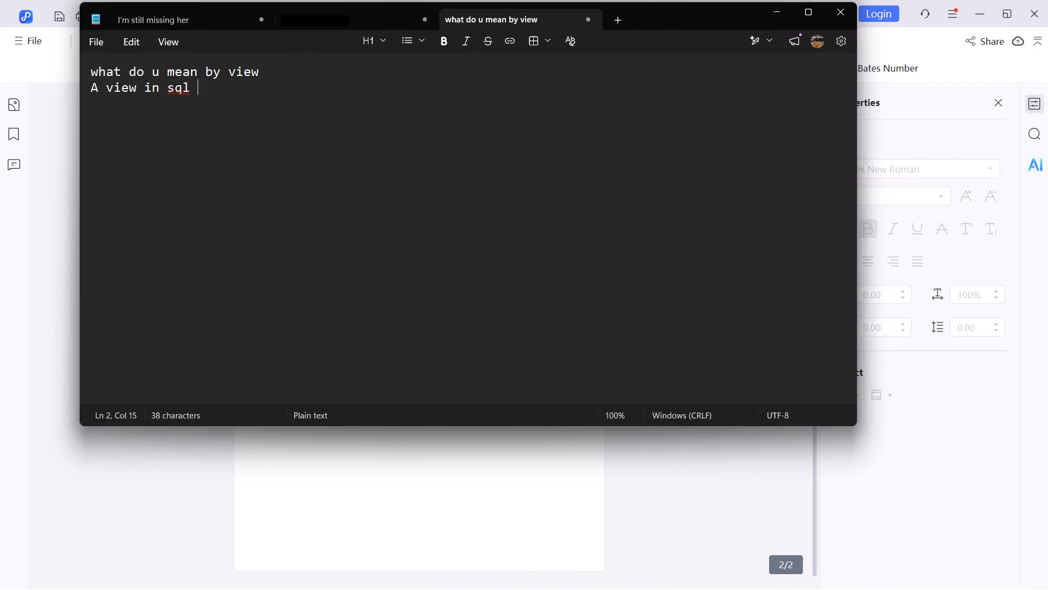
click(290, 68)
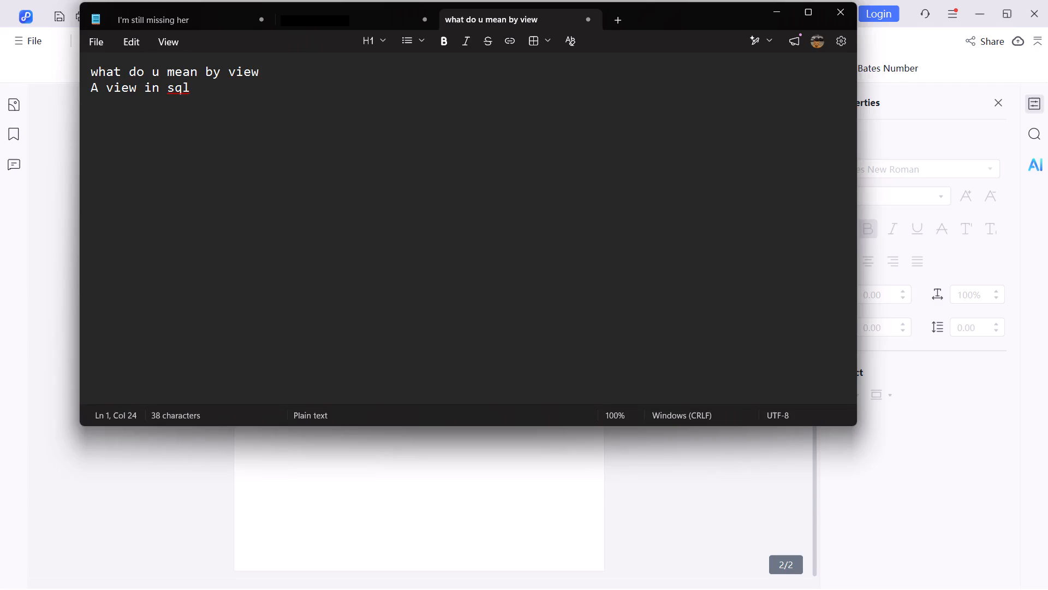
click(219, 94)
text(is a virtual table)
key(space)
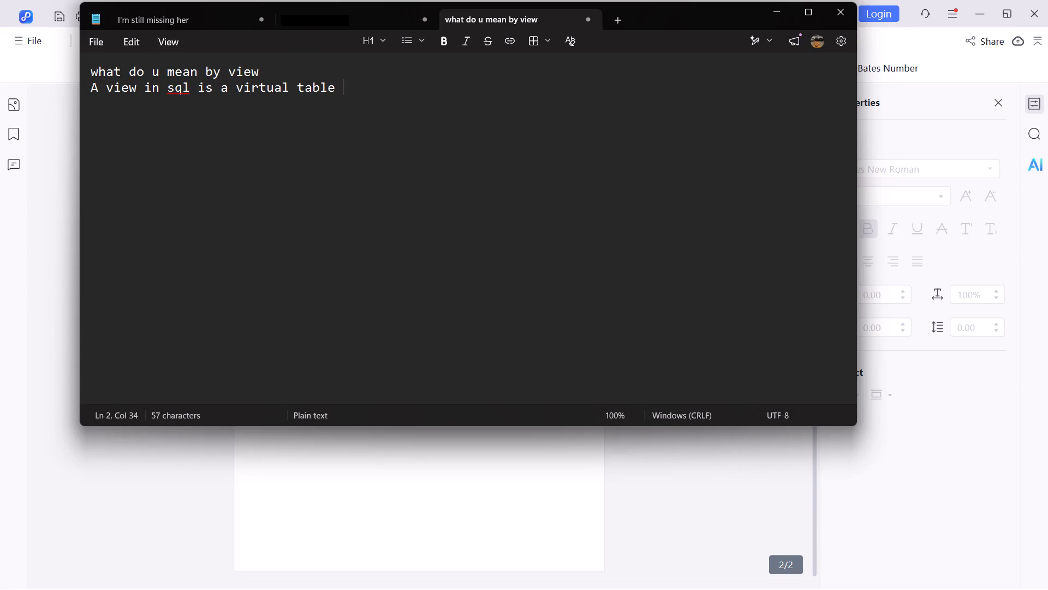
Continue the view definition with "created using the select statement".
text(created)
key(space)
text(using thrt)
key(space)
key(BackSpace)
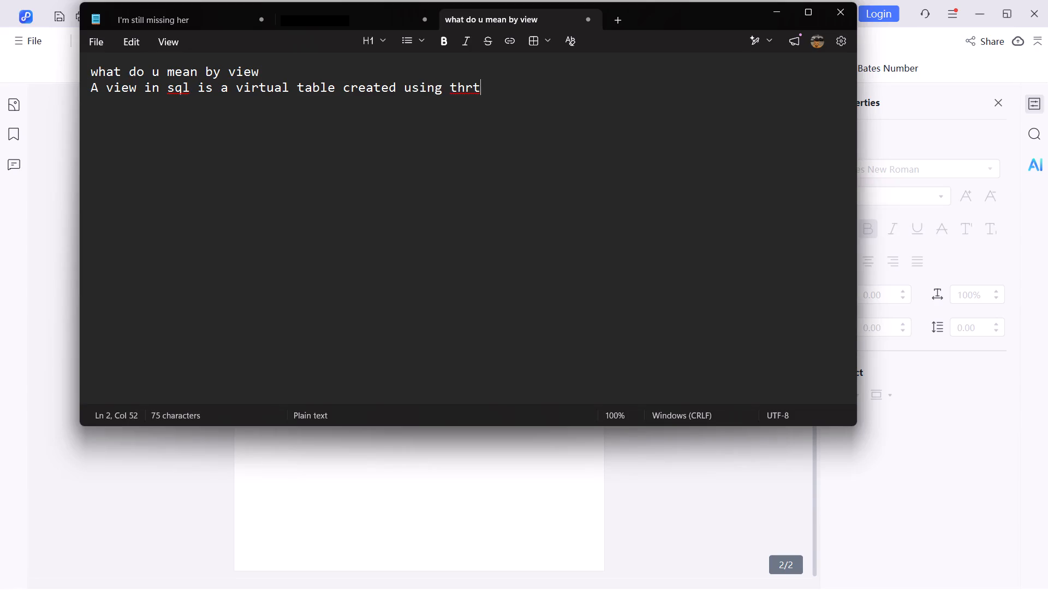
key(BackSpace)
key(BackSpace)
text(e select statement)
key(space)
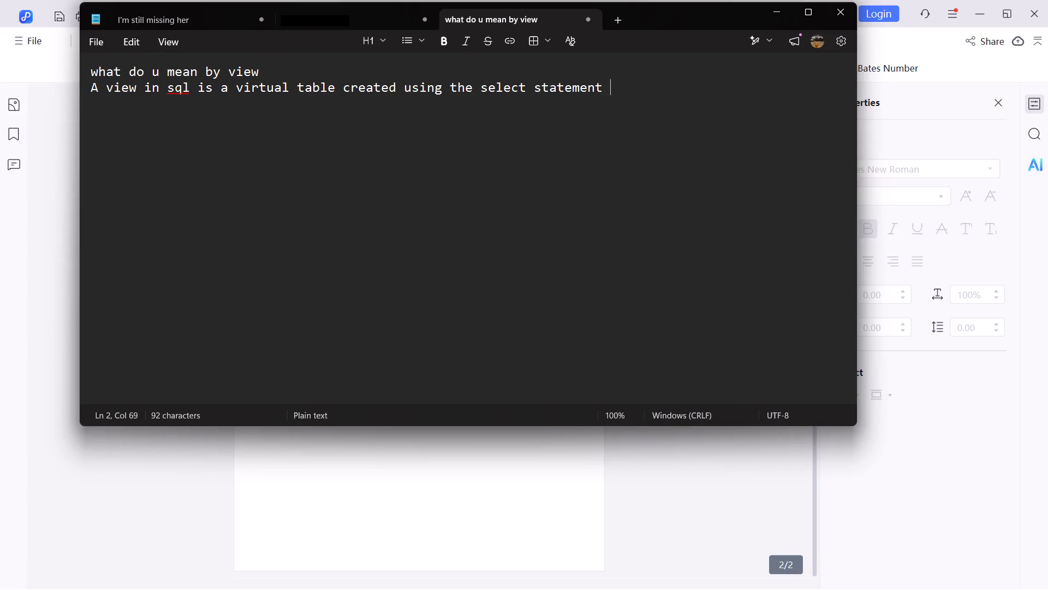
Extend the definition with "it display data from one or more table".
text(it display data)
key(space)
text(from more)
key(space)
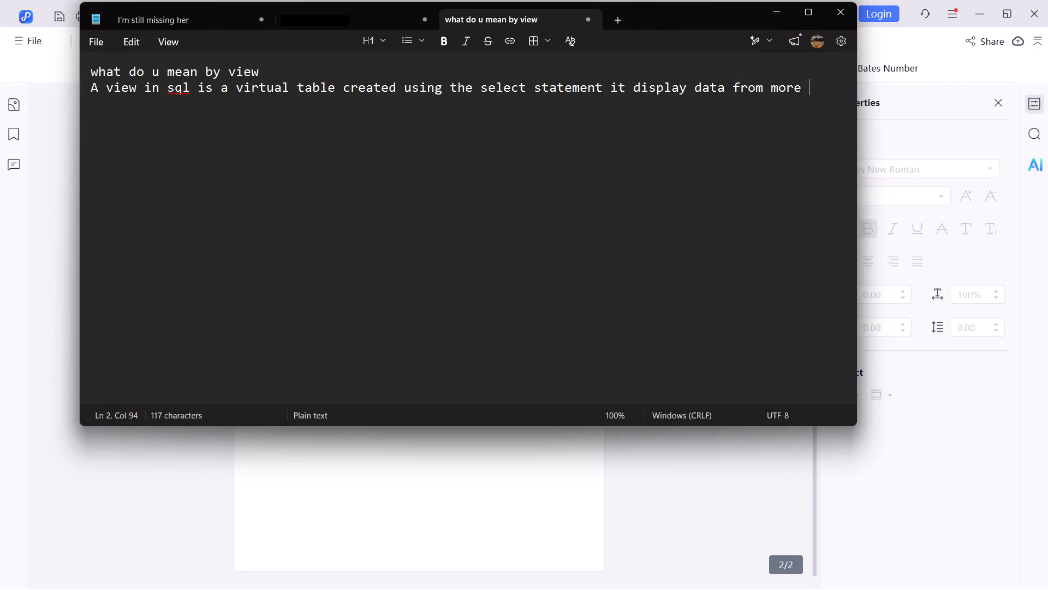
text(tab;le)
key(space)
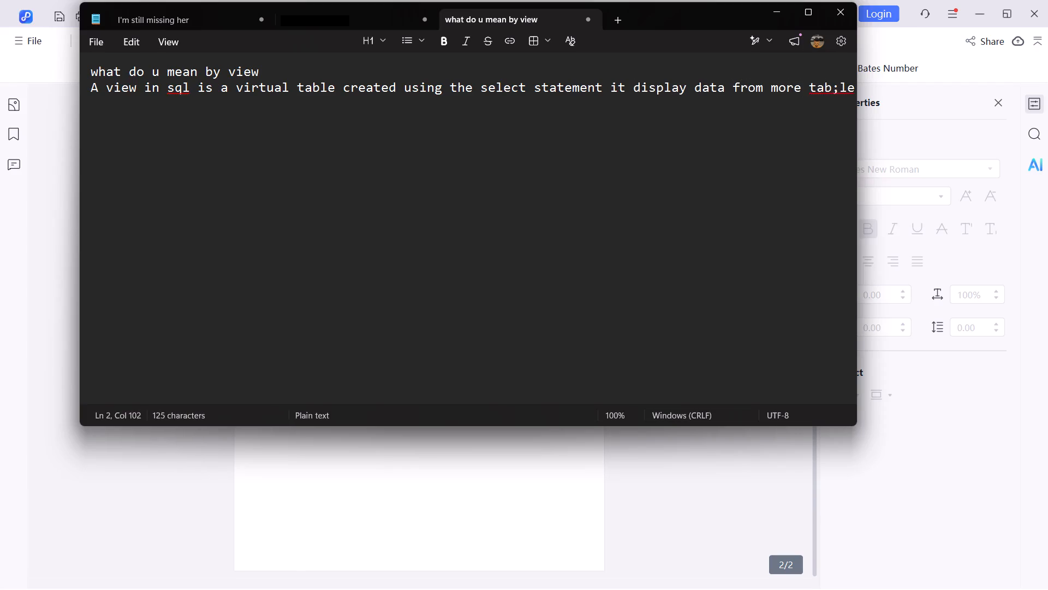
key(BackSpace)
key(BackSpace)
key(BackSpace)
key(BackSpace)
text(le)
key(space)
key(BackSpace)
key(BackSpace)
key(BackSpace)
key(BackSpace)
key(BackSpace)
key(BackSpace)
key(BackSpace)
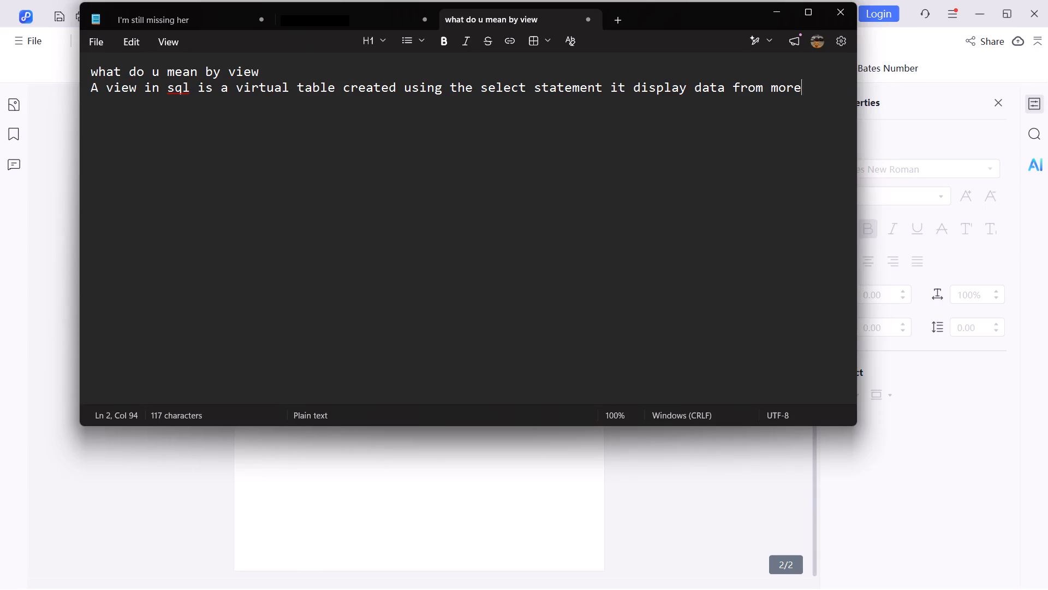
key(BackSpace)
key(BackSpace)
key(BackSpace)
key(BackSpace)
text(one or more table)
key(space)
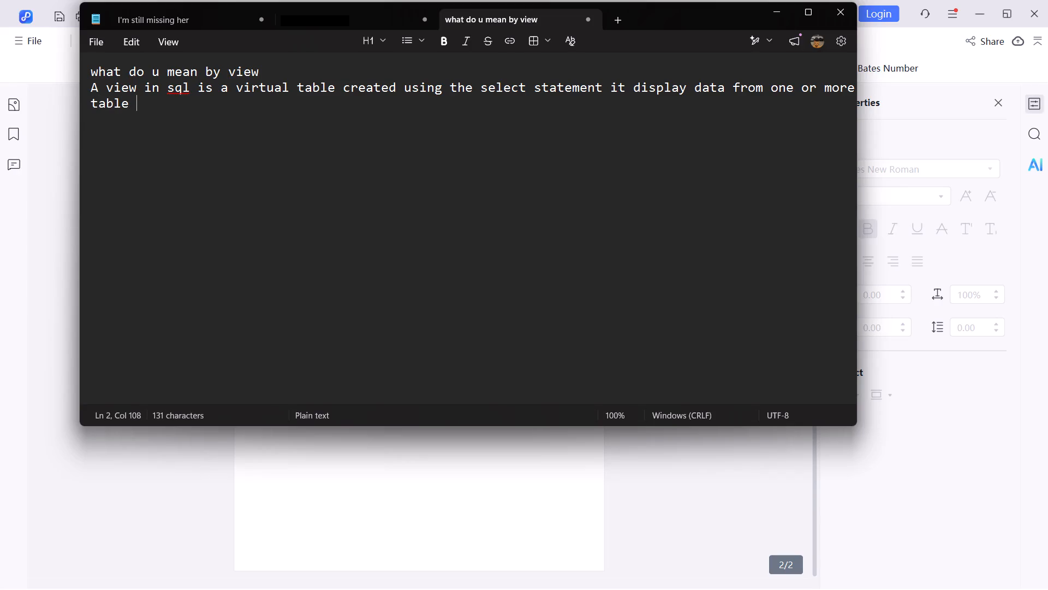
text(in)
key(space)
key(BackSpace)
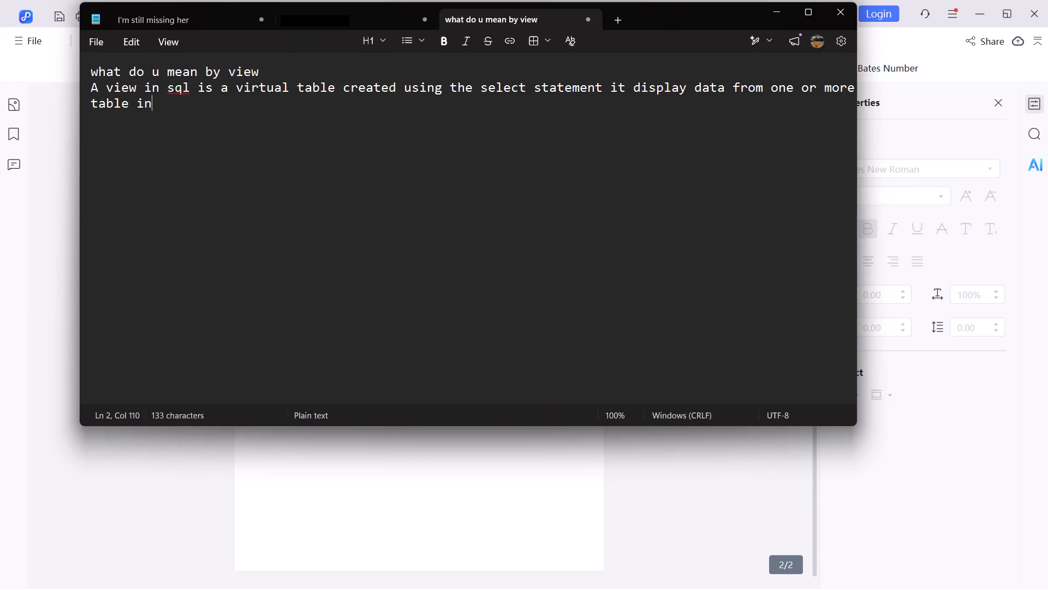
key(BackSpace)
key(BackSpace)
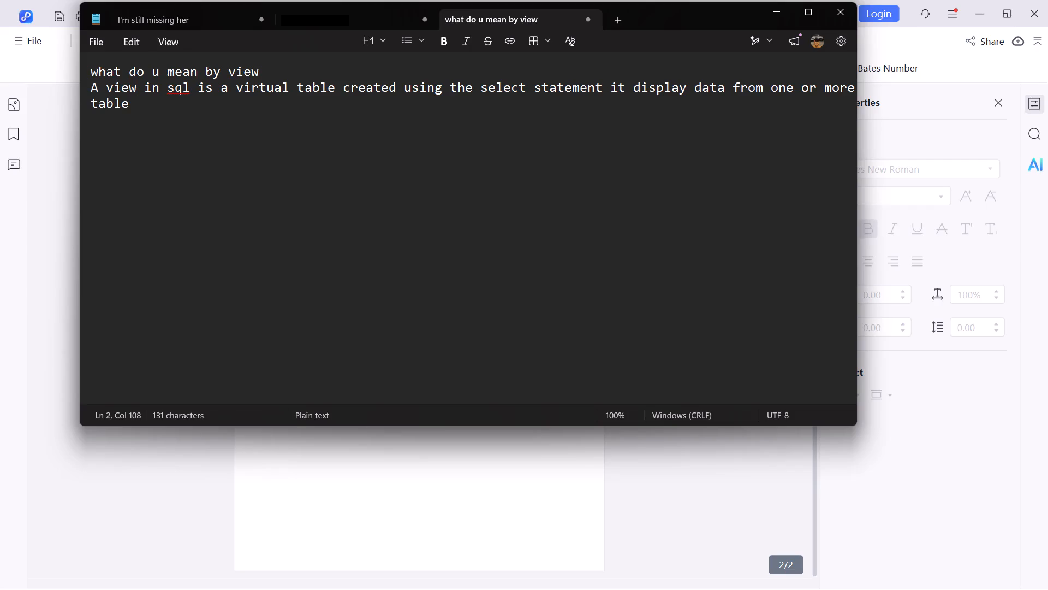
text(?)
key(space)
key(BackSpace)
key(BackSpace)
Add the alternative definition "/ view is virtual table based on sql query" at the end of the answer.
text(/ view is virtual table)
key(space)
text(based on sql)
key(space)
text(query)
key(space)
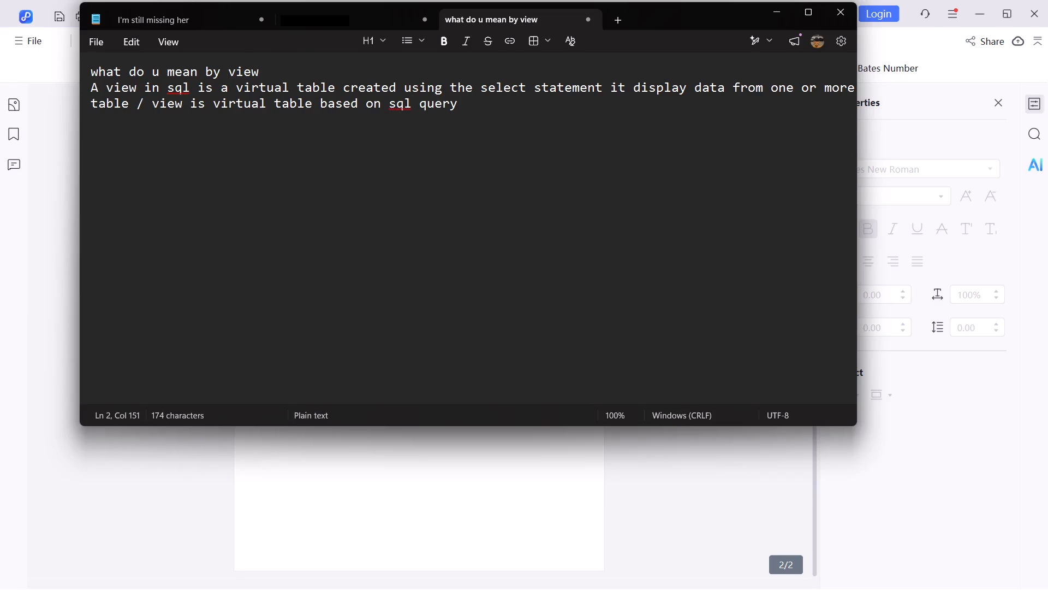
End the question line with a question mark and insert a blank line between it and the answer.
click(267, 73)
key(shift+question)
key(Return)
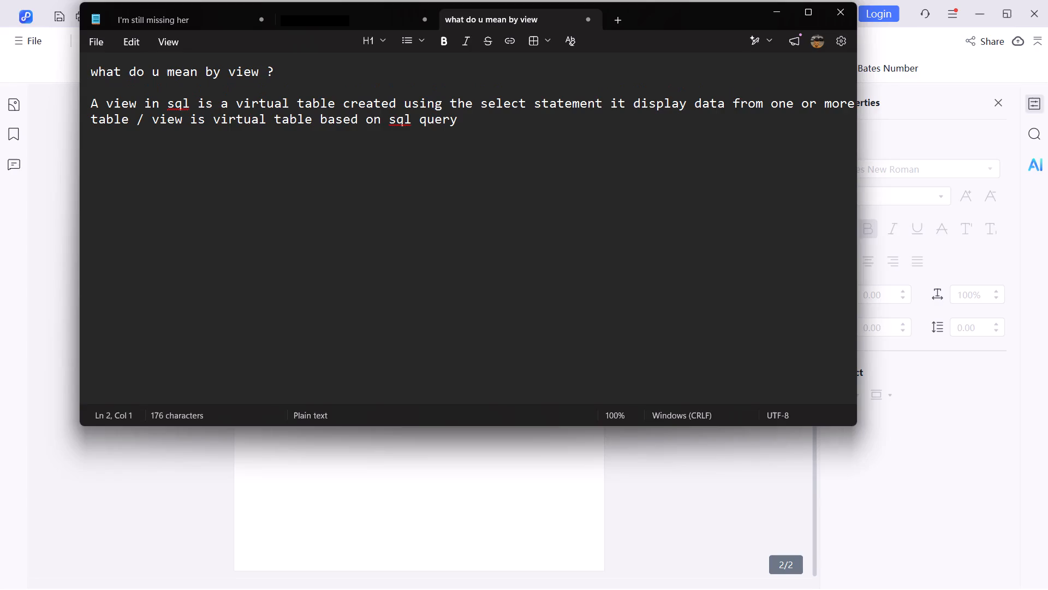
Start a new line below the definition with "syntax : create view view name as select".
click(465, 121)
key(Return)
text(su)
key(BackSpace)
text(yntax : create)
key(space)
text(view view)
text(name)
key(space)
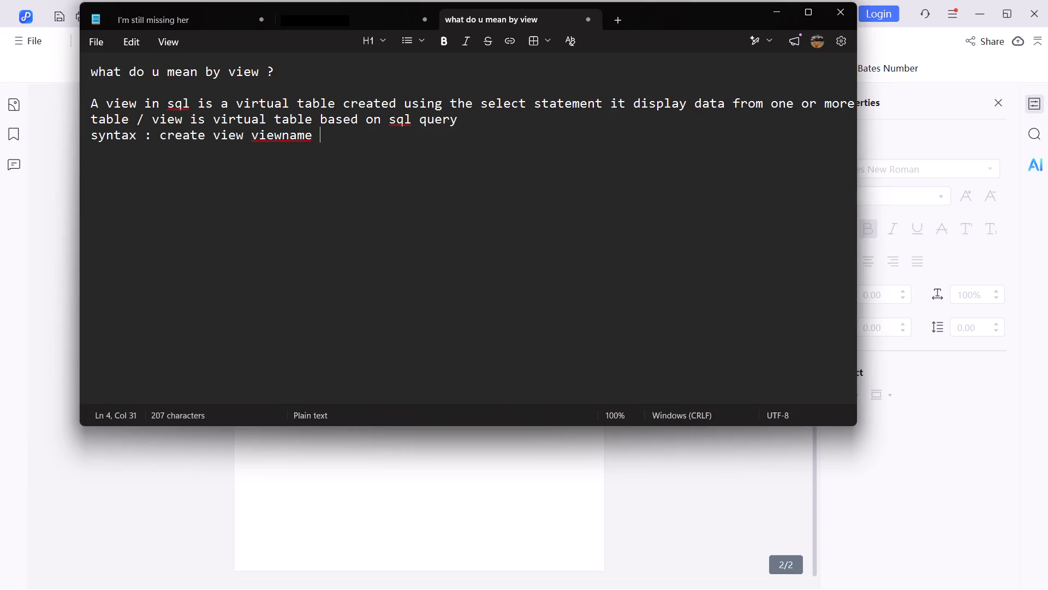
key(BackSpace)
key(BackSpace)
key(BackSpace)
key(BackSpace)
key(BackSpace)
key(space)
text(name as select)
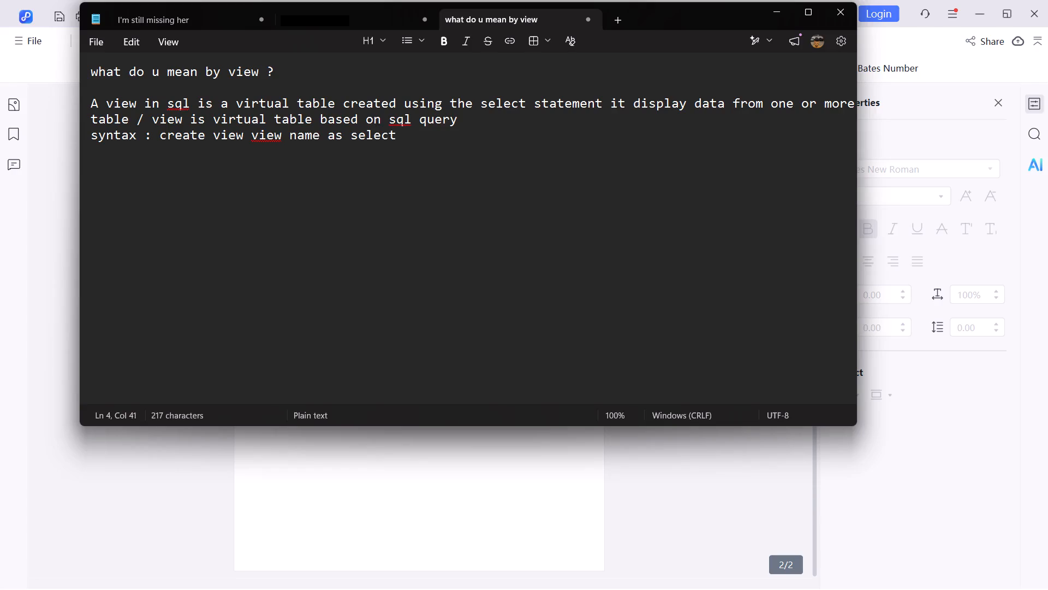
Complete the syntax line with "column name from table name where condition".
key(space)
text(cp)
key(BackSpace)
text(ou)
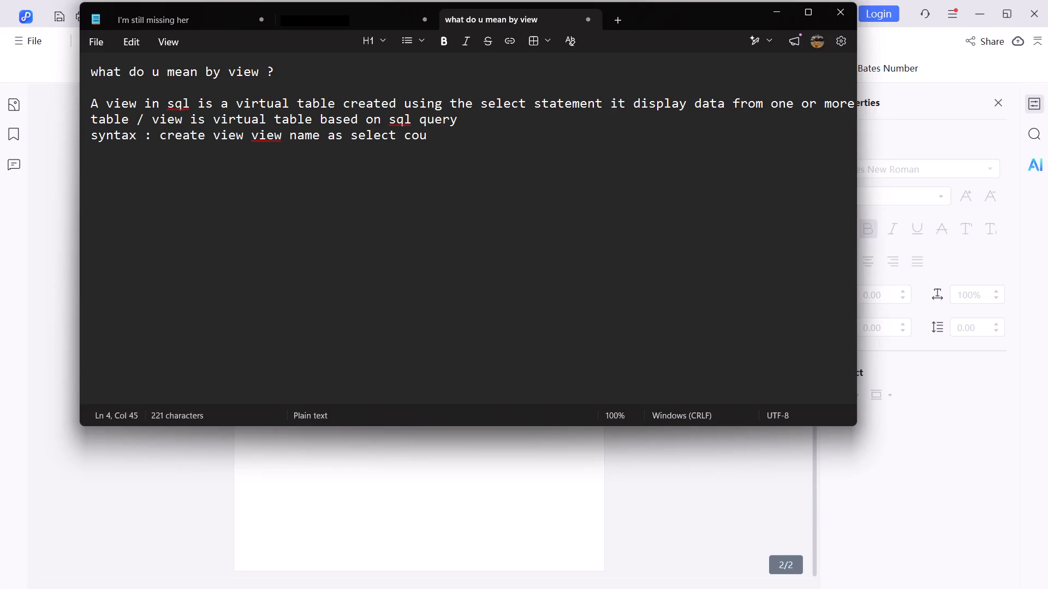
key(BackSpace)
text(lumn name)
key(space)
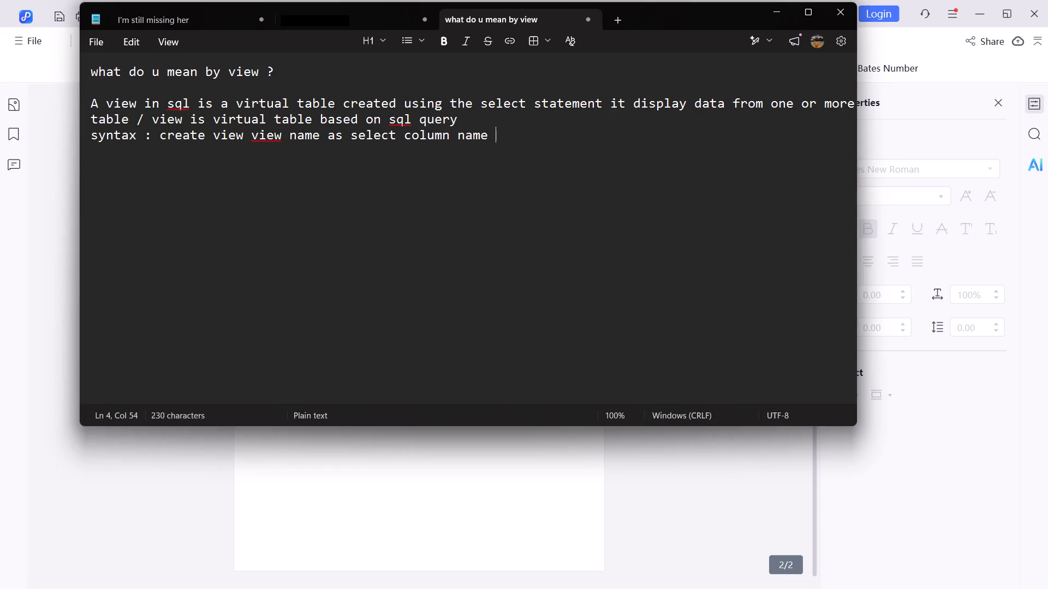
text(from table name f)
key(BackSpace)
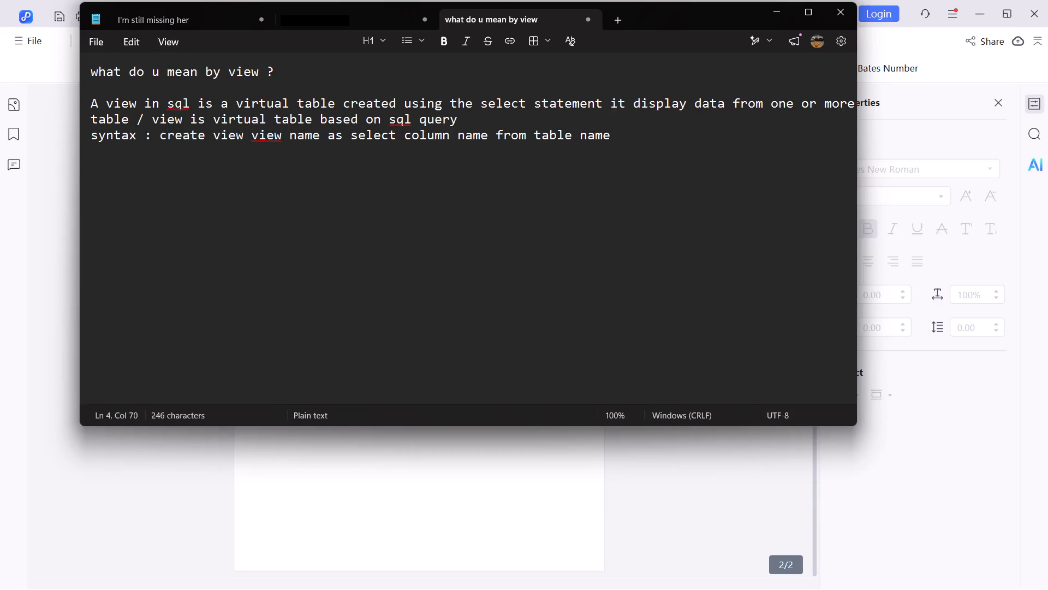
text(where condition)
key(space)
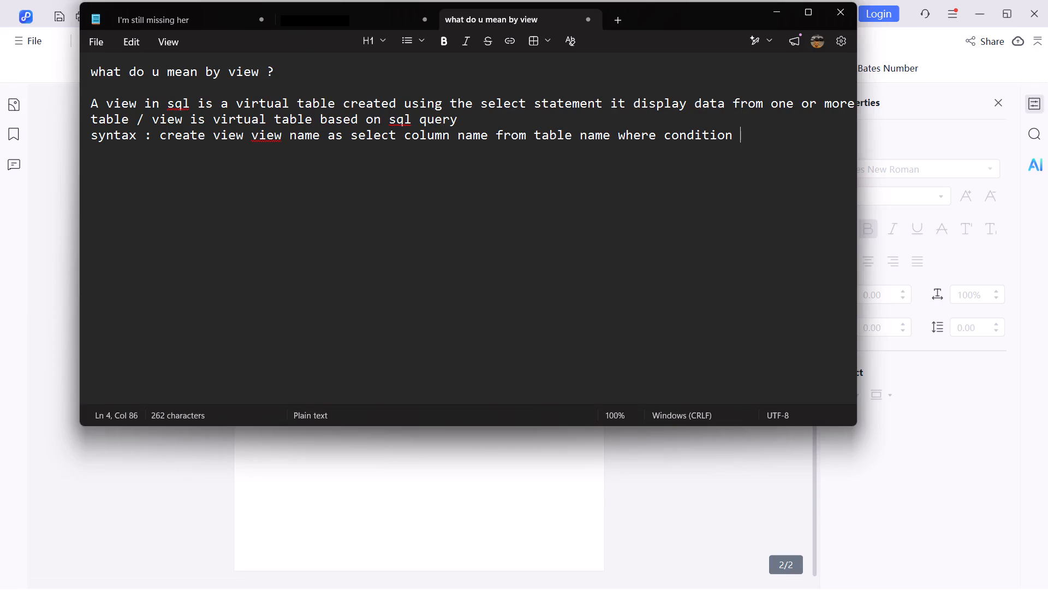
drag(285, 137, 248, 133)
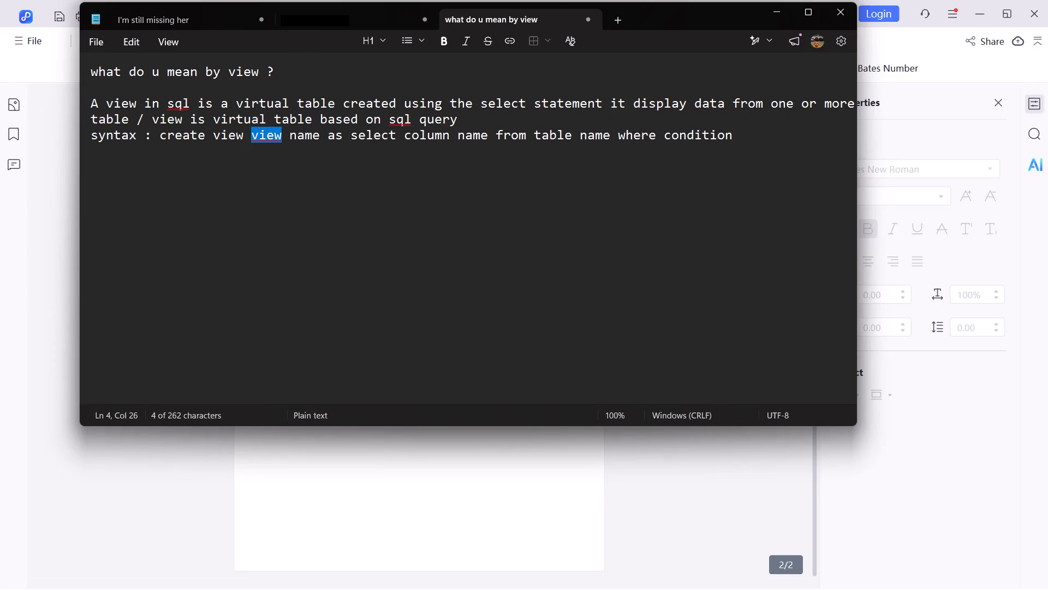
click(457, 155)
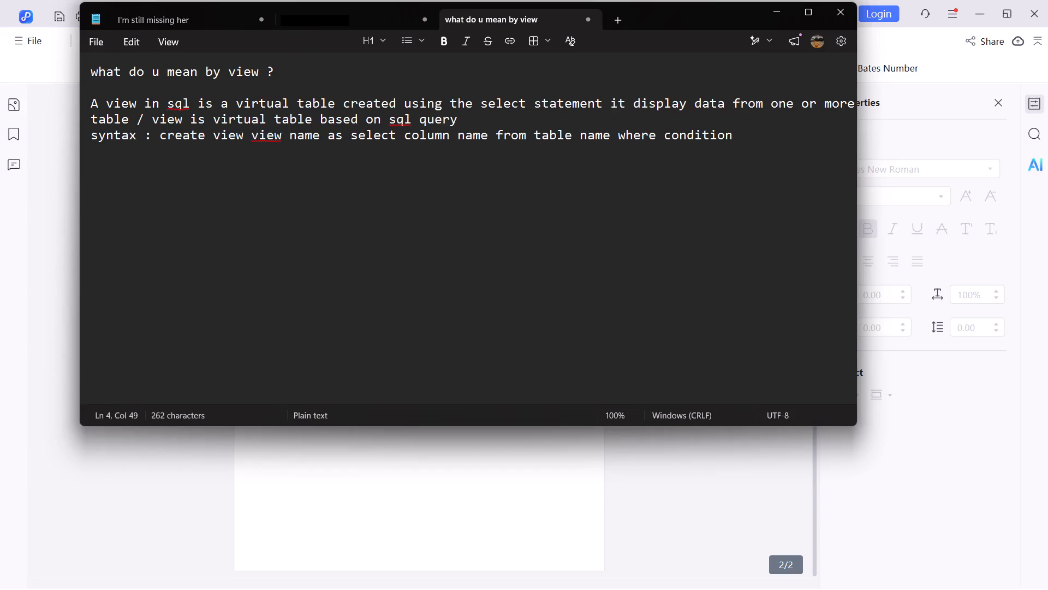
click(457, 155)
Minimize the Notepad draft and switch to the Oracle FreeSQL worksheet window in Chrome.
click(783, 8)
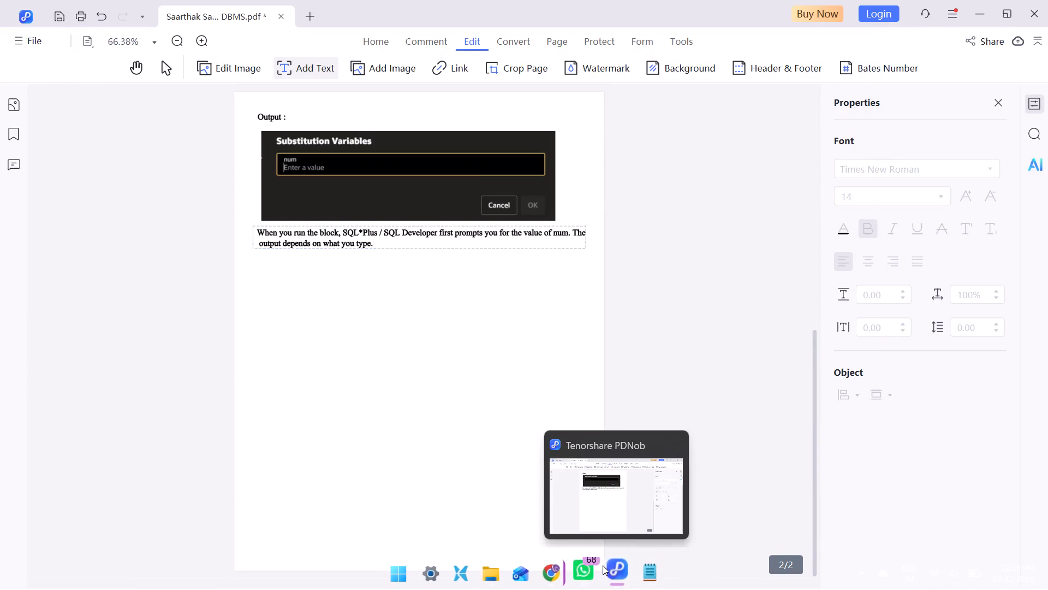
click(522, 528)
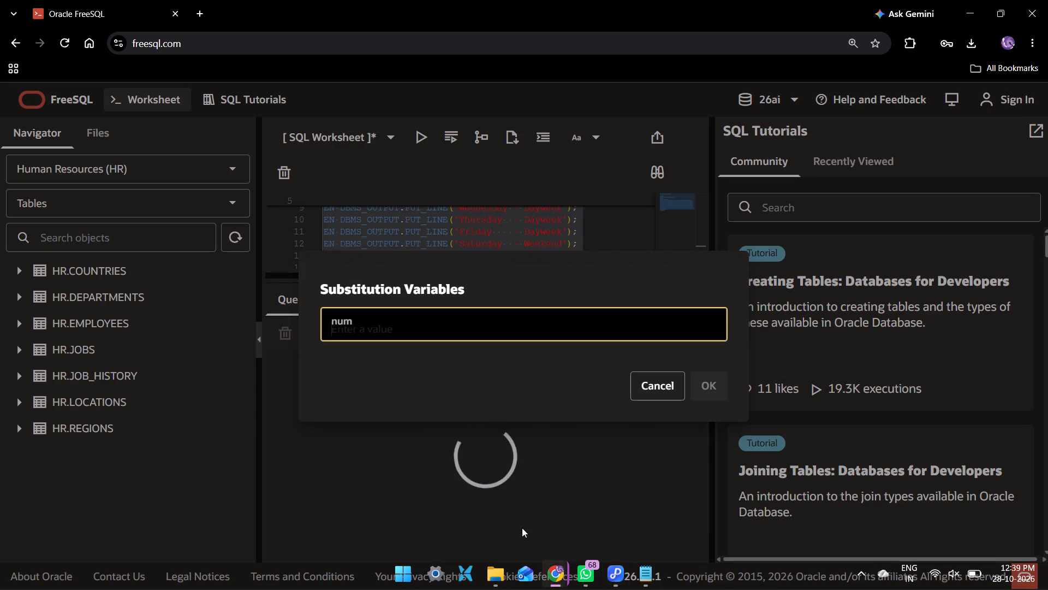
Submit 4 as the num substitution value to run the day-of-week block.
key(4)
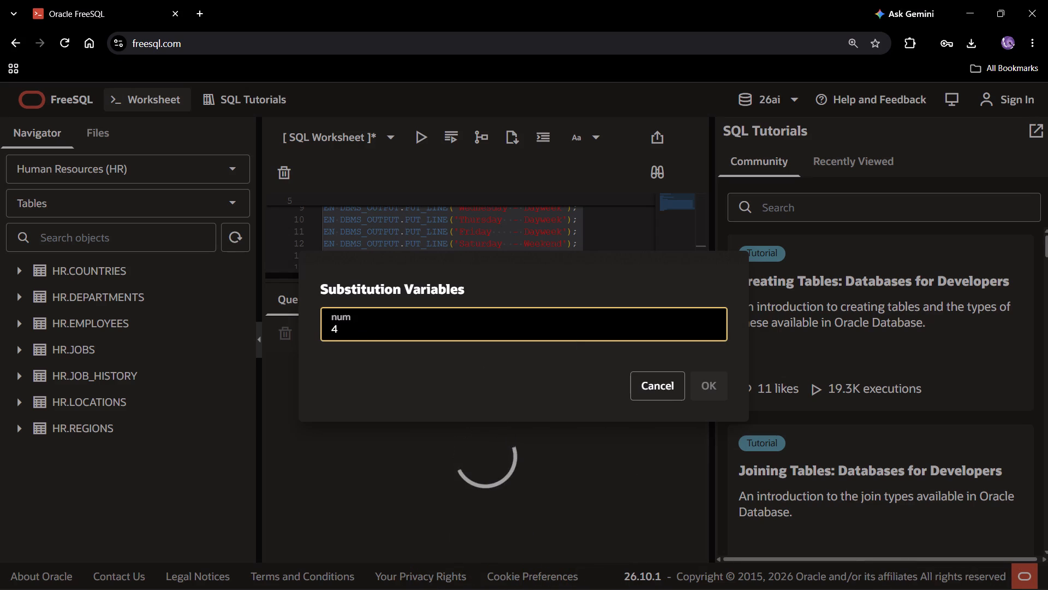
key(Return)
key(Return)
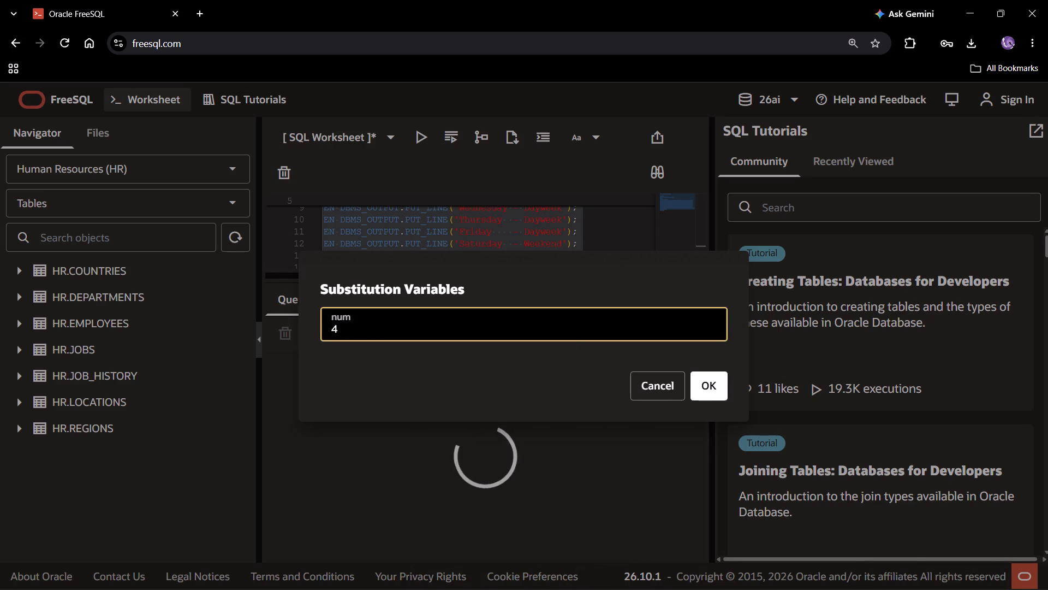
click(719, 386)
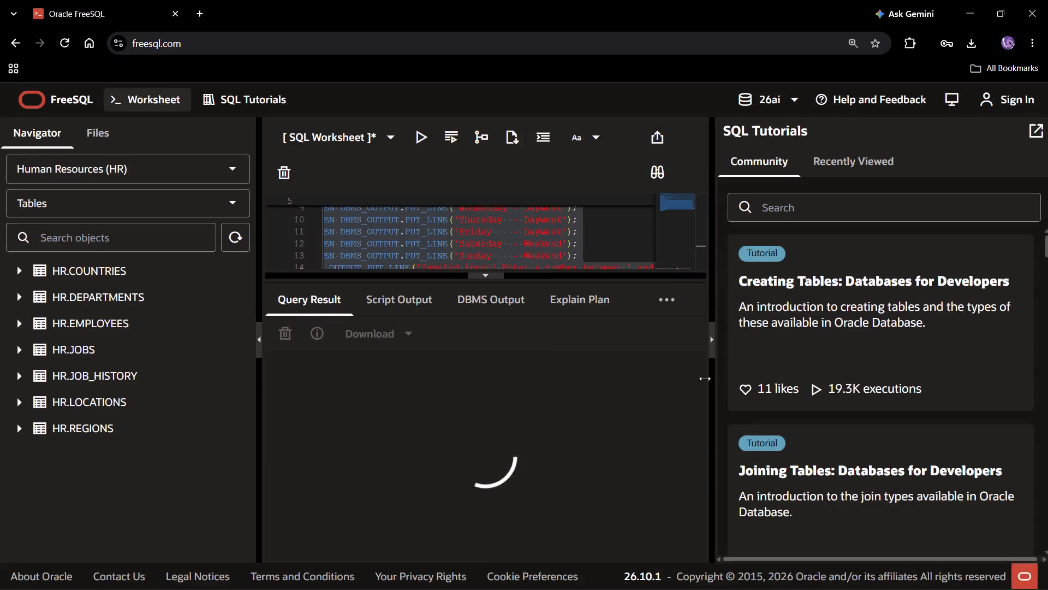
In the Notepad draft, add "difference btw view and select command ?" below the syntax line, separated by a blank line.
click(644, 579)
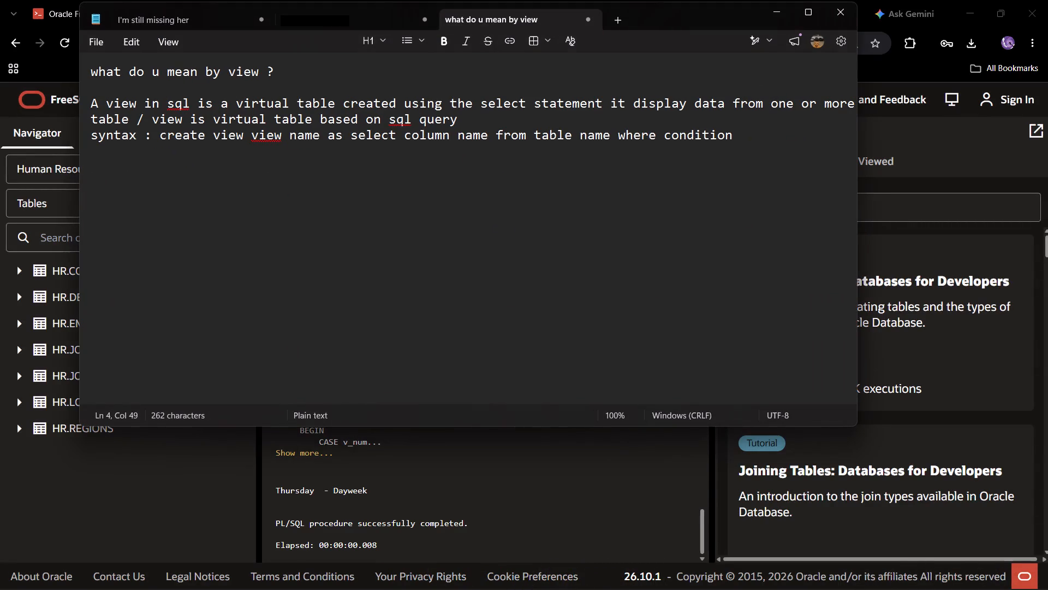
click(760, 133)
key(Return)
text(difference btw)
key(space)
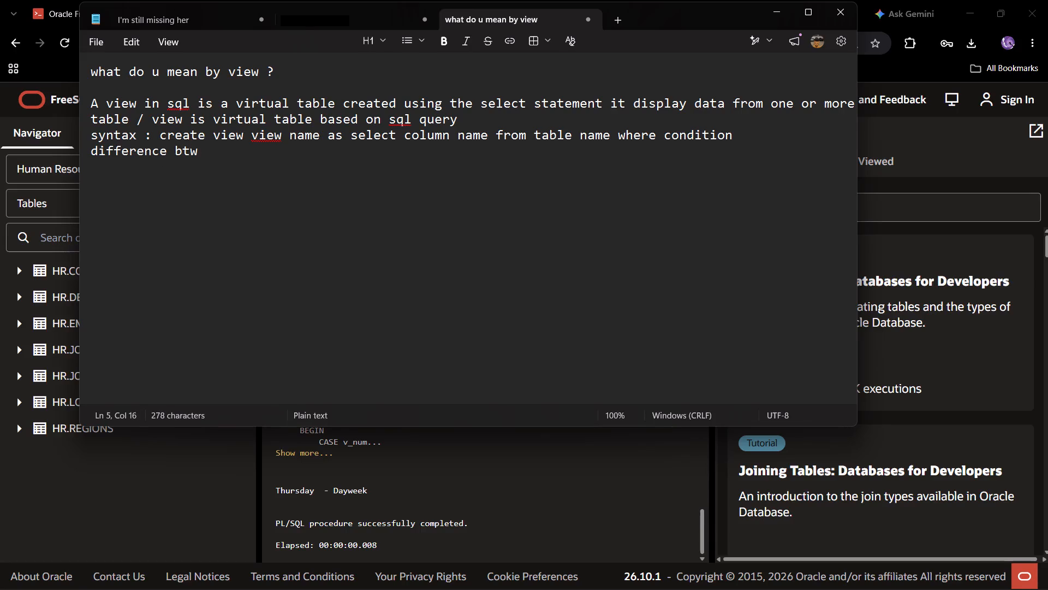
text(vie a)
key(BackSpace)
key(BackSpace)
text(w and select command)
key(space)
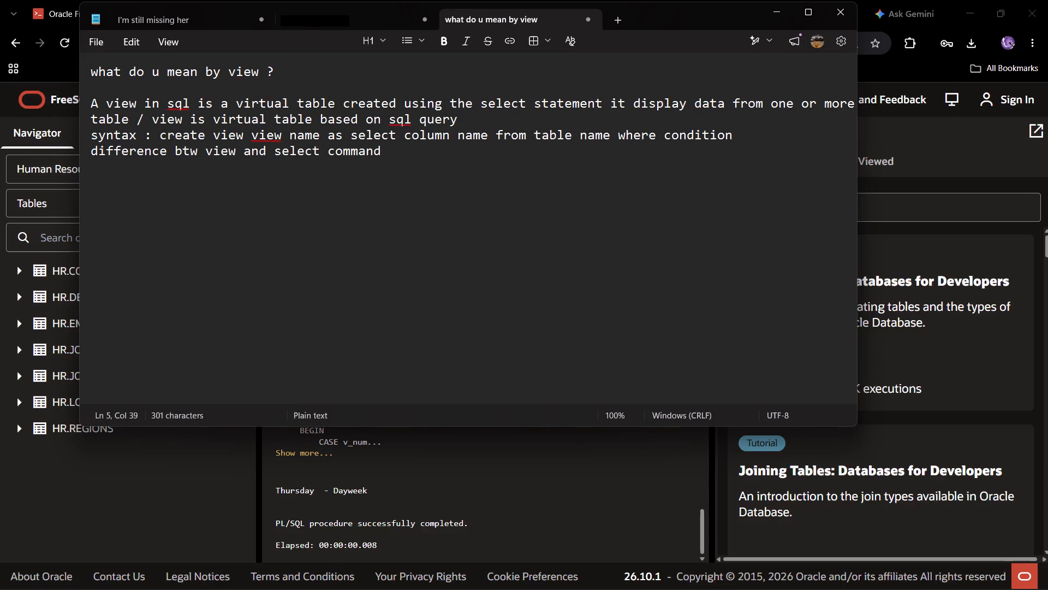
key(shift+question)
click(94, 150)
key(Return)
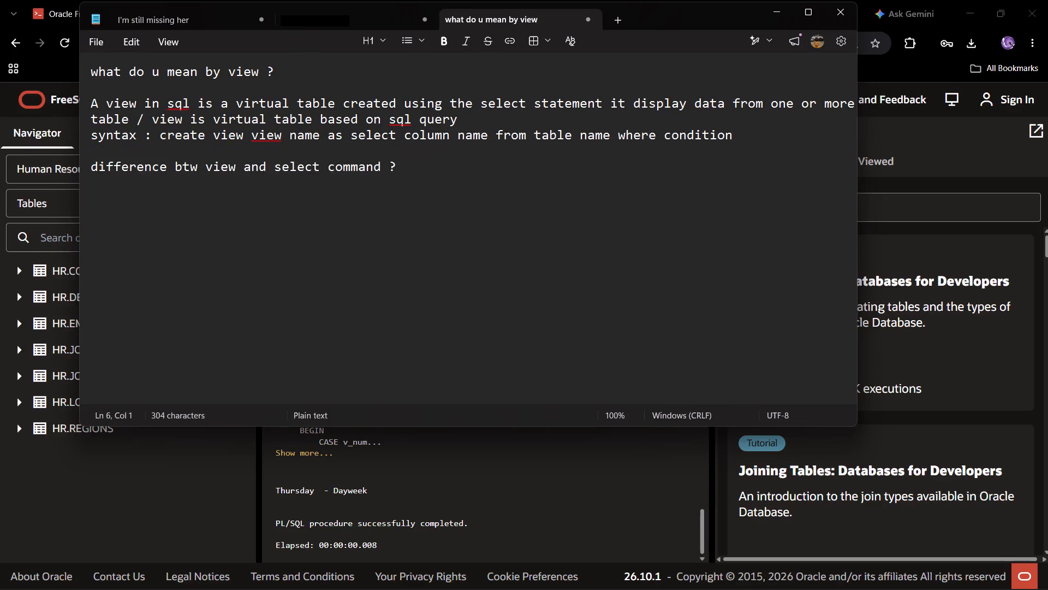
click(414, 162)
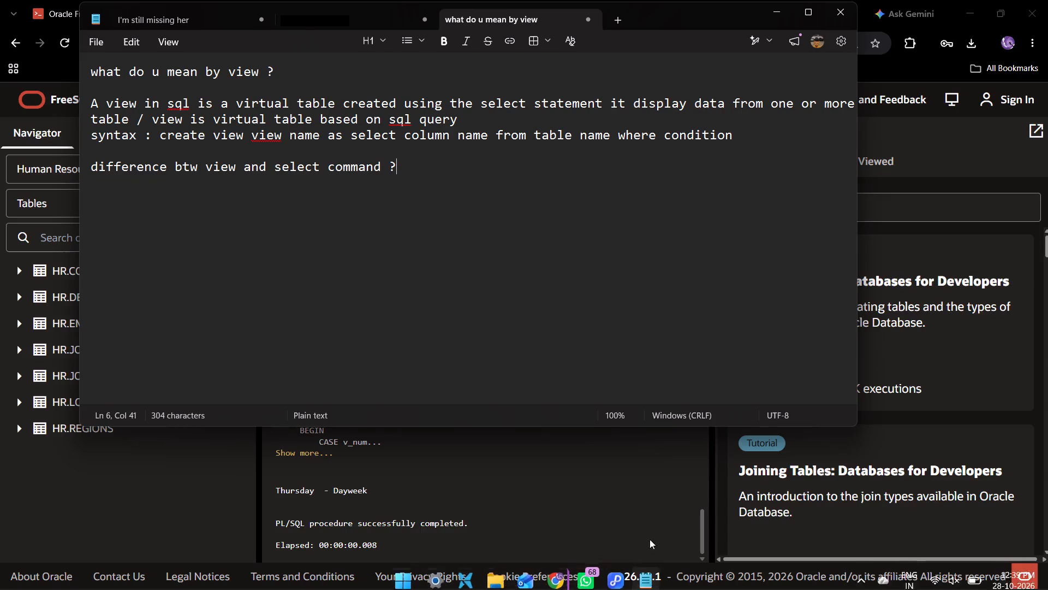
Switch to the FreeSQL worksheet in Chrome and snip the "Thursday - Dayweek" script output, including its completion message and elapsed time.
click(620, 505)
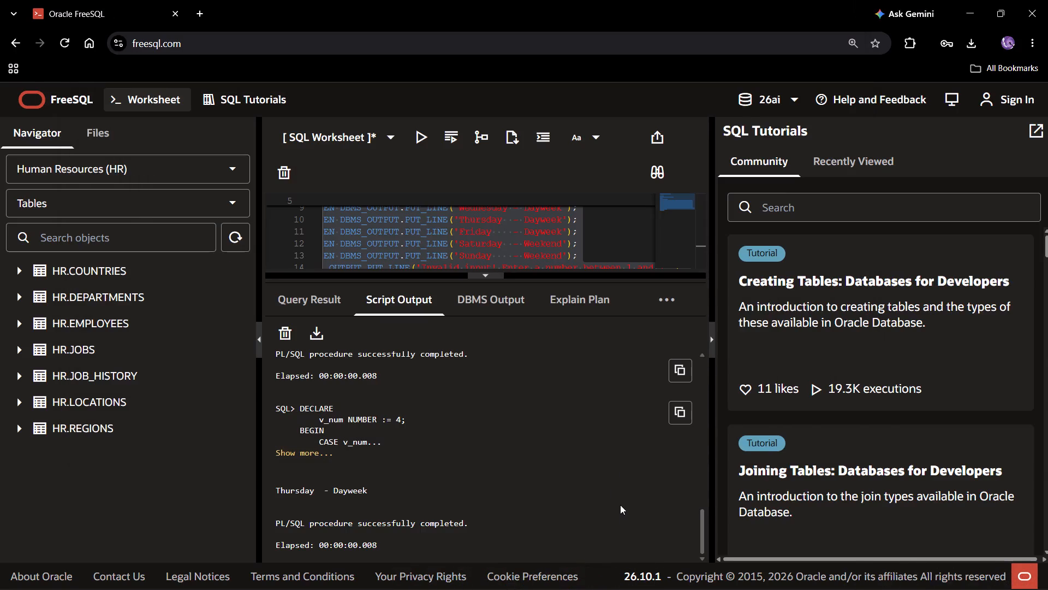
scroll(605, 483, down, 3)
scroll(605, 483, right, 1)
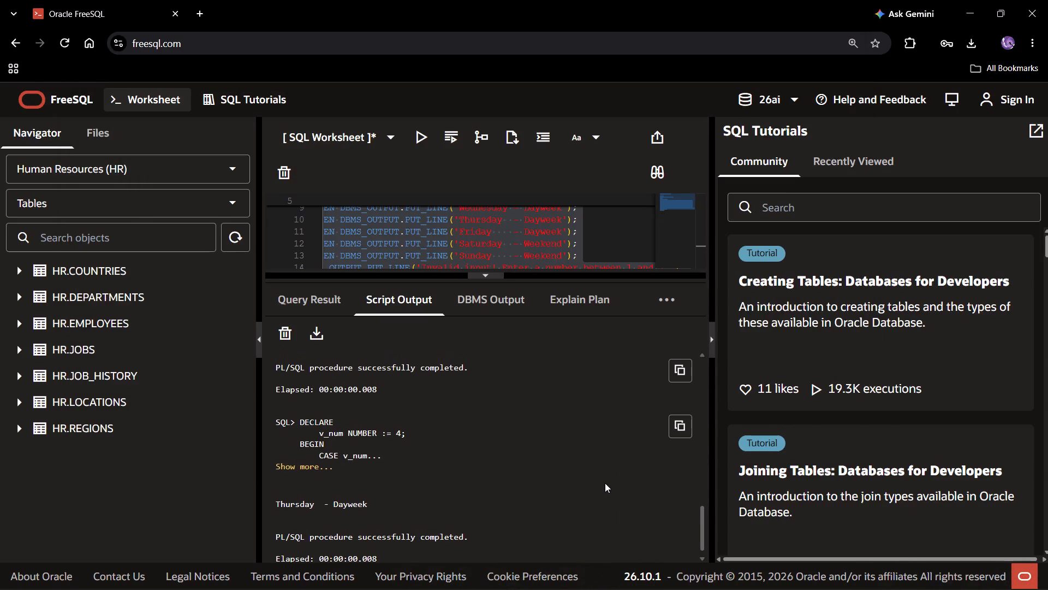
scroll(605, 483, right, 1)
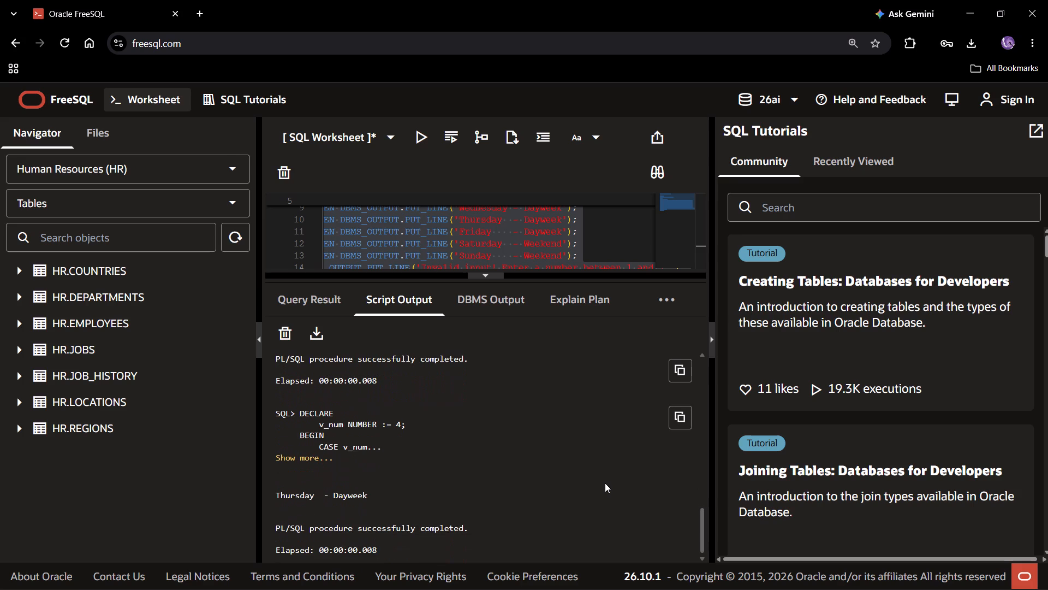
scroll(605, 483, right, 1)
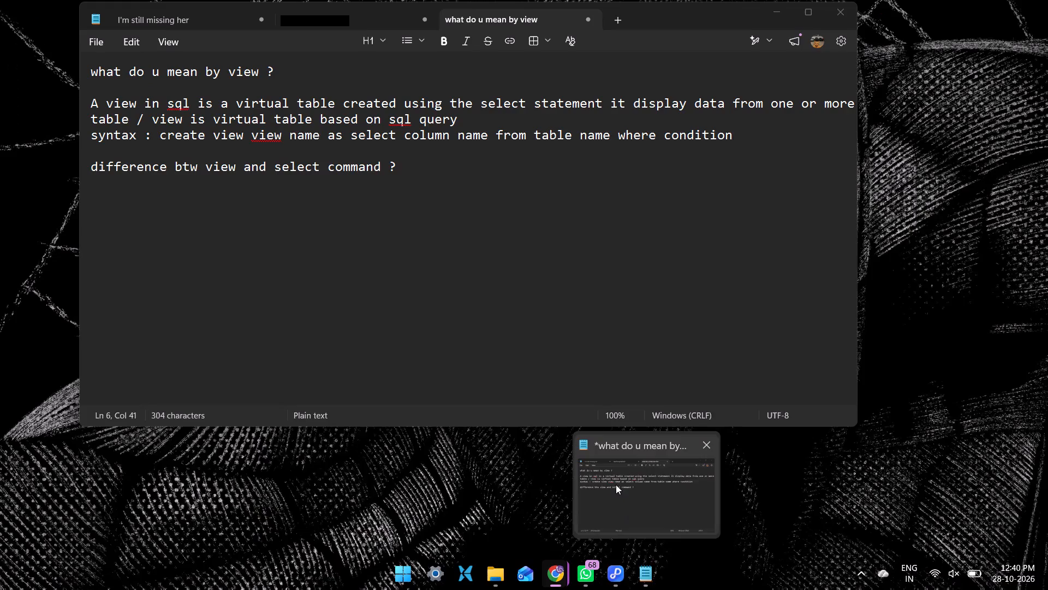
click(616, 485)
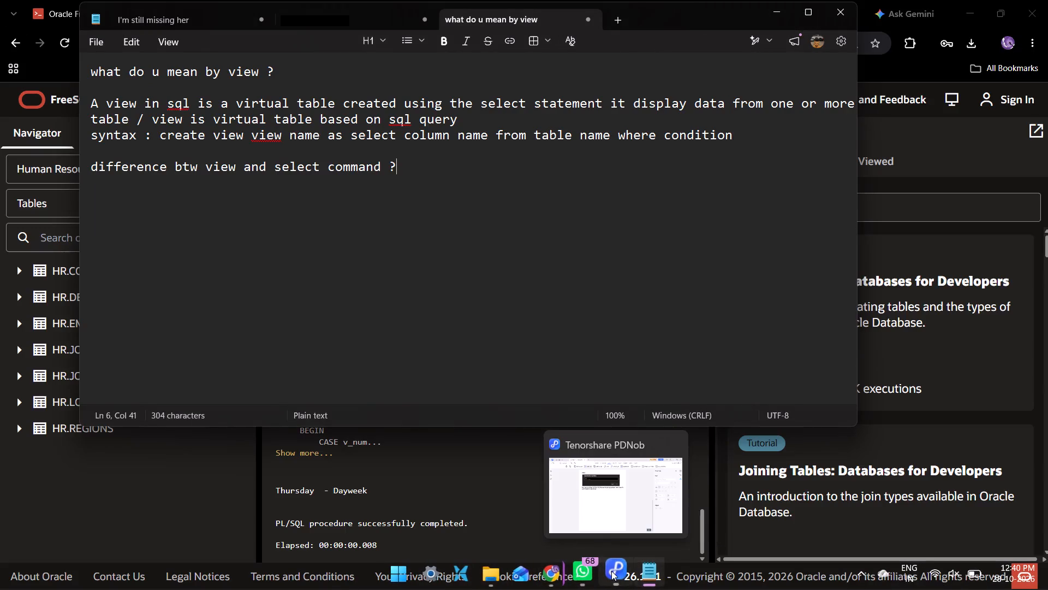
click(550, 574)
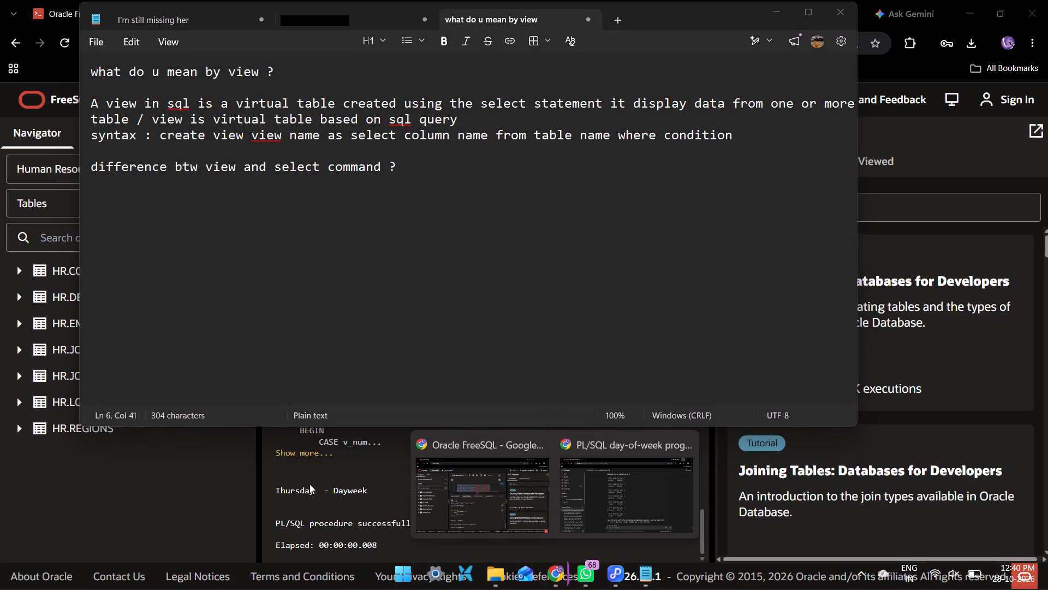
click(308, 497)
scroll(308, 497, down, 1)
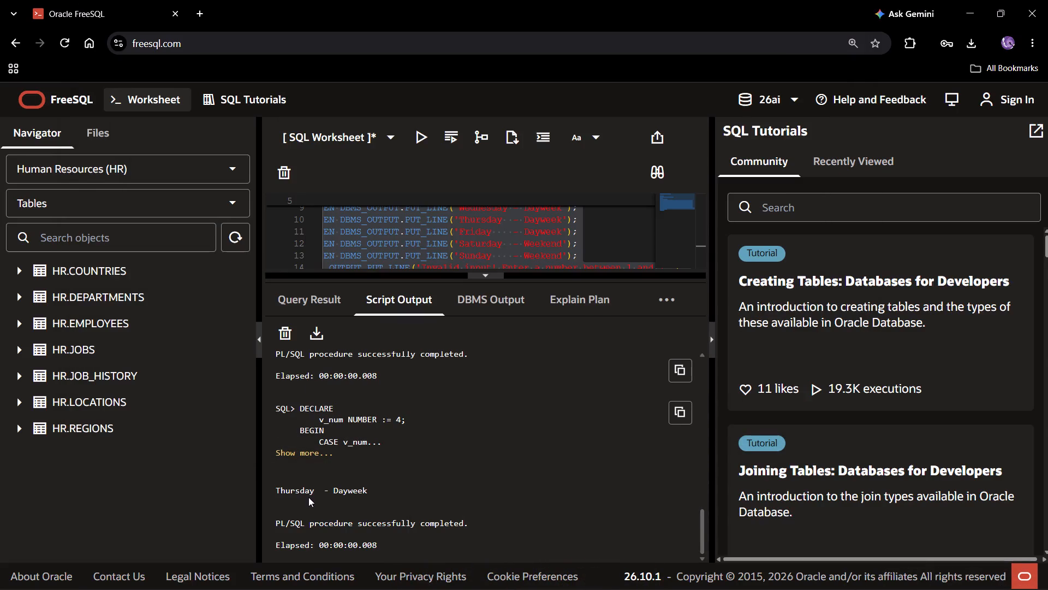
key(shift+super+s)
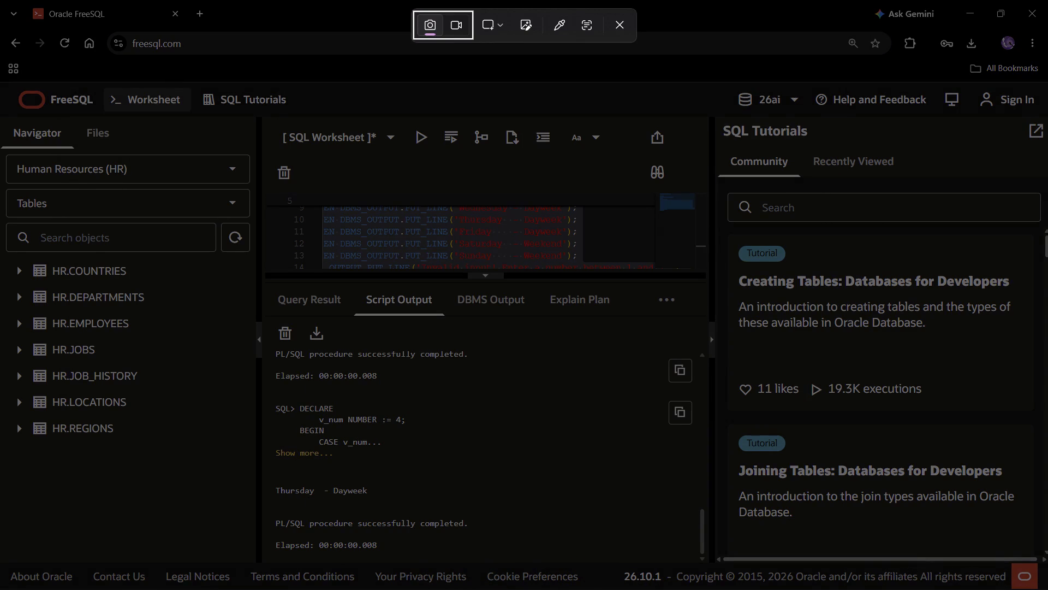
drag(274, 465, 511, 555)
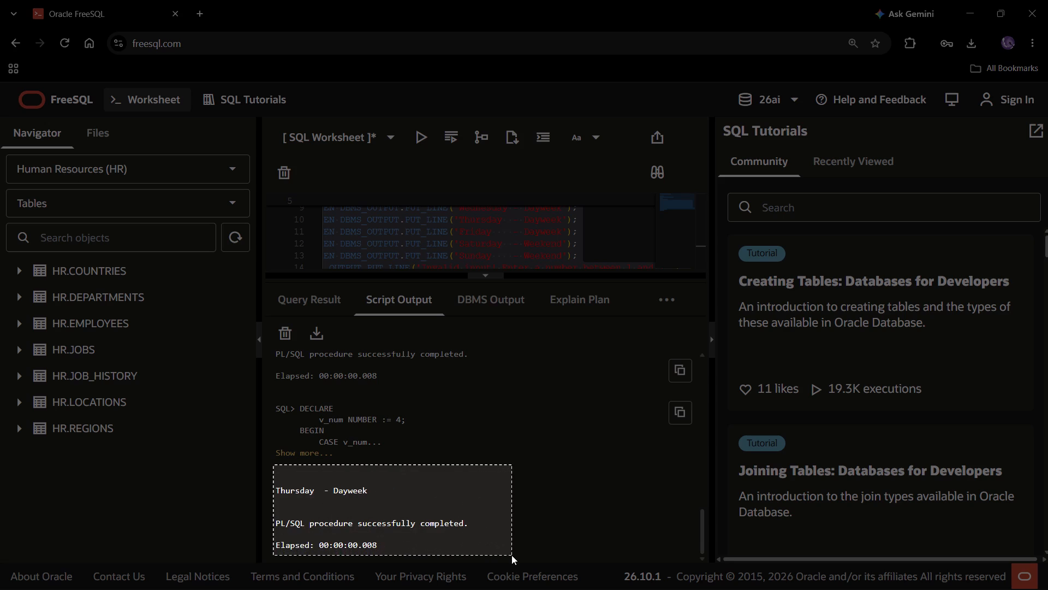
drag(511, 555, 635, 537)
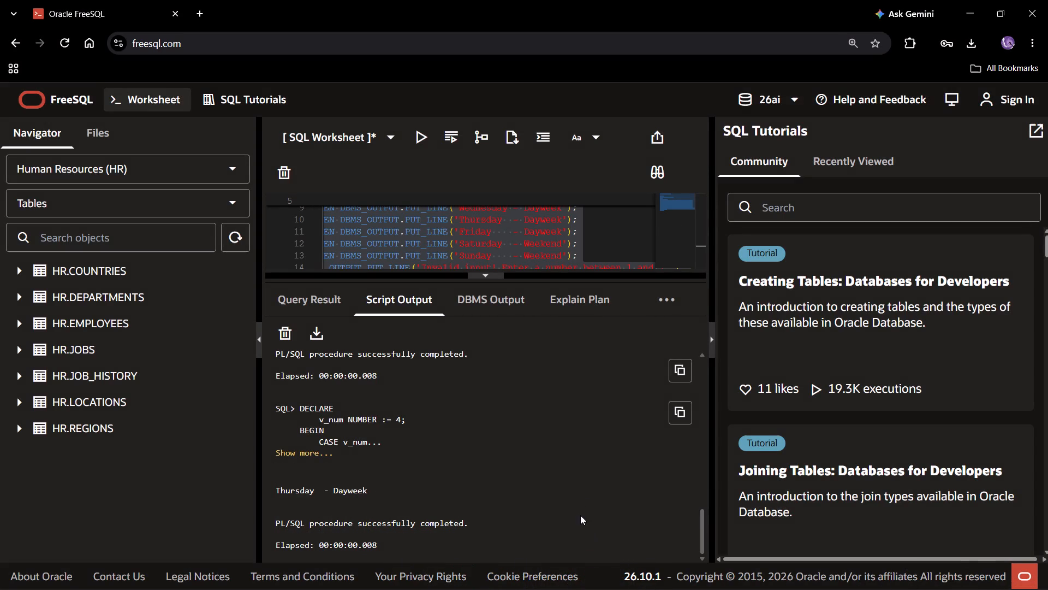
Switch to the Notepad draft and add a new line reading "wht is tree" below the difference question.
scroll(581, 488, up, 1)
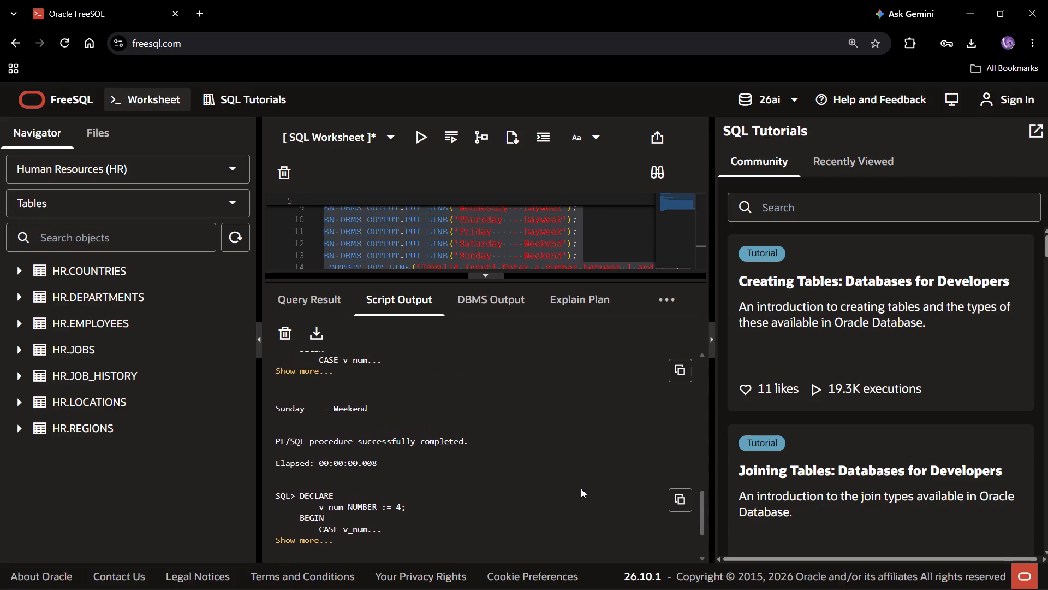
scroll(581, 488, up, 1)
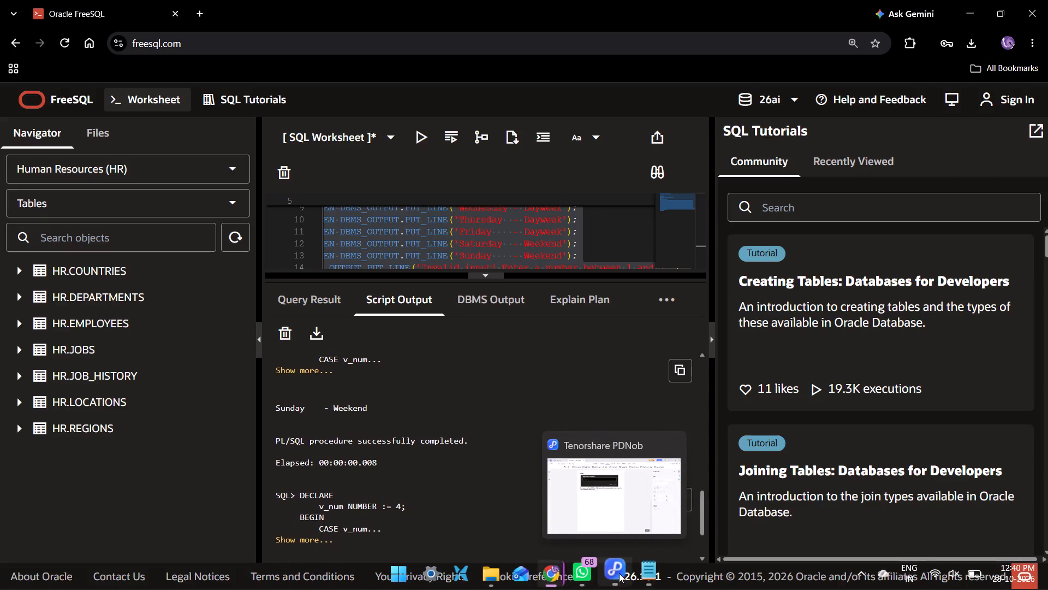
click(648, 569)
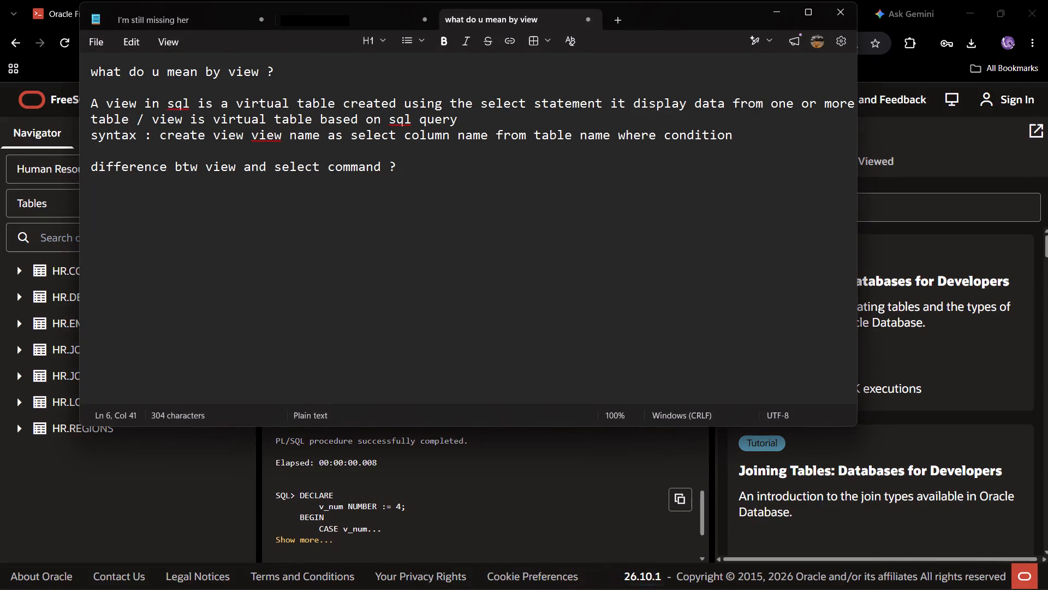
key(space)
key(Return)
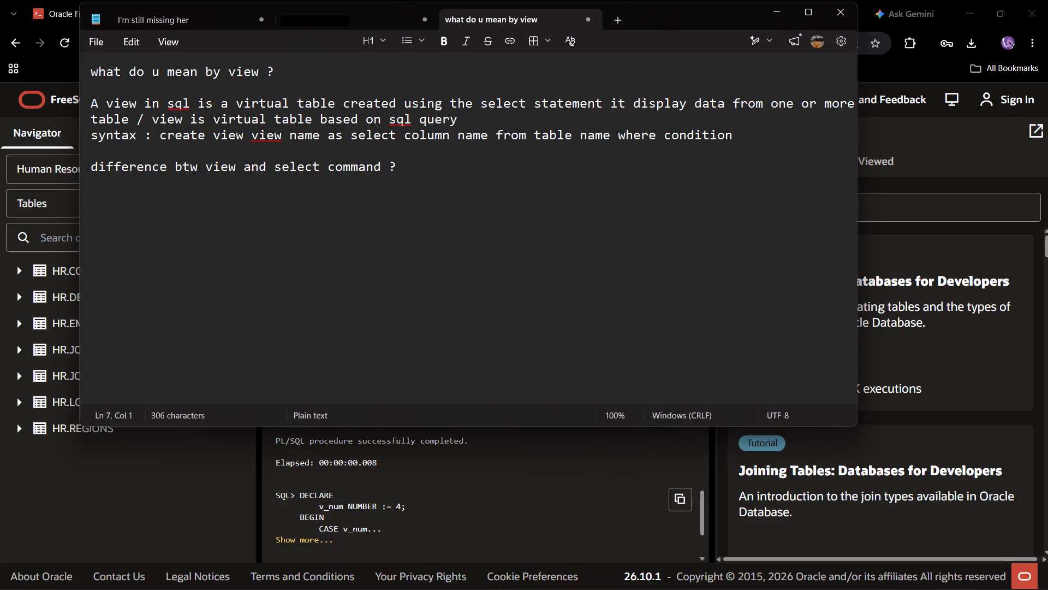
key(space)
text(wht is tree)
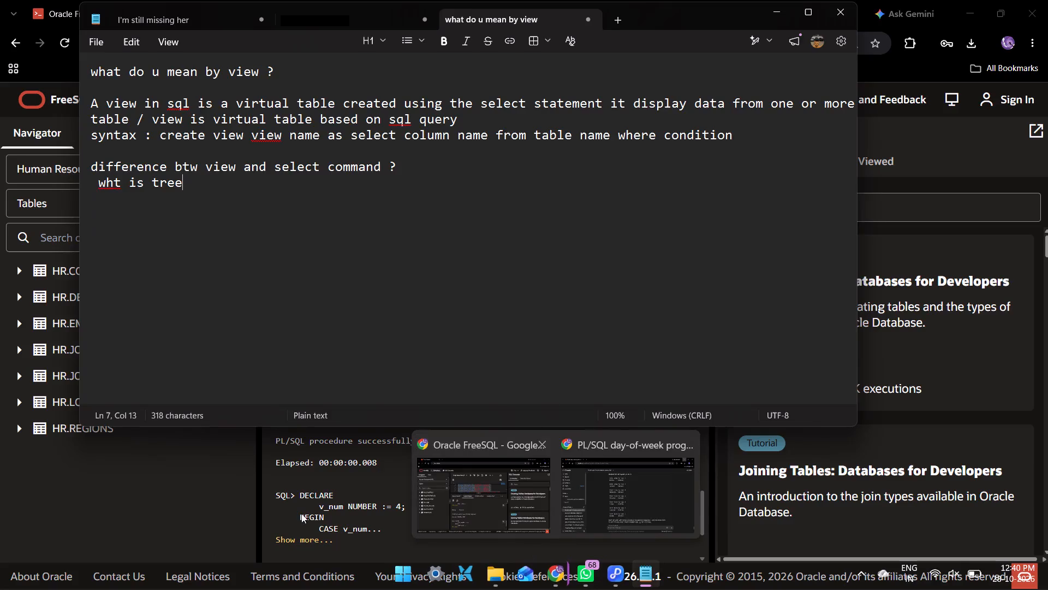
Switch to the FreeSQL worksheet and snip the "Sunday - Weekend" script output with its completion message.
click(289, 506)
key(shift+super+s)
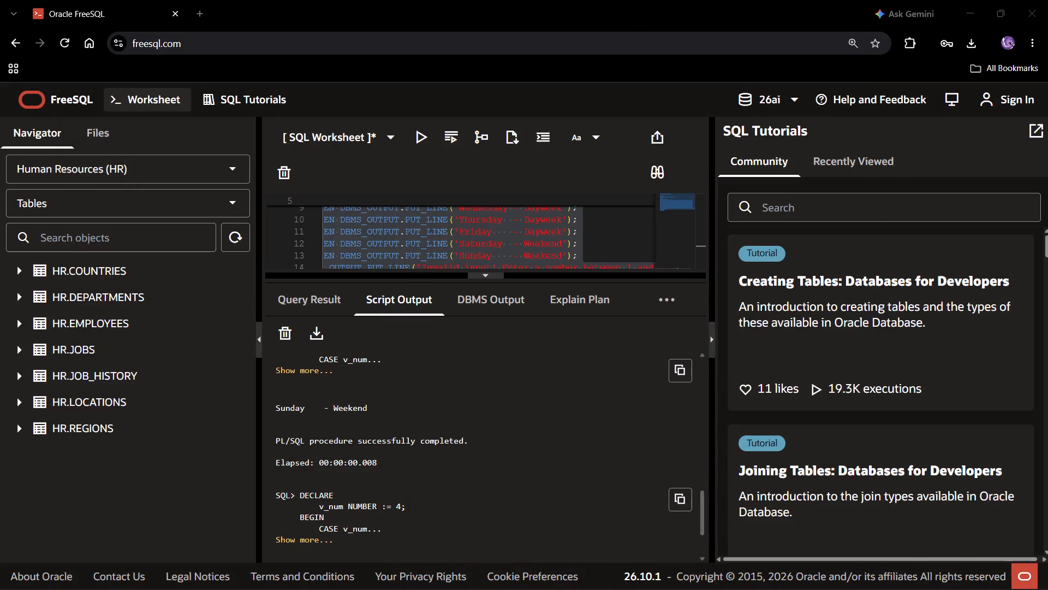
drag(265, 391, 458, 458)
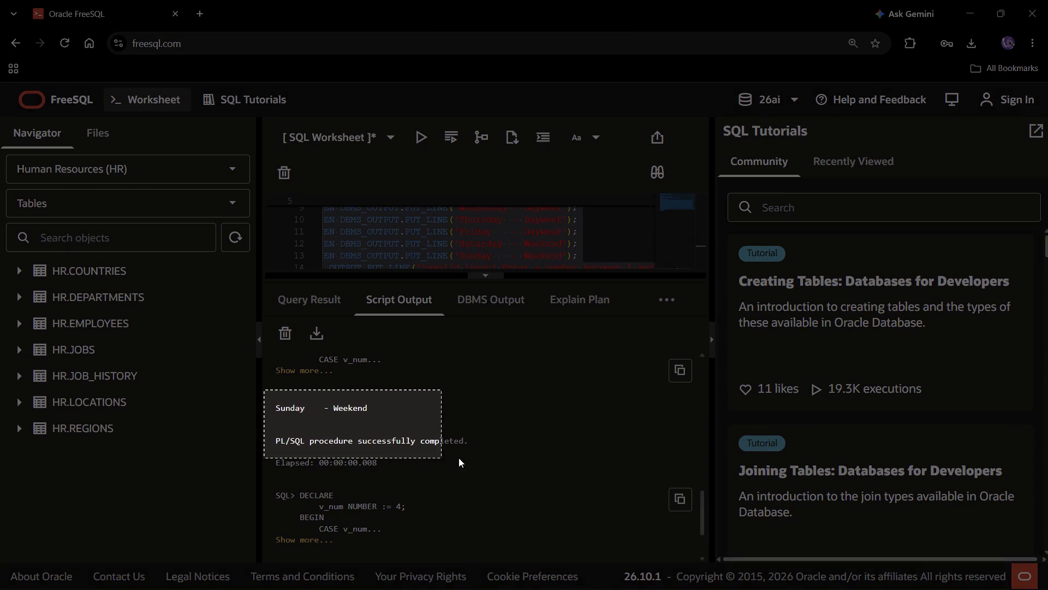
drag(458, 458, 509, 481)
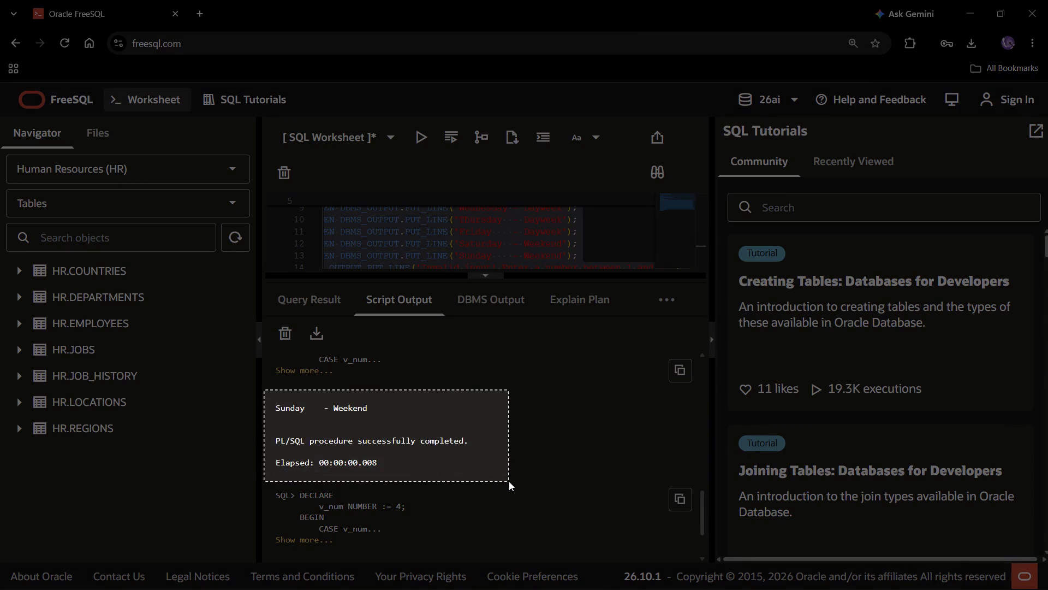
drag(509, 481, 611, 457)
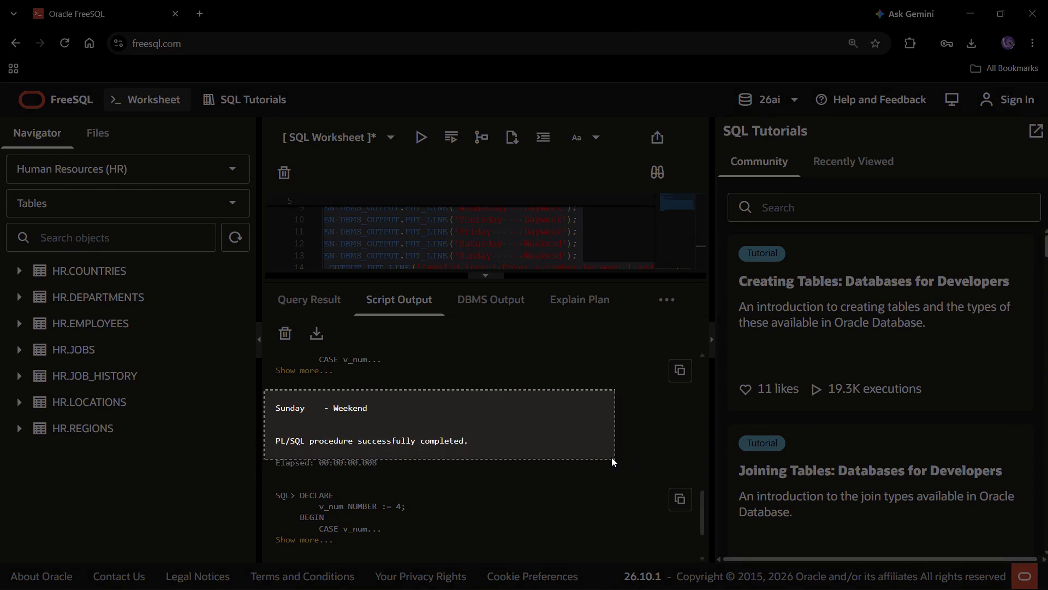
drag(611, 457, 606, 457)
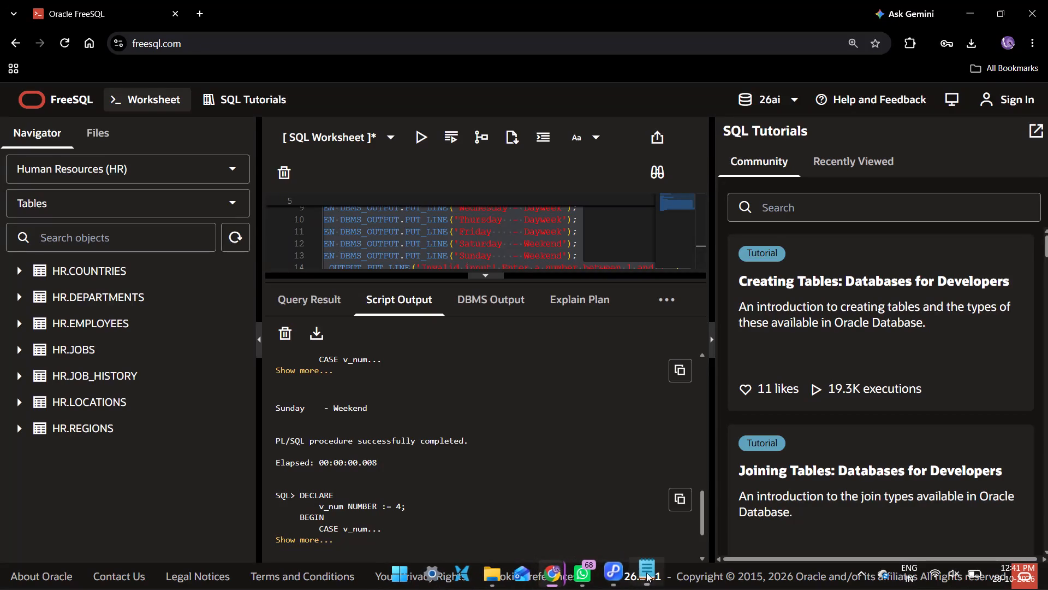
click(624, 571)
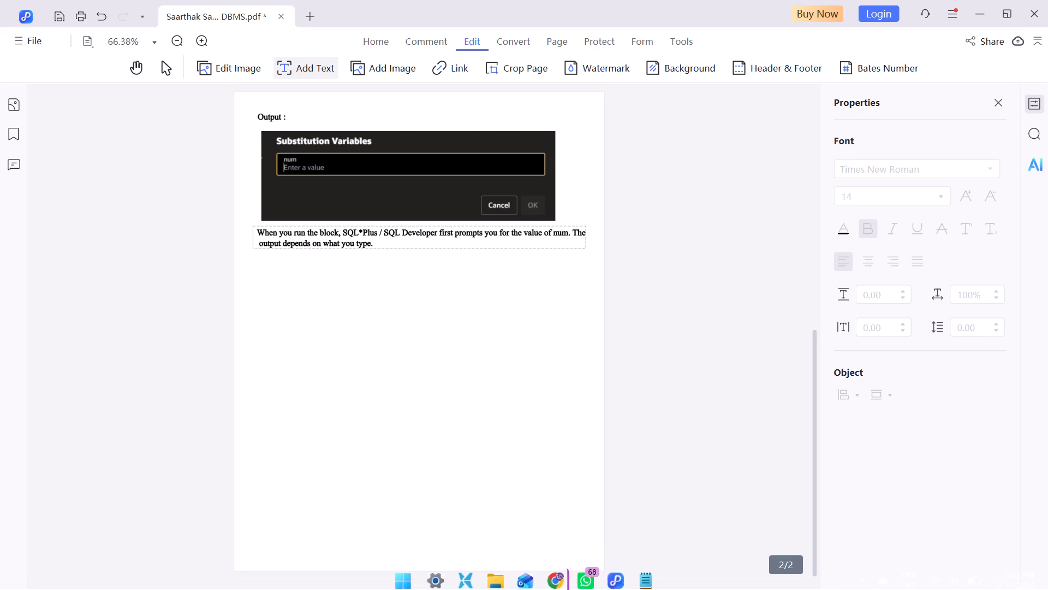
click(370, 268)
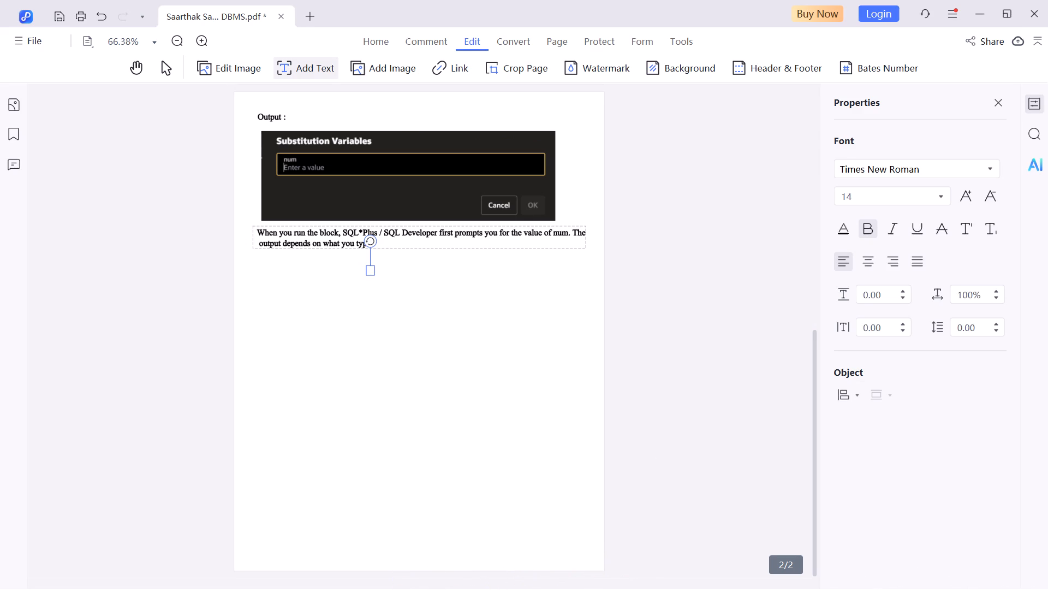
click(267, 267)
click(374, 80)
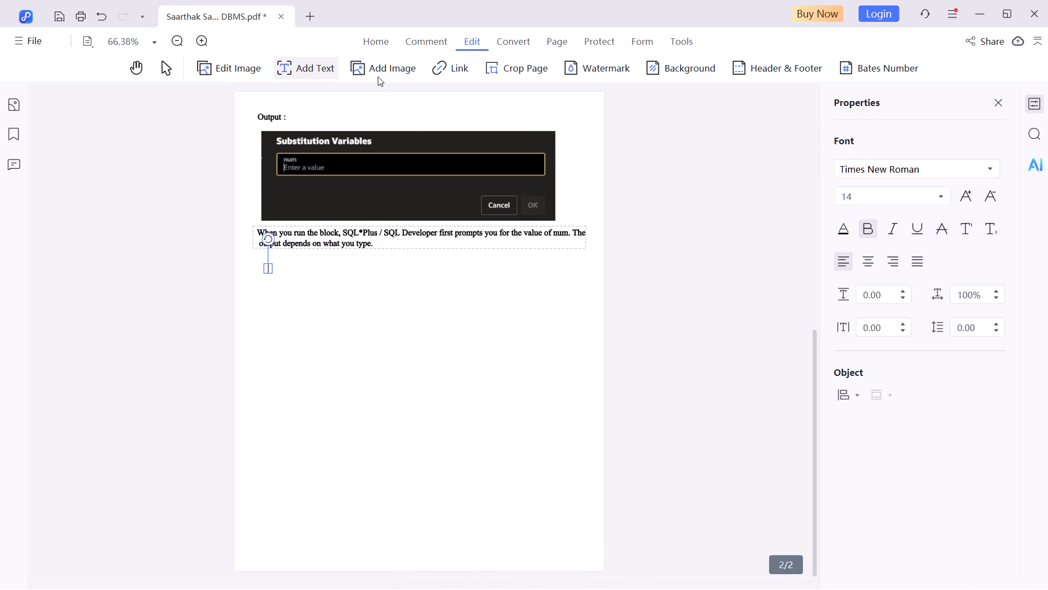
click(378, 75)
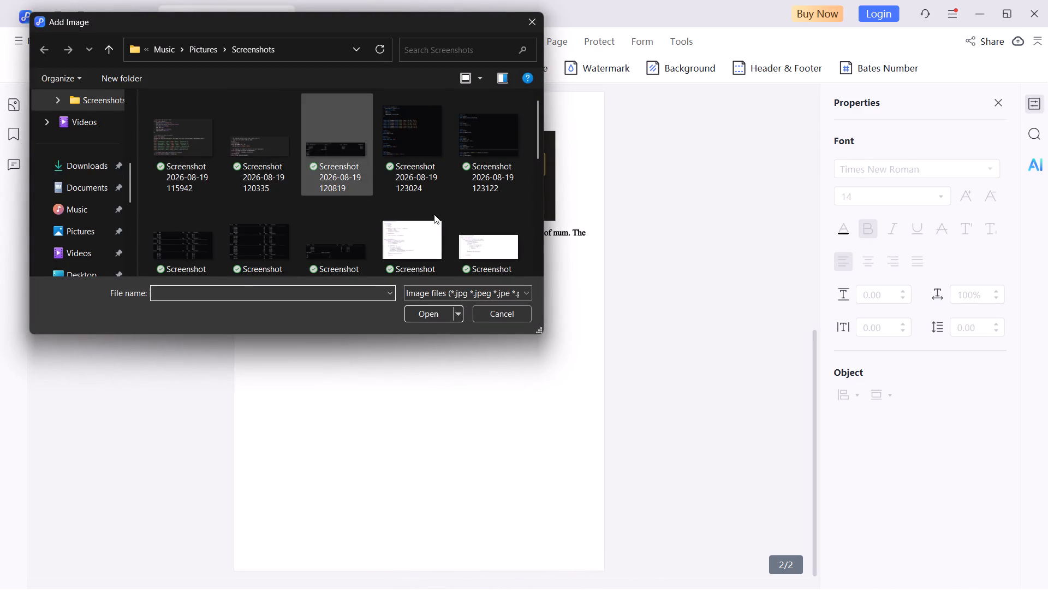
scroll(434, 214, down, 17)
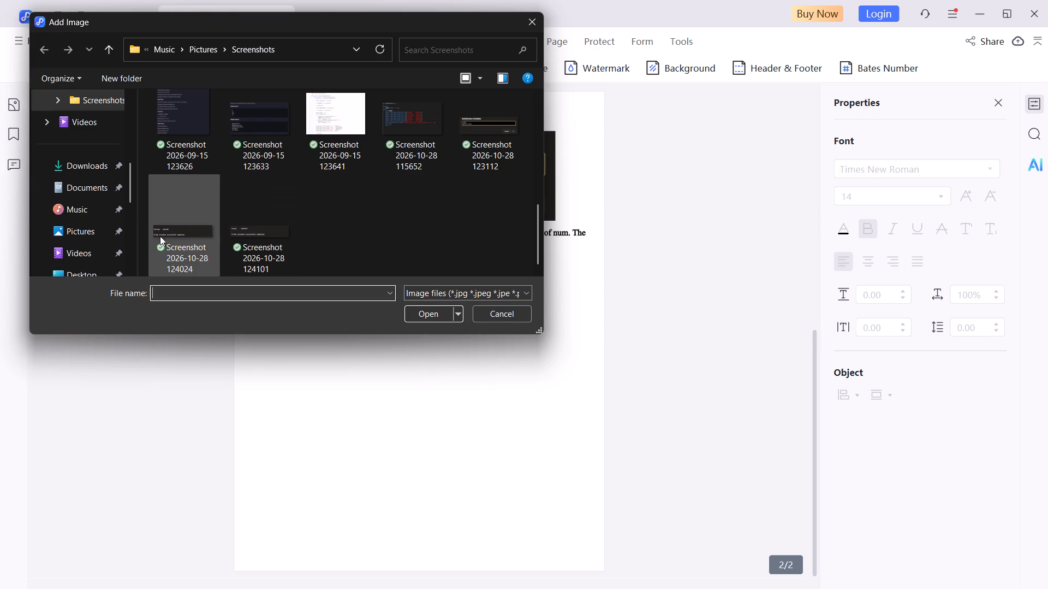
click(159, 236)
click(242, 241)
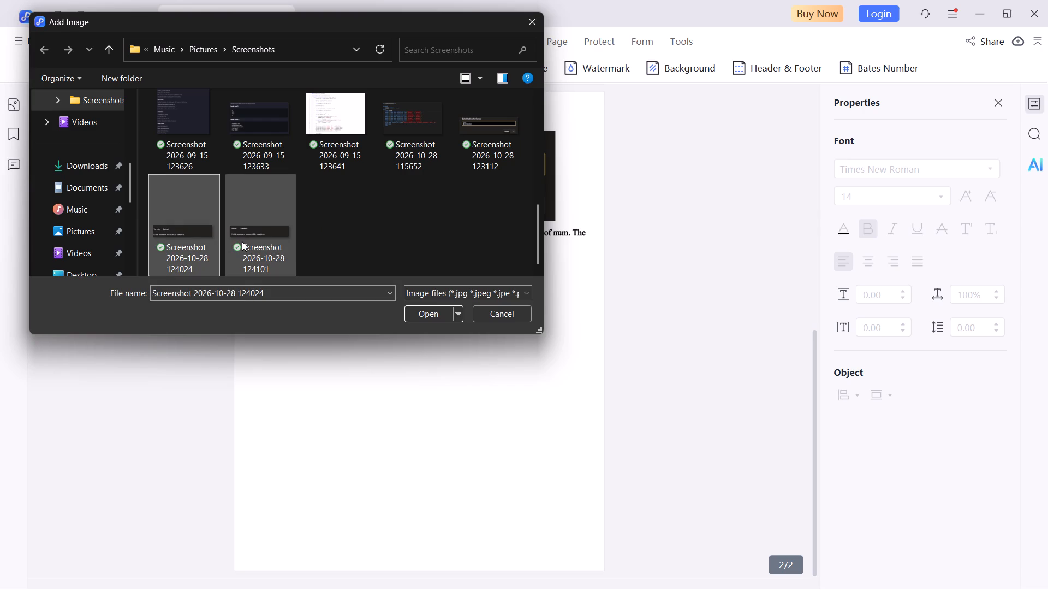
drag(144, 167, 290, 228)
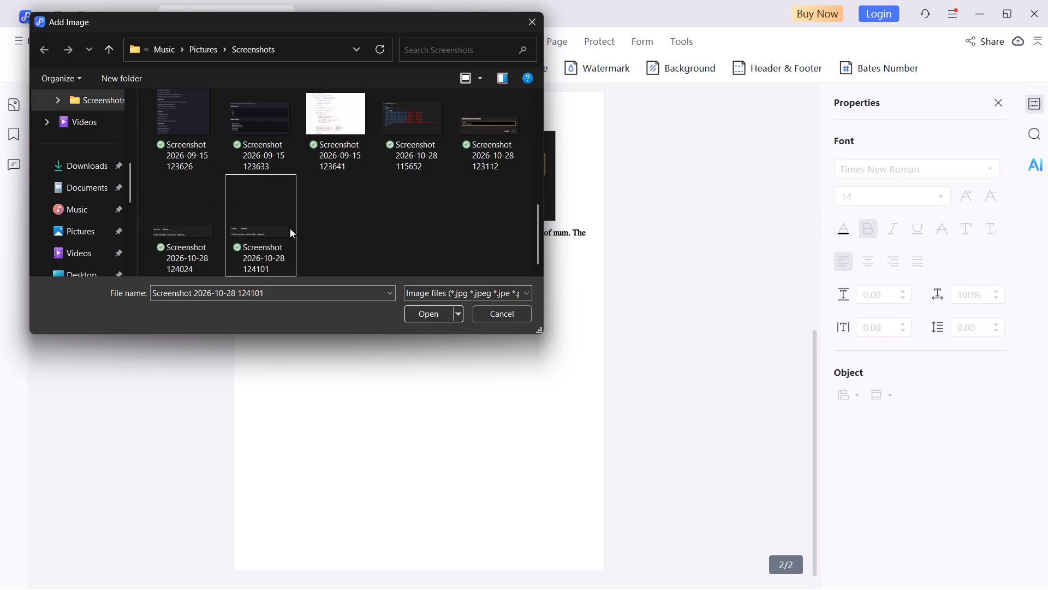
drag(290, 228, 310, 241)
click(196, 232)
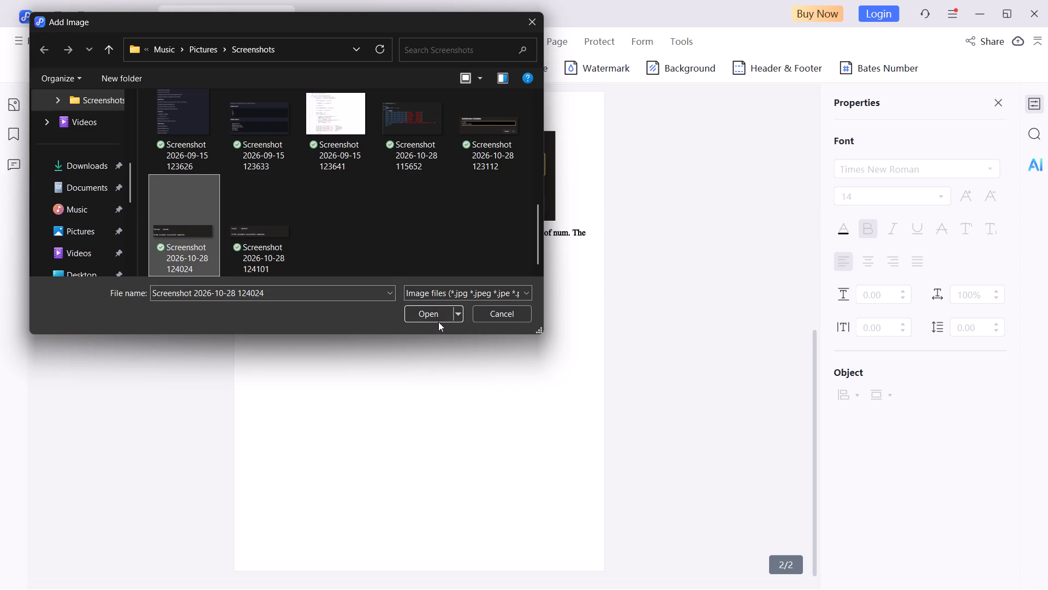
click(428, 306)
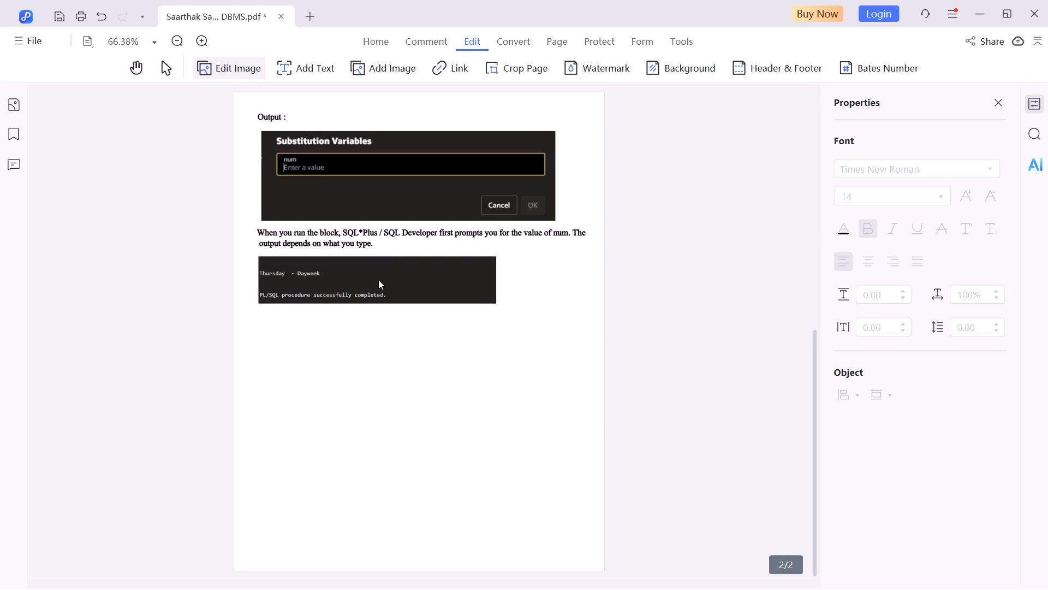
Enlarge the "Thursday - Dayweek" image until its outer edge lines up with the Substitution Variables image above.
click(378, 280)
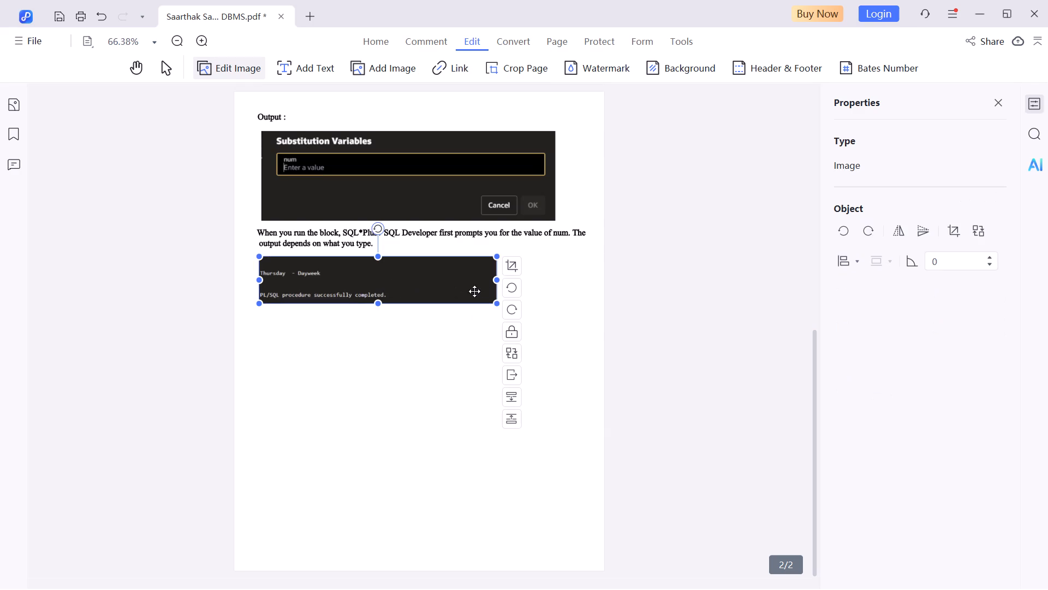
drag(495, 281, 549, 279)
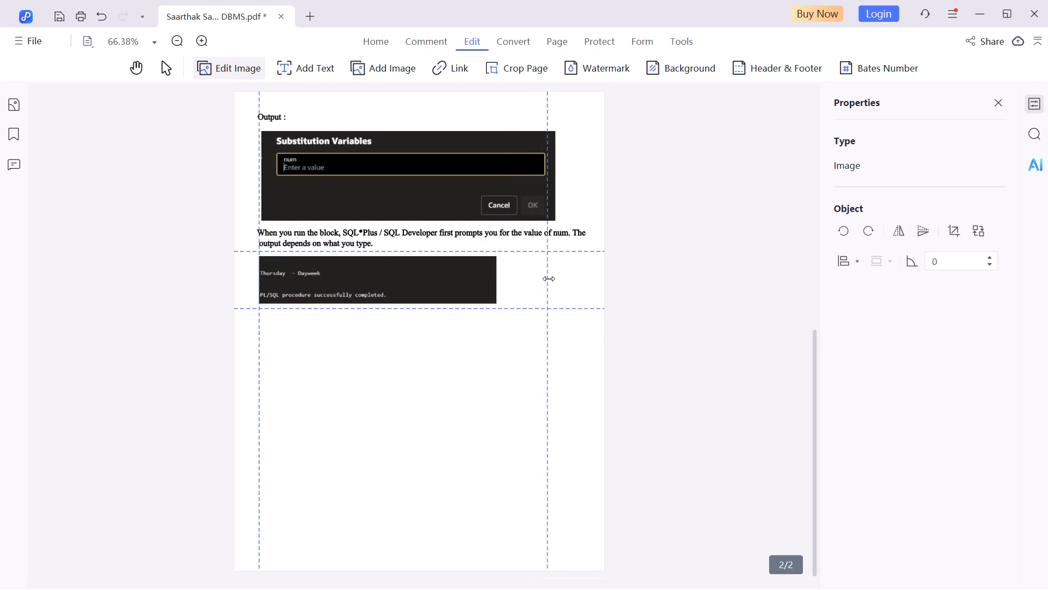
drag(549, 279, 554, 279)
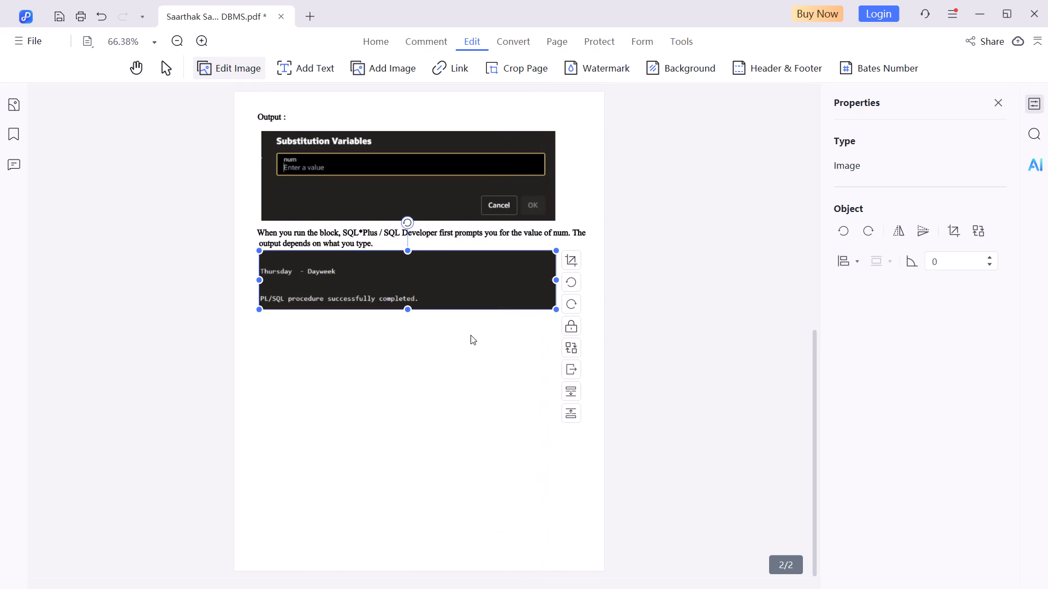
click(440, 319)
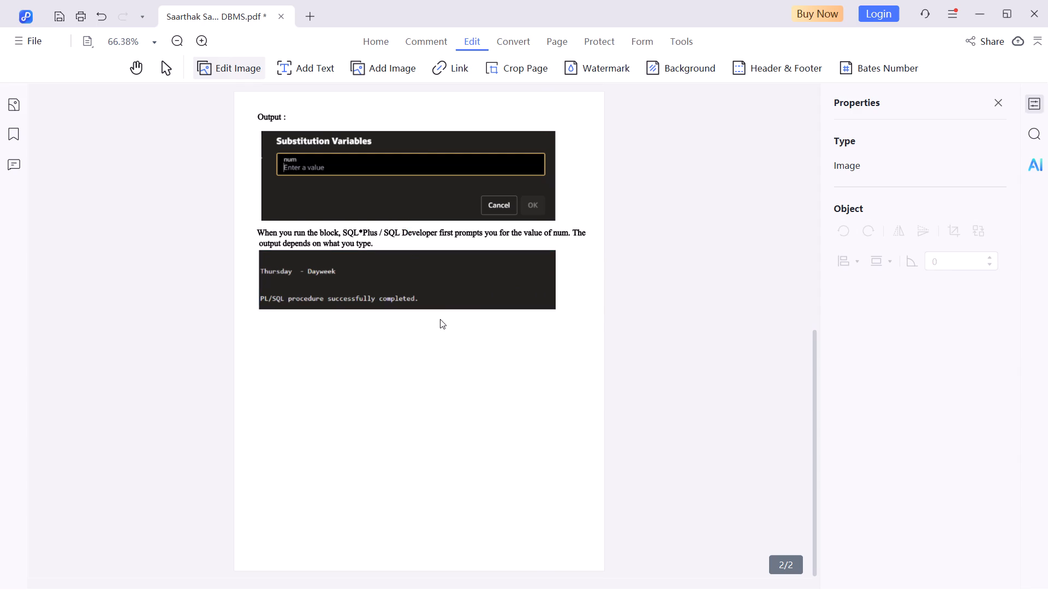
click(391, 64)
scroll(300, 202, down, 6)
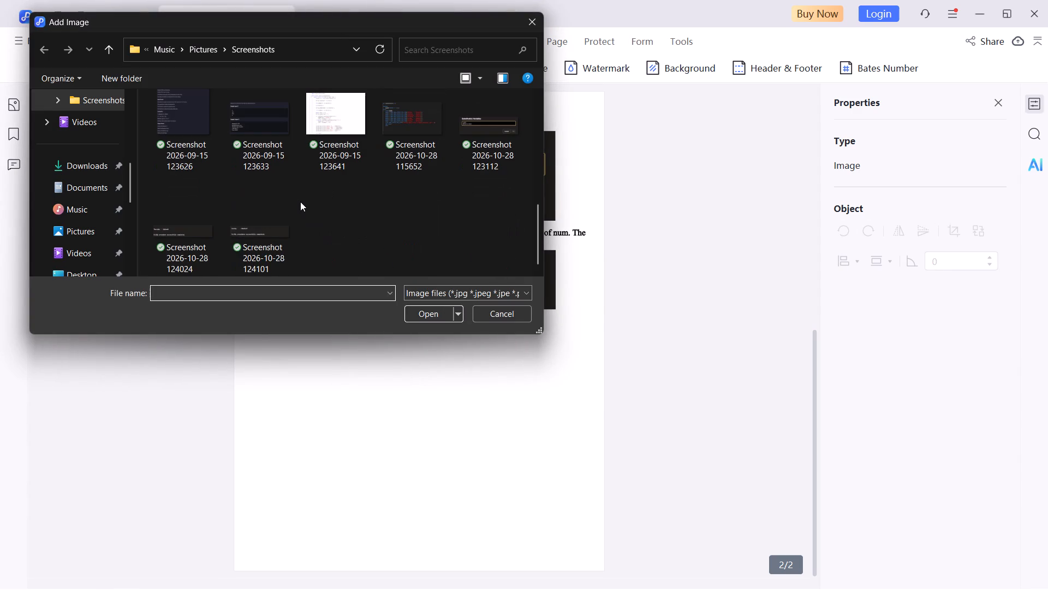
click(256, 225)
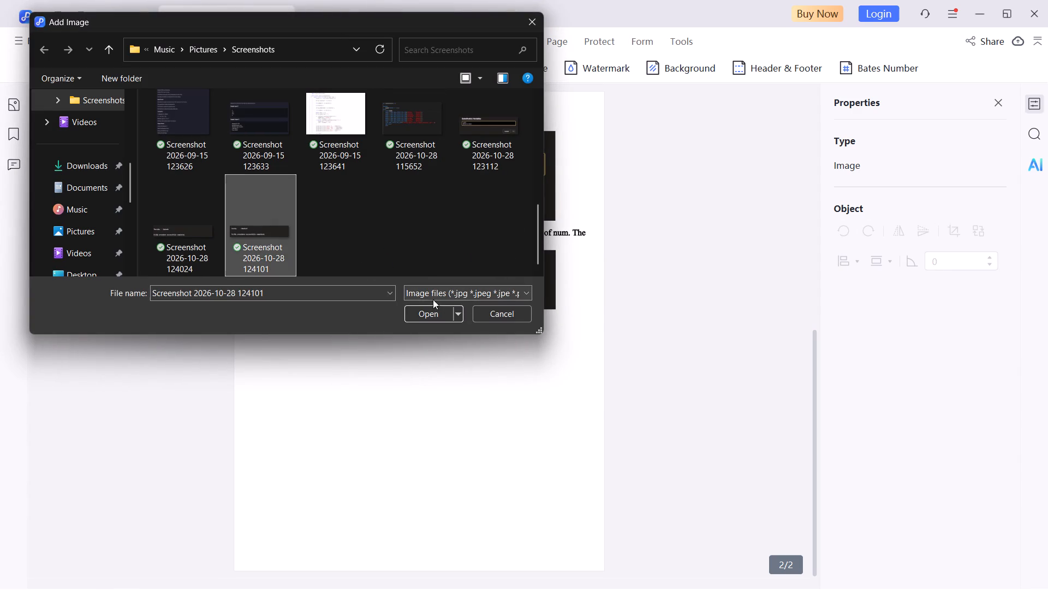
click(433, 306)
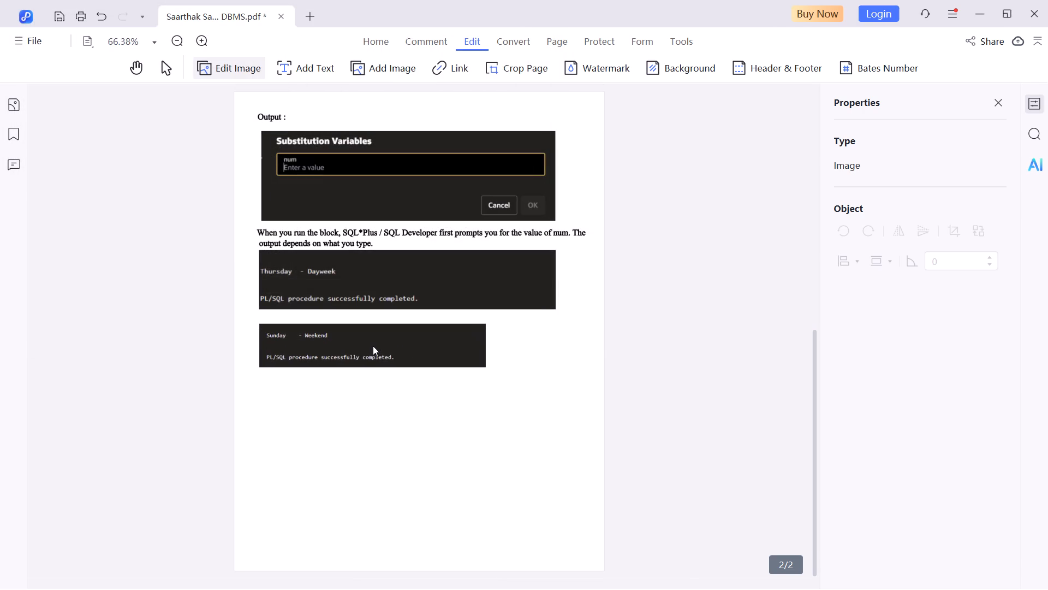
Enlarge the "Sunday - Weekend" image to the Thursday image's width and move it up flush against that image's lower edge.
click(372, 346)
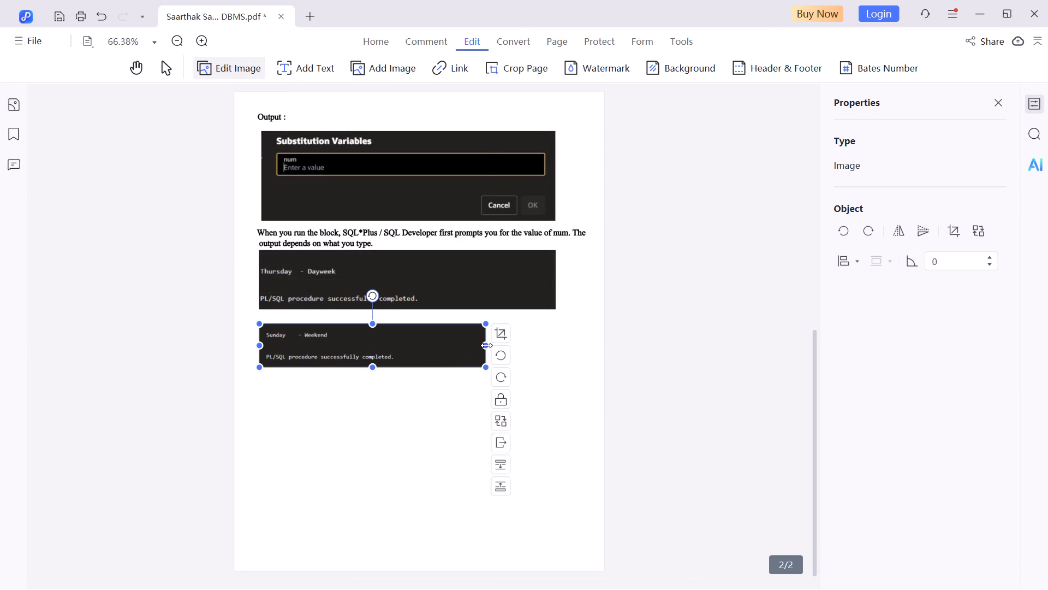
drag(486, 345, 556, 340)
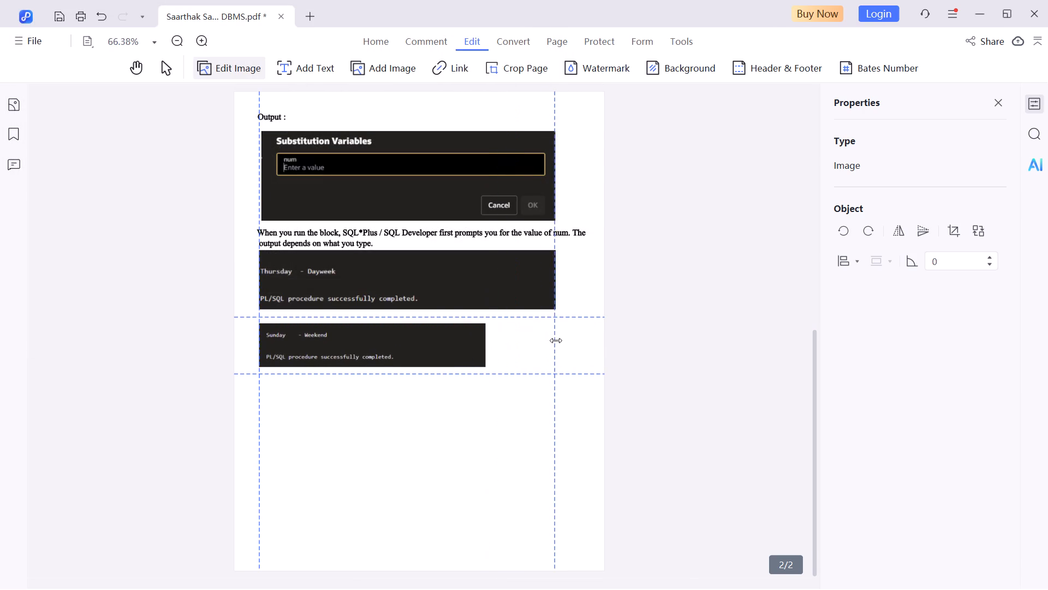
drag(556, 340, 556, 340)
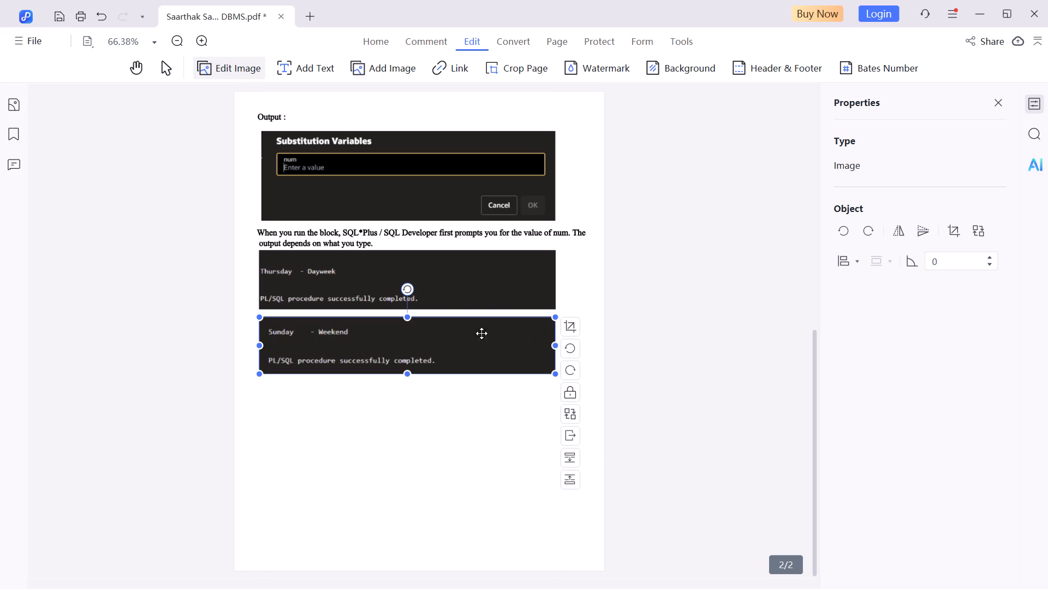
drag(434, 344, 434, 334)
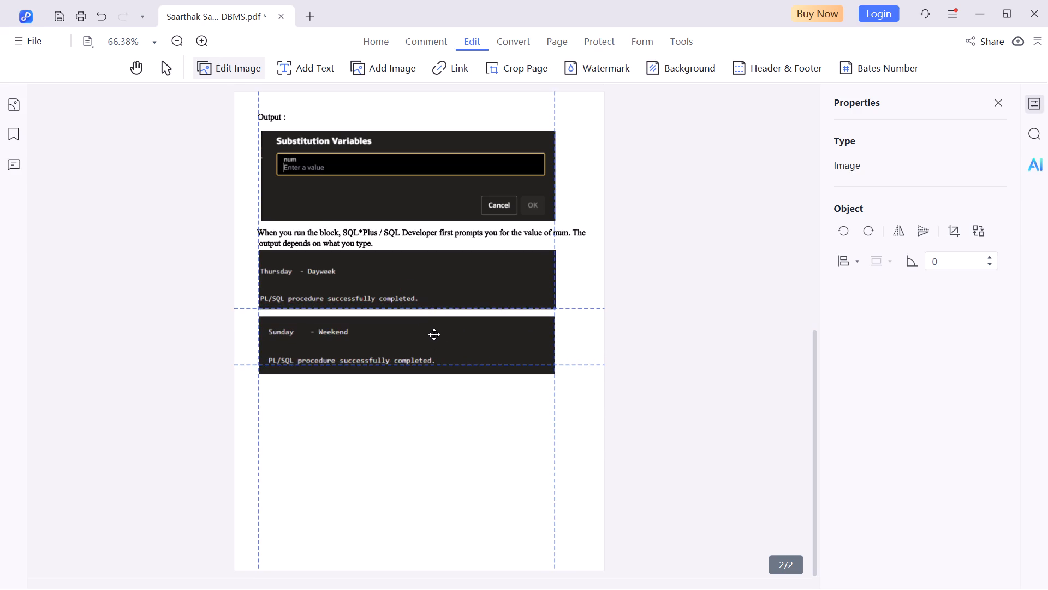
drag(434, 334, 434, 336)
click(424, 393)
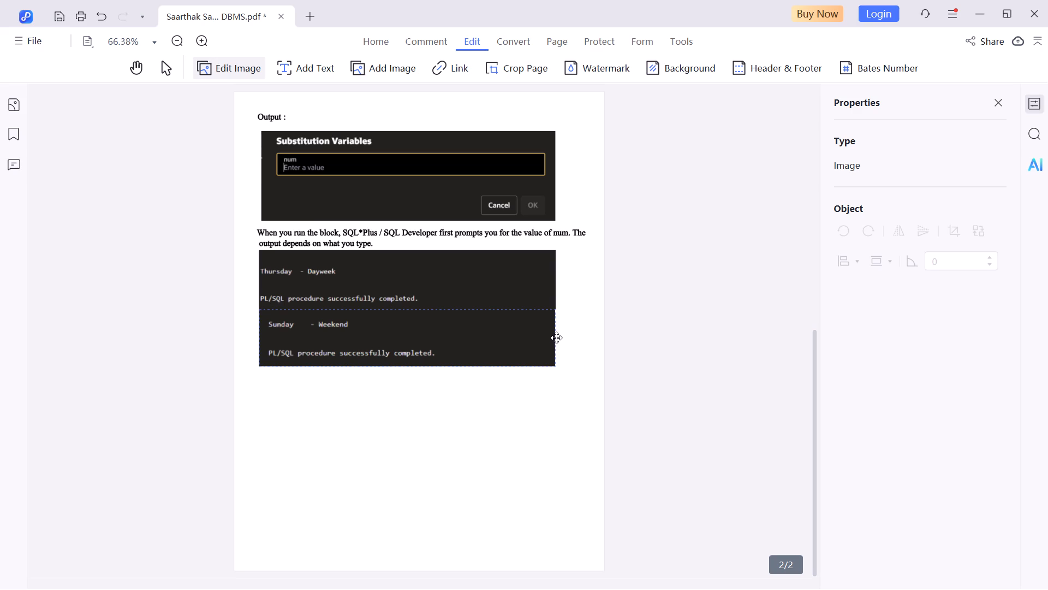
click(539, 324)
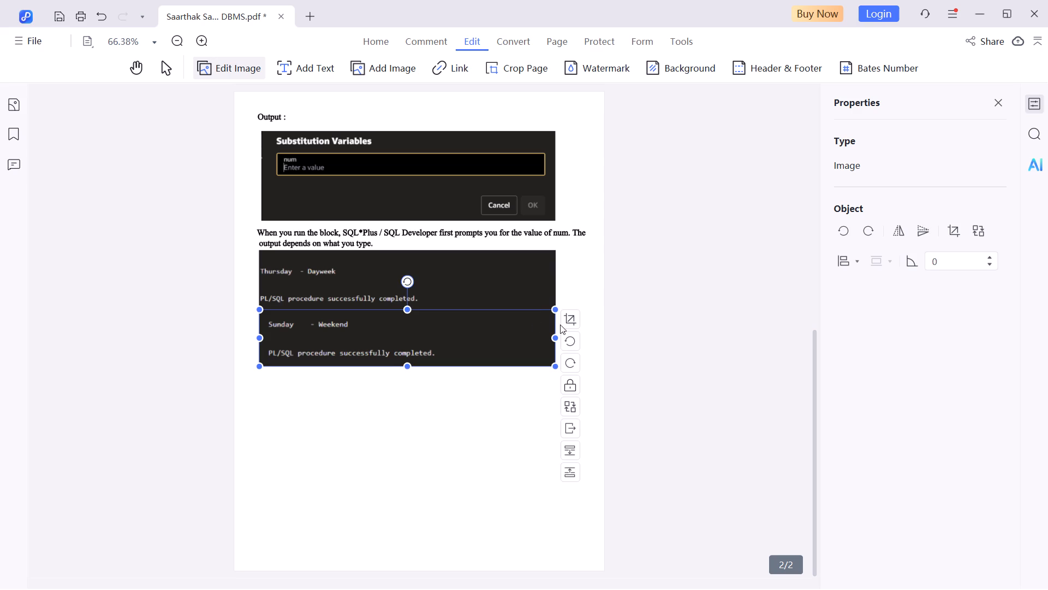
click(555, 336)
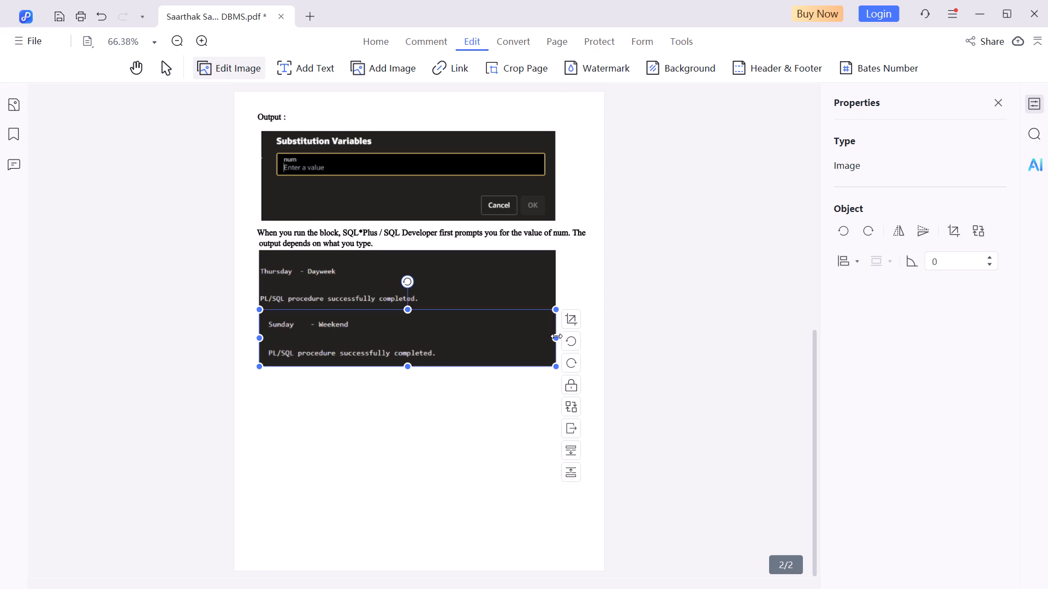
click(540, 388)
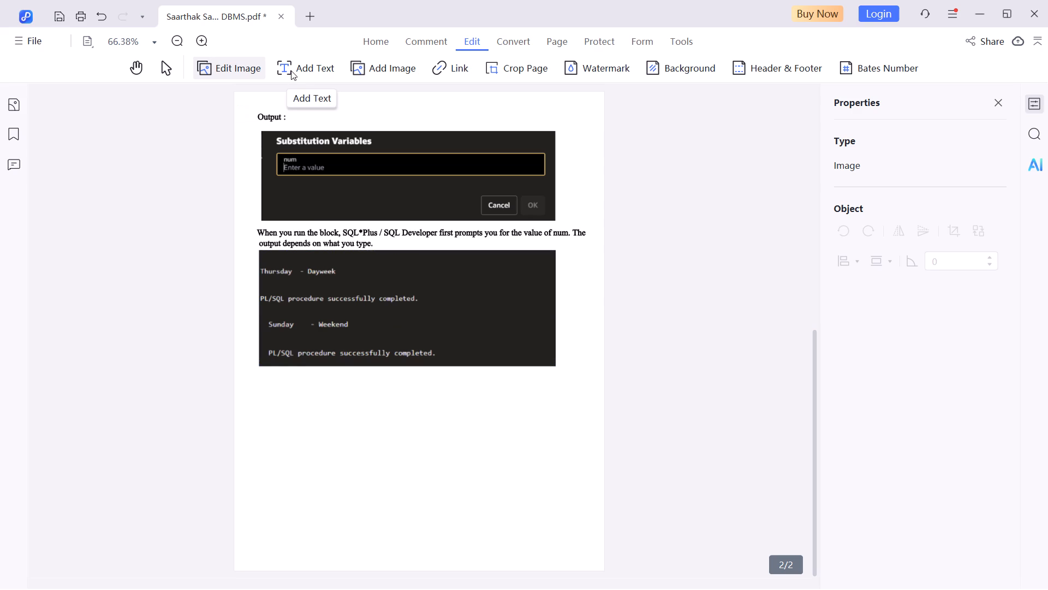
Switch from image to text editing and open the "When you run the block" paragraph with the cursor after its last word.
click(241, 73)
click(245, 128)
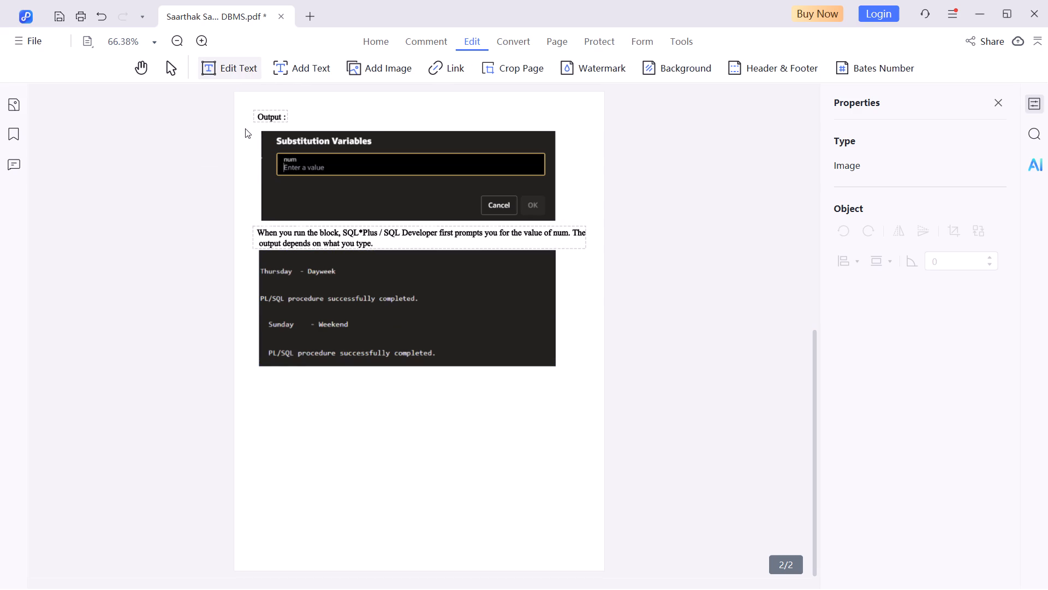
click(371, 243)
click(389, 243)
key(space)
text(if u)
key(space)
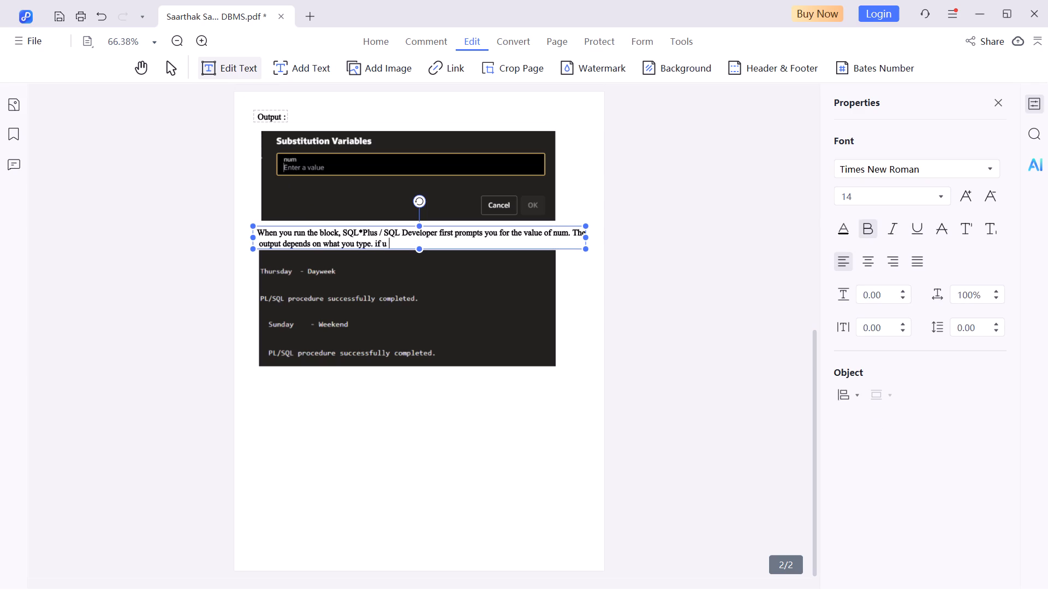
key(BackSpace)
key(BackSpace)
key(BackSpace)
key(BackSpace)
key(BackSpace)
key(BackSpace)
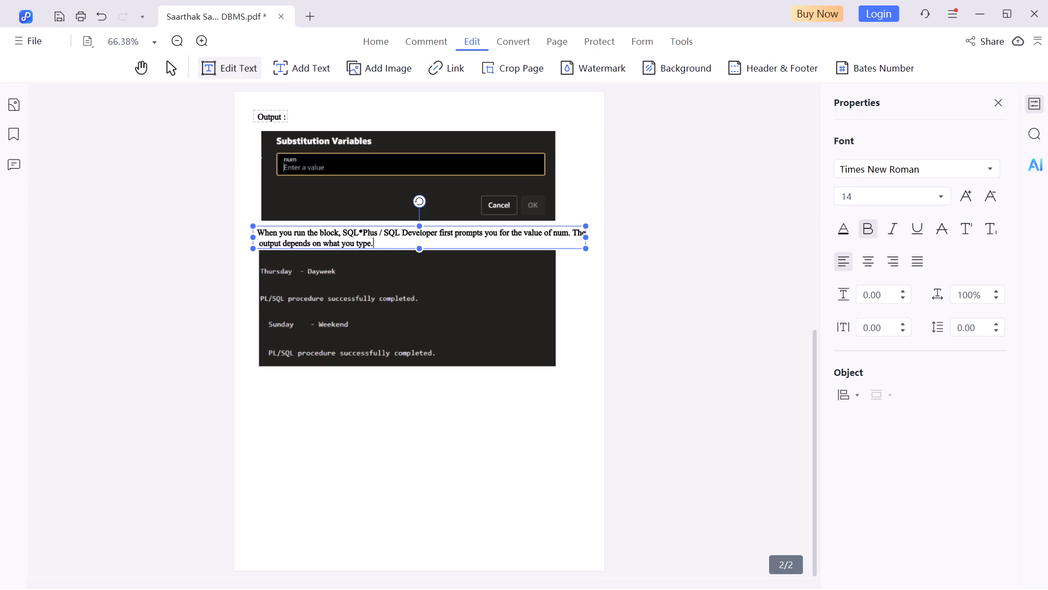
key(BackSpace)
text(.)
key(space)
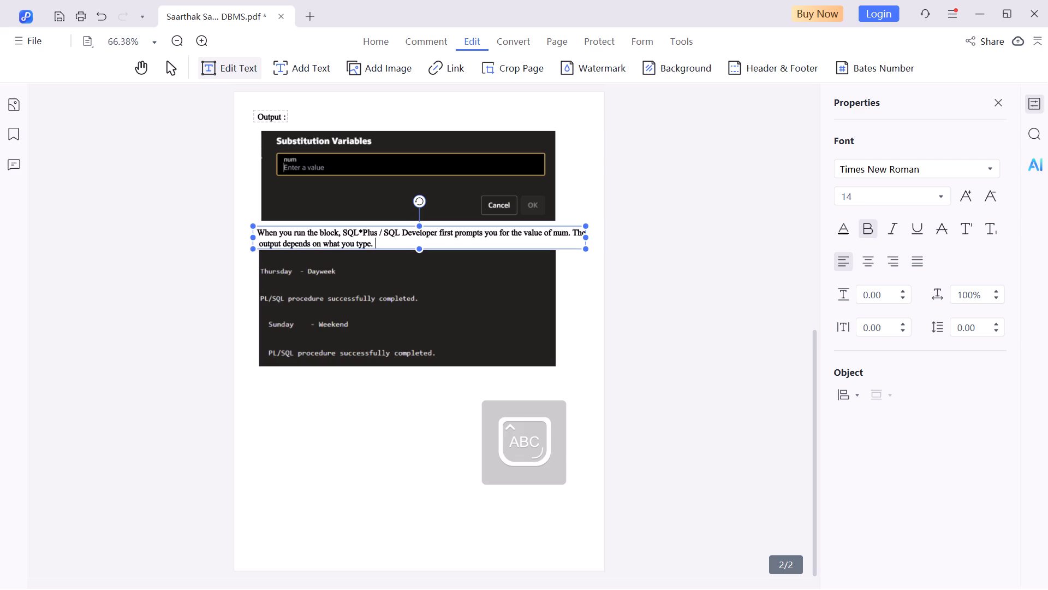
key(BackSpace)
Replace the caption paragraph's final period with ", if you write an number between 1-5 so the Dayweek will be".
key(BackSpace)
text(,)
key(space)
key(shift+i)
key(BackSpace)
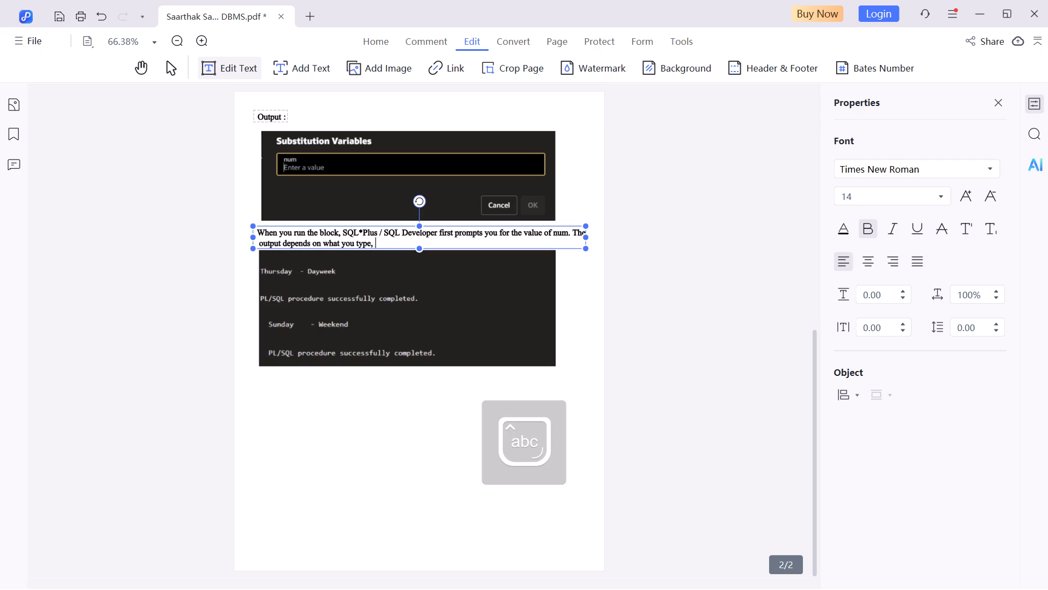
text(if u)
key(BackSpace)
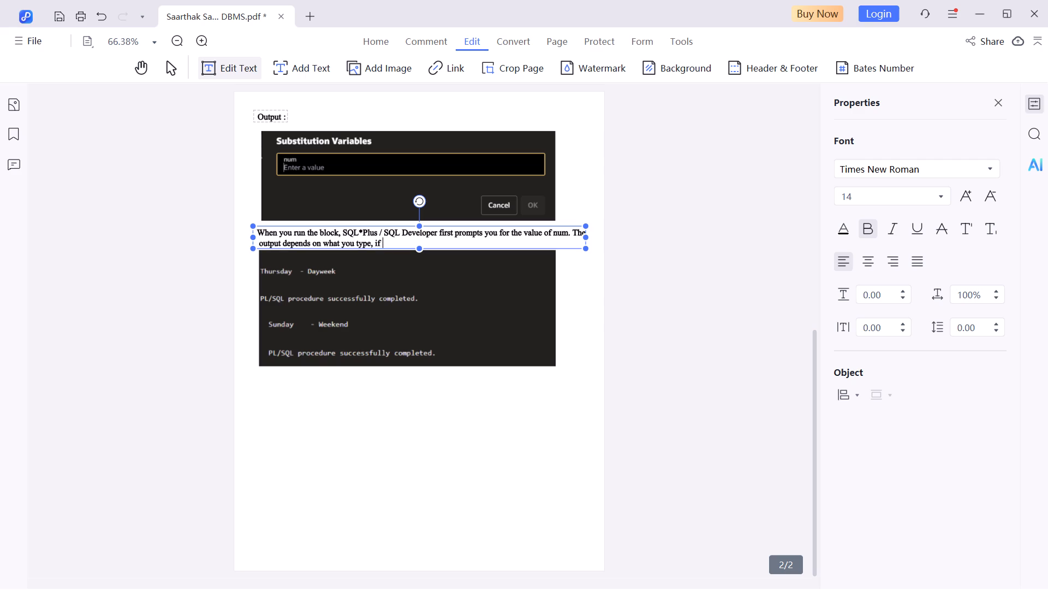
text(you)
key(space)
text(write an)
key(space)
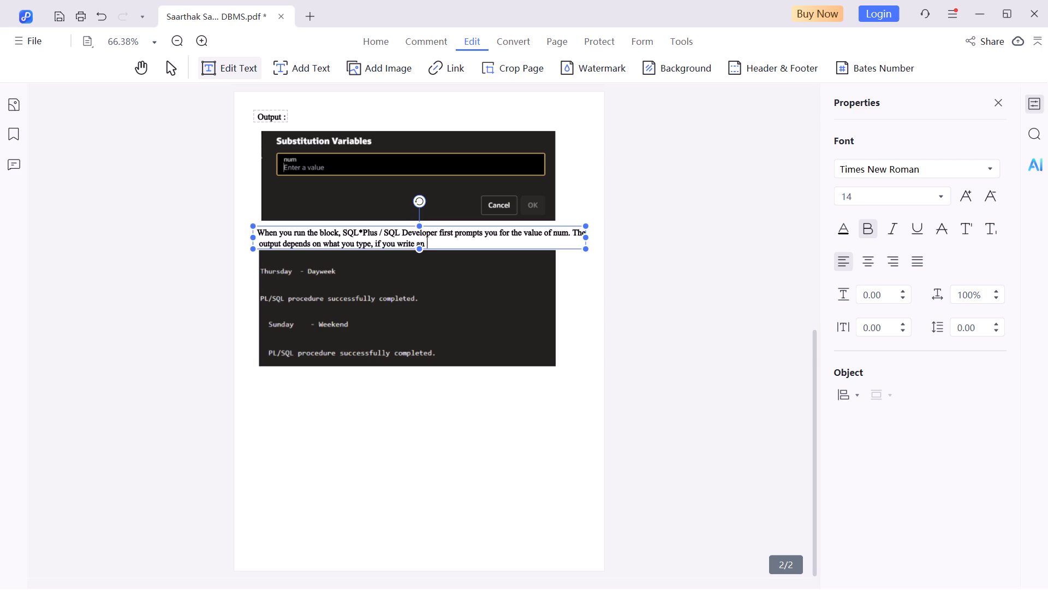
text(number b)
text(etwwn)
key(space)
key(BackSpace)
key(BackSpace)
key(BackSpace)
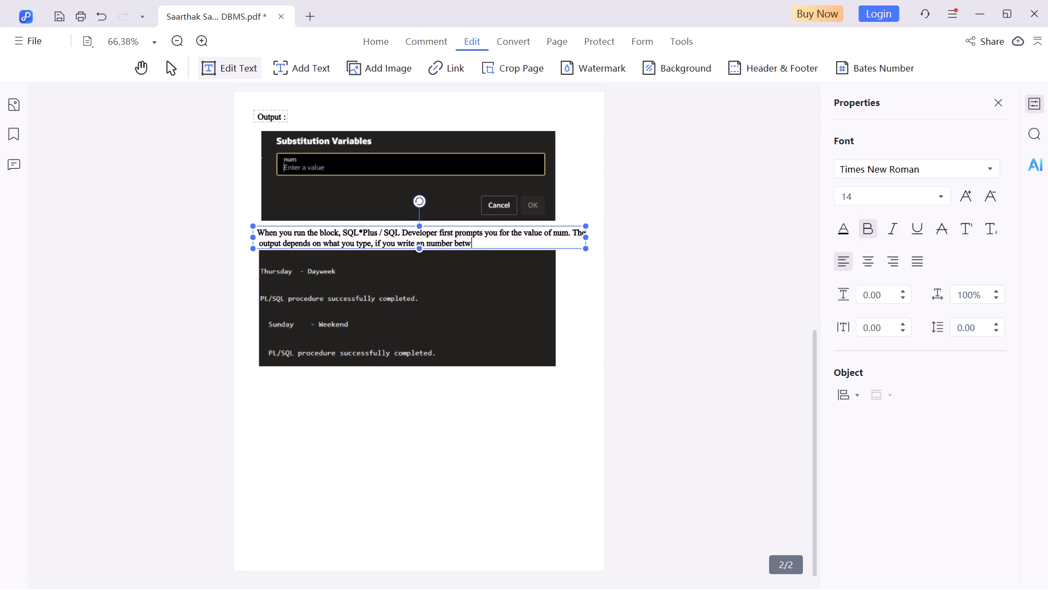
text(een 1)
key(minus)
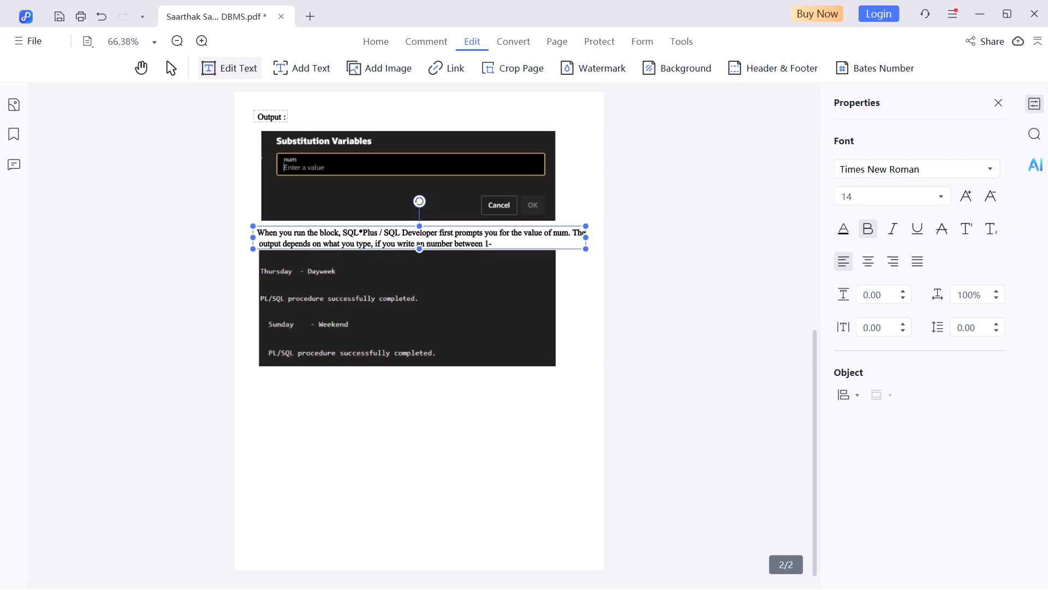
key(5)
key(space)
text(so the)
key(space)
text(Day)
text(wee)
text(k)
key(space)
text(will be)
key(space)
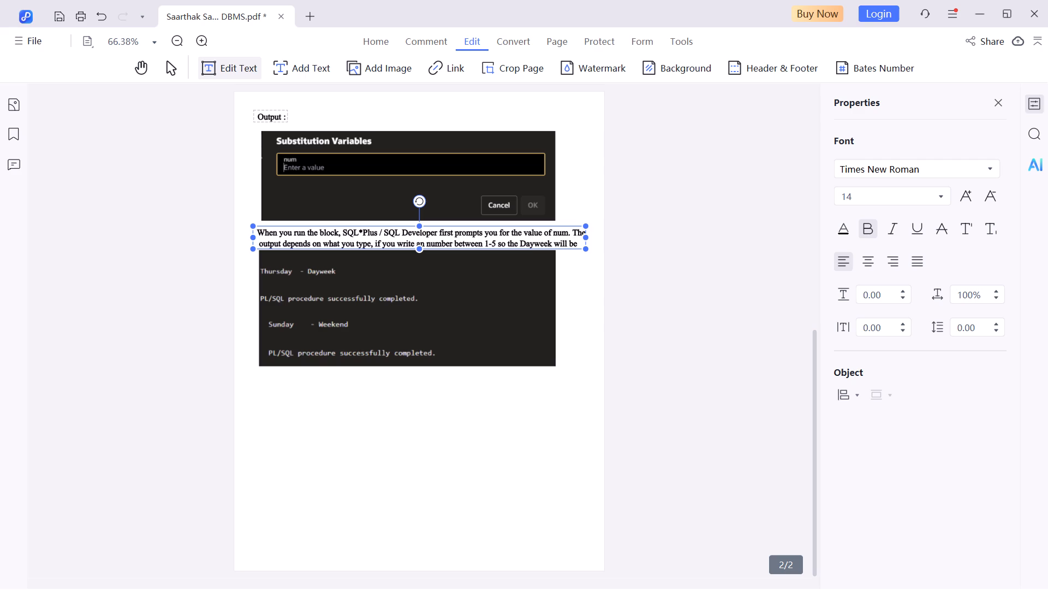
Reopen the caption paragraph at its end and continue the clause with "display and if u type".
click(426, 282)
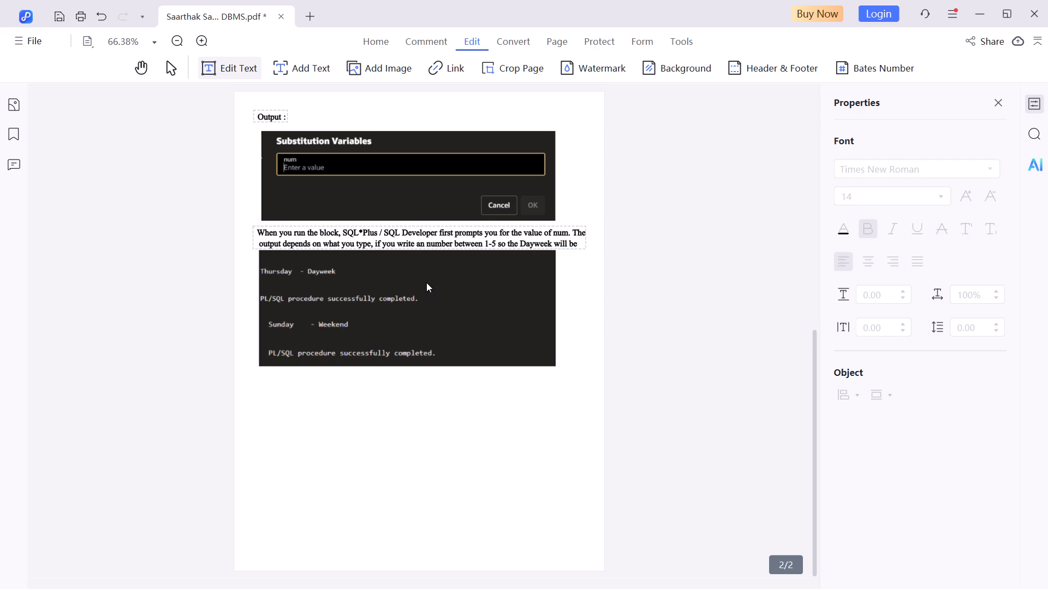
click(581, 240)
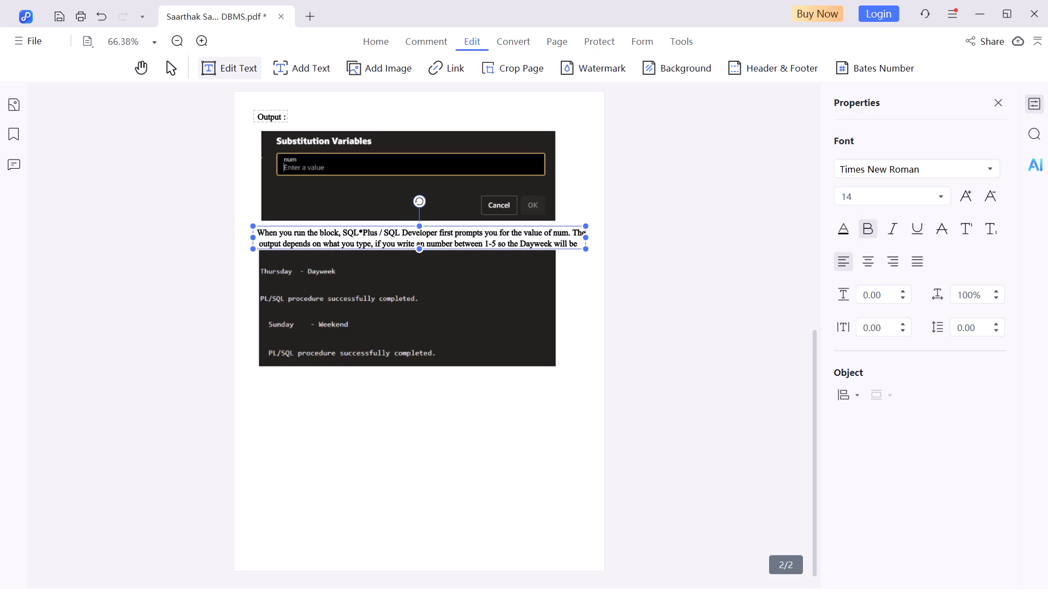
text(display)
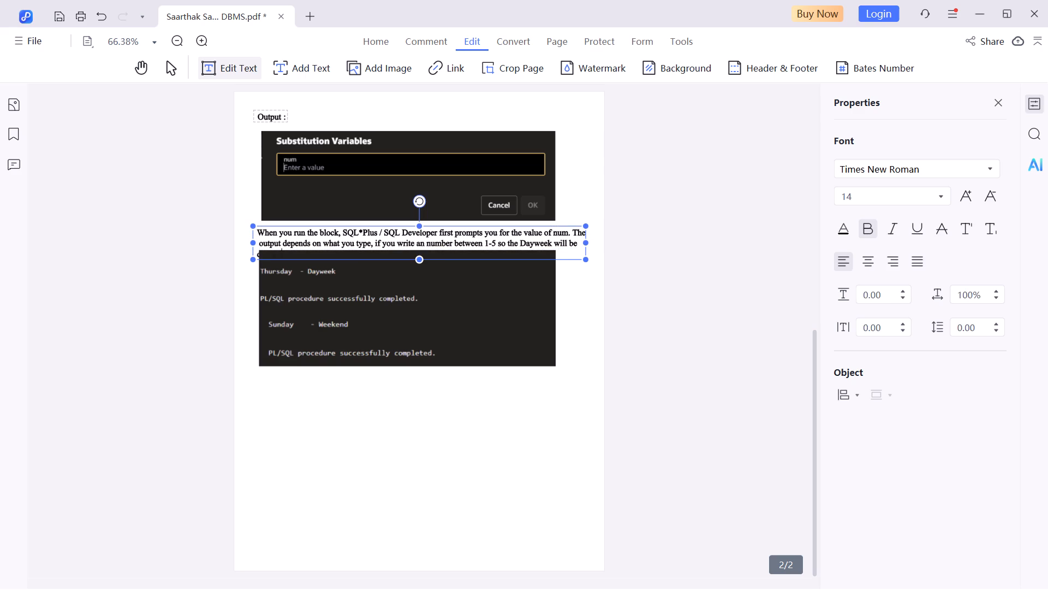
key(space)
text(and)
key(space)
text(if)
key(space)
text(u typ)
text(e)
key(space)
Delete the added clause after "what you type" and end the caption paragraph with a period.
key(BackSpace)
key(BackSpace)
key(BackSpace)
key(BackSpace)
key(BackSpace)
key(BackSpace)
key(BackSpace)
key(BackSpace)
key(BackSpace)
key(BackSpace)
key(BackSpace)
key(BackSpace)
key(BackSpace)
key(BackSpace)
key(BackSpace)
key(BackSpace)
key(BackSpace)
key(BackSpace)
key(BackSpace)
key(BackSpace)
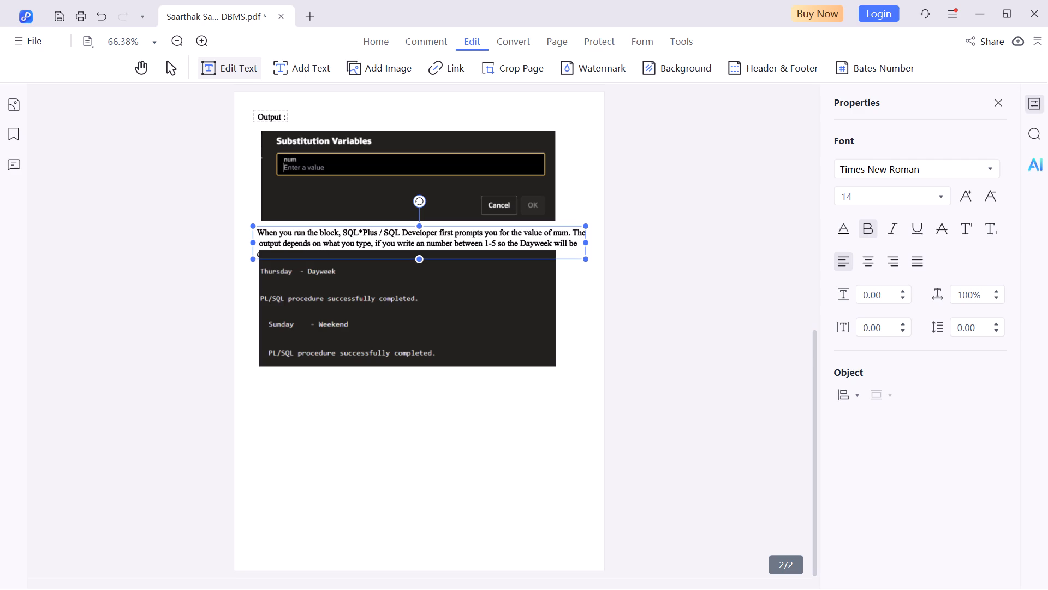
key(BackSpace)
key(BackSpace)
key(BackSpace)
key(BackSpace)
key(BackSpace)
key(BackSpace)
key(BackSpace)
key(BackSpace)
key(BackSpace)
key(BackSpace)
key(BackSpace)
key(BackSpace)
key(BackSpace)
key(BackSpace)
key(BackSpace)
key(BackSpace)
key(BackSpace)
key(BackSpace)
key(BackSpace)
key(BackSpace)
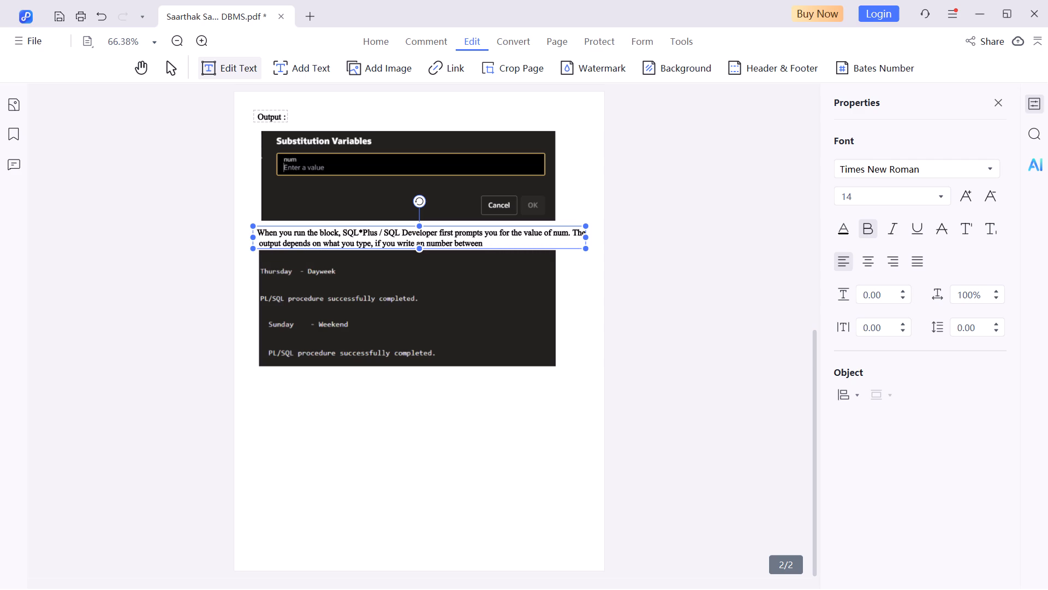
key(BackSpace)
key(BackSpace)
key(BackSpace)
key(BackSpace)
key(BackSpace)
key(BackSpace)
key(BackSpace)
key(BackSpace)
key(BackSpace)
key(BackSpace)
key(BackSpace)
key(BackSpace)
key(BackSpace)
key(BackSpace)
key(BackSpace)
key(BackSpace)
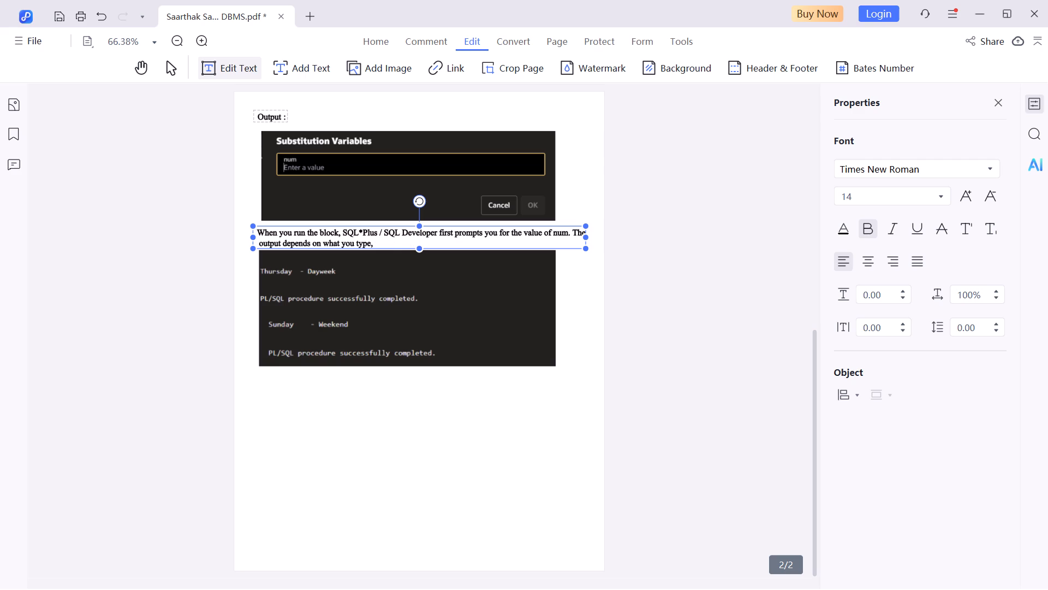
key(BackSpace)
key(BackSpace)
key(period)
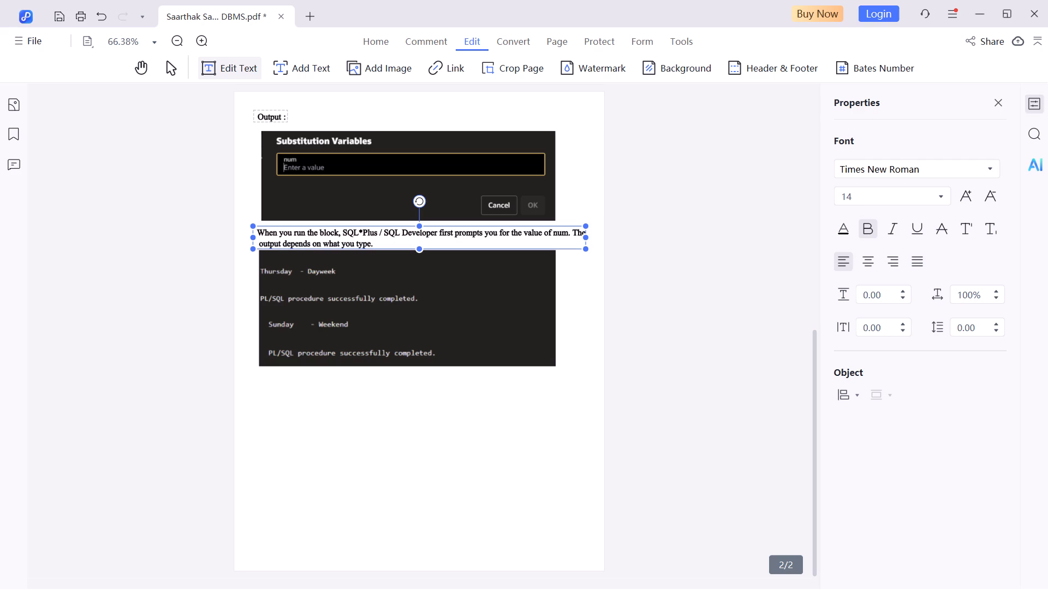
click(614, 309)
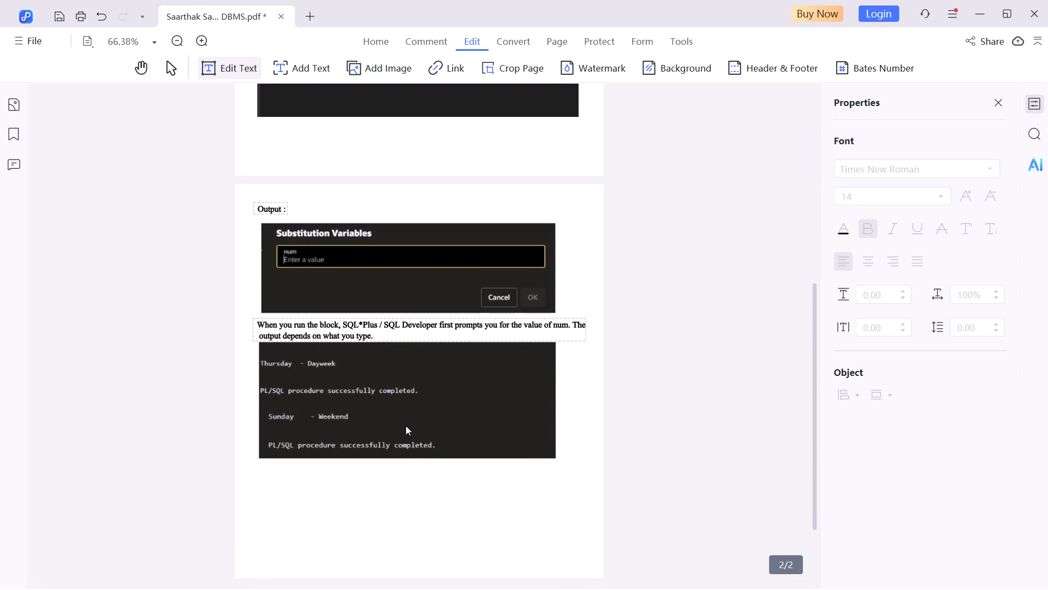
Switch to image editing and move the "Sunday - Weekend" image slightly down, leaving a narrow gap below the Thursday image.
click(406, 426)
click(246, 63)
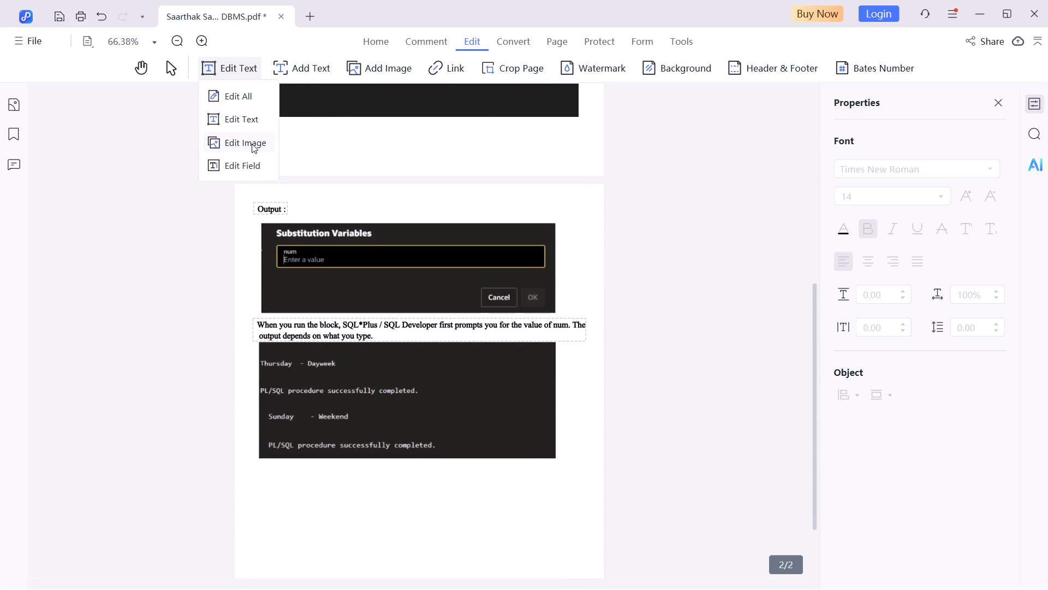
click(252, 144)
click(362, 422)
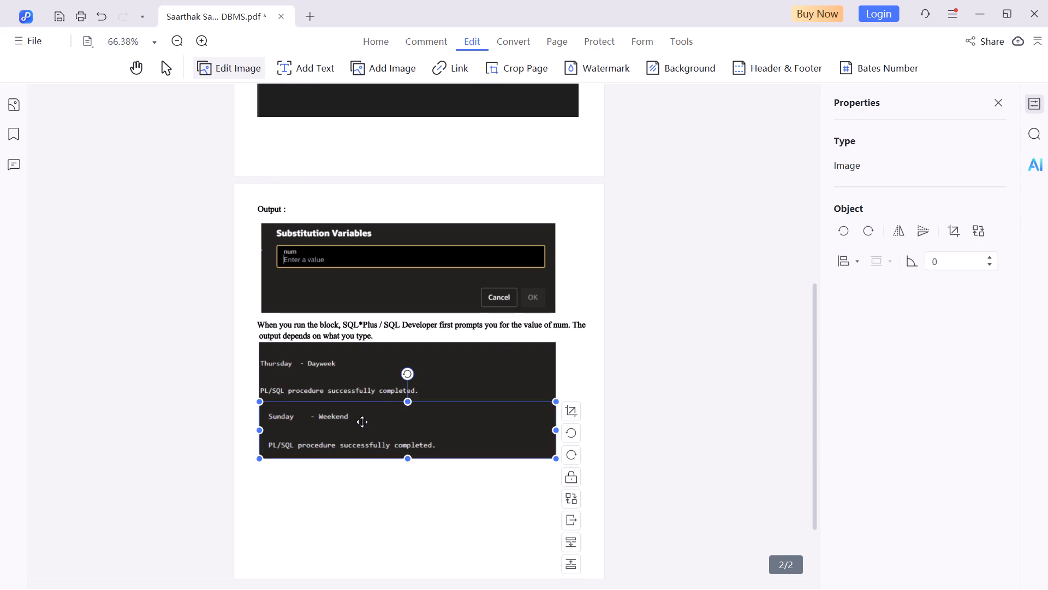
drag(362, 422, 362, 427)
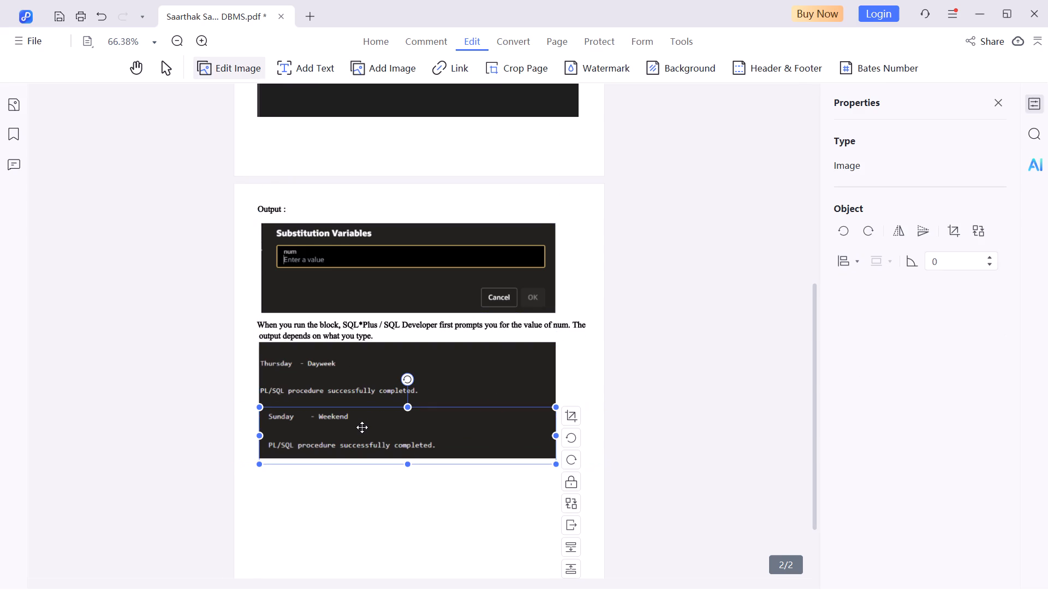
click(623, 381)
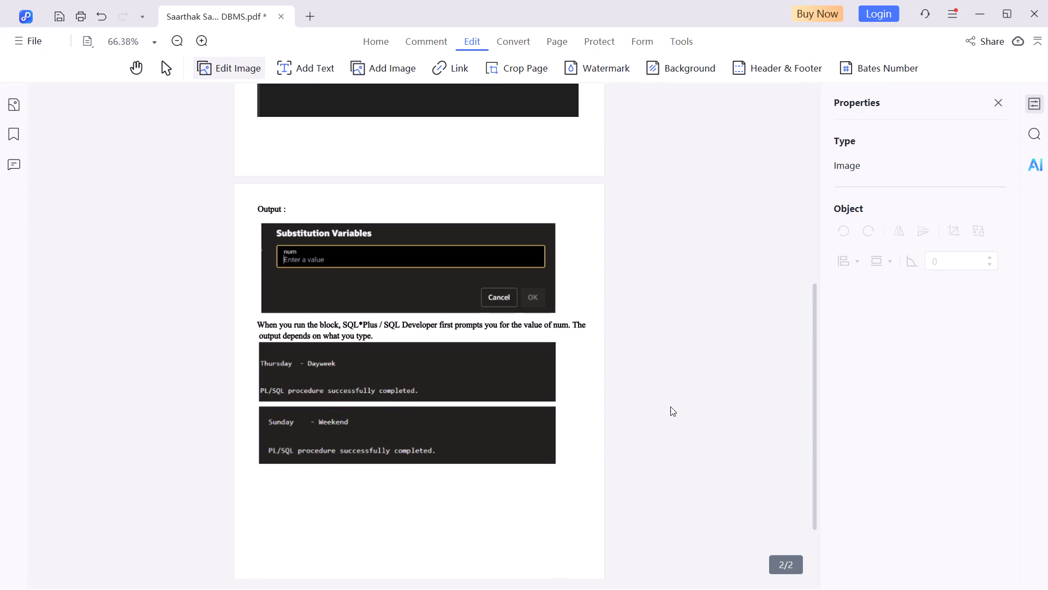
Switch to text editing and replace the number in the first page's "Graded Assessment" heading with 3, preceded by a hyphen.
scroll(662, 436, down, 6)
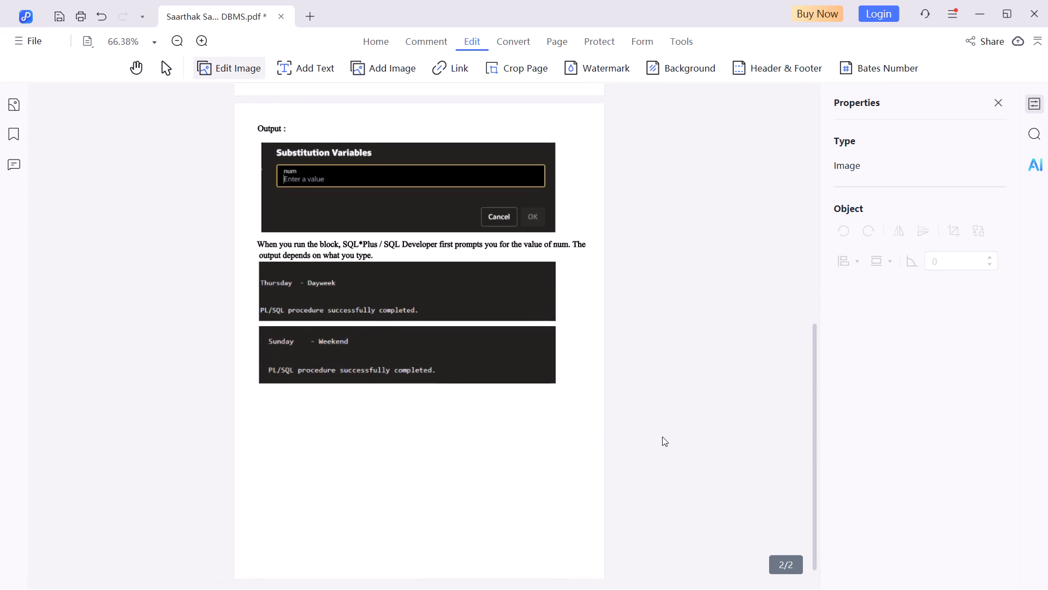
scroll(662, 436, up, 9)
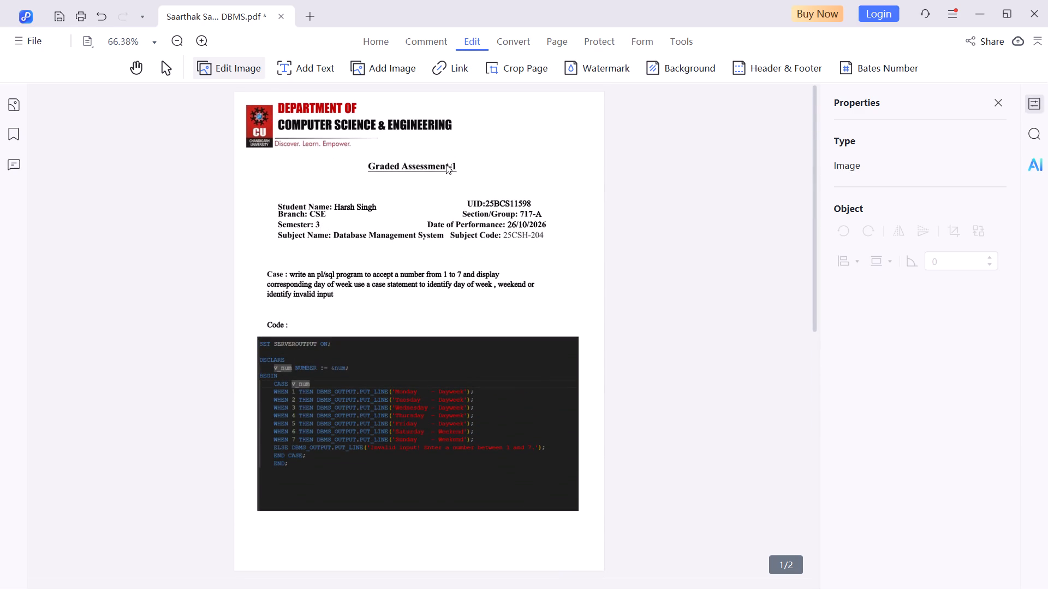
click(255, 67)
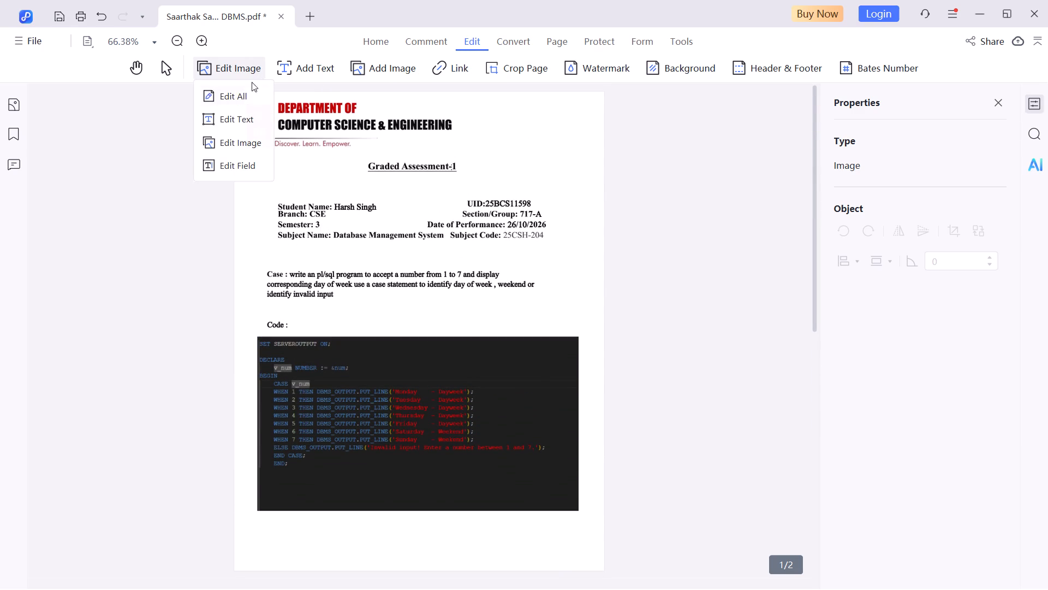
click(247, 125)
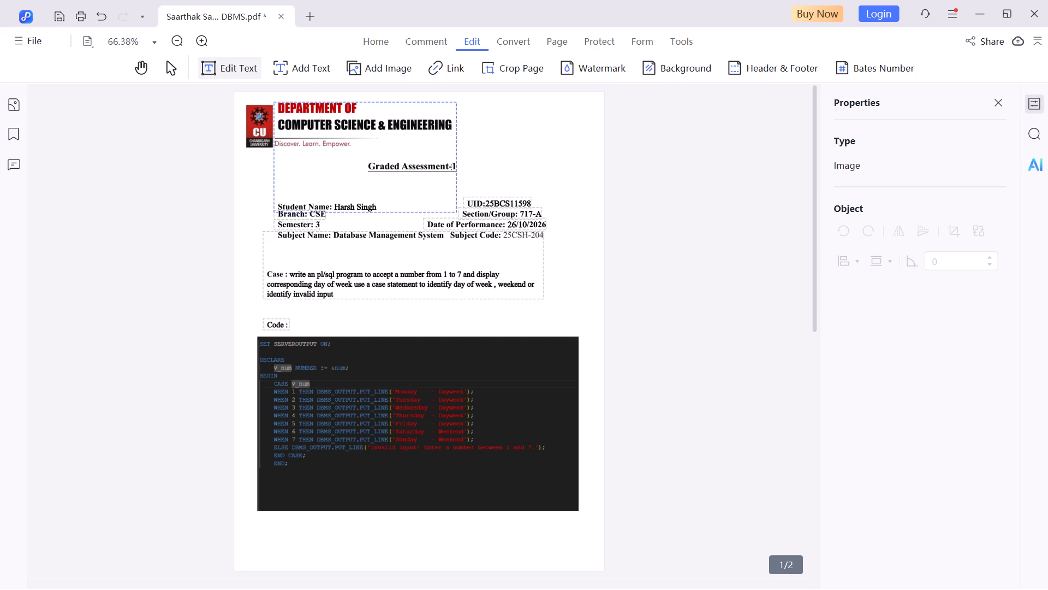
click(450, 163)
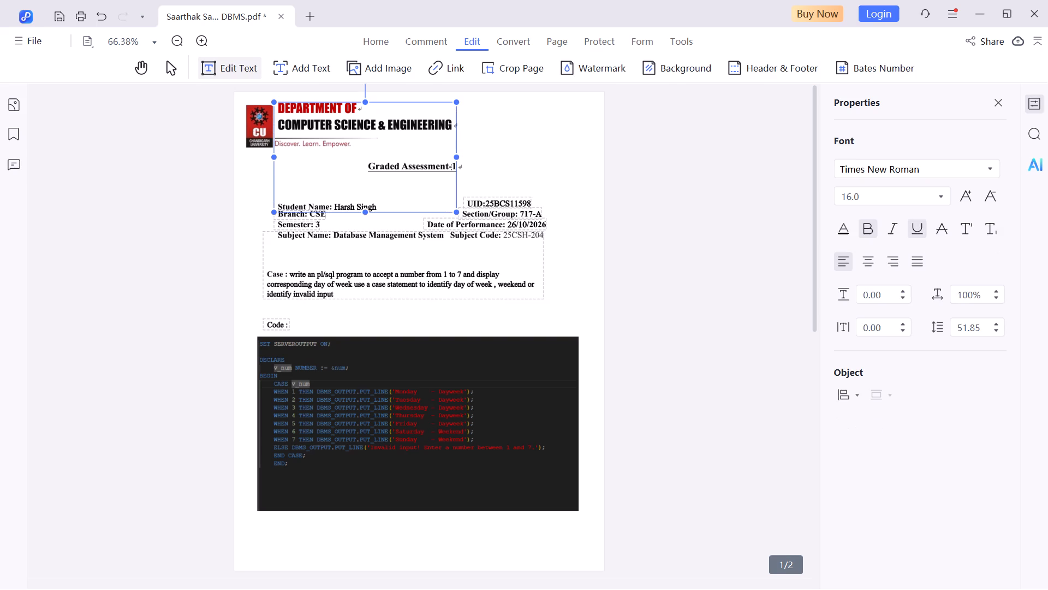
key(Right)
key(BackSpace)
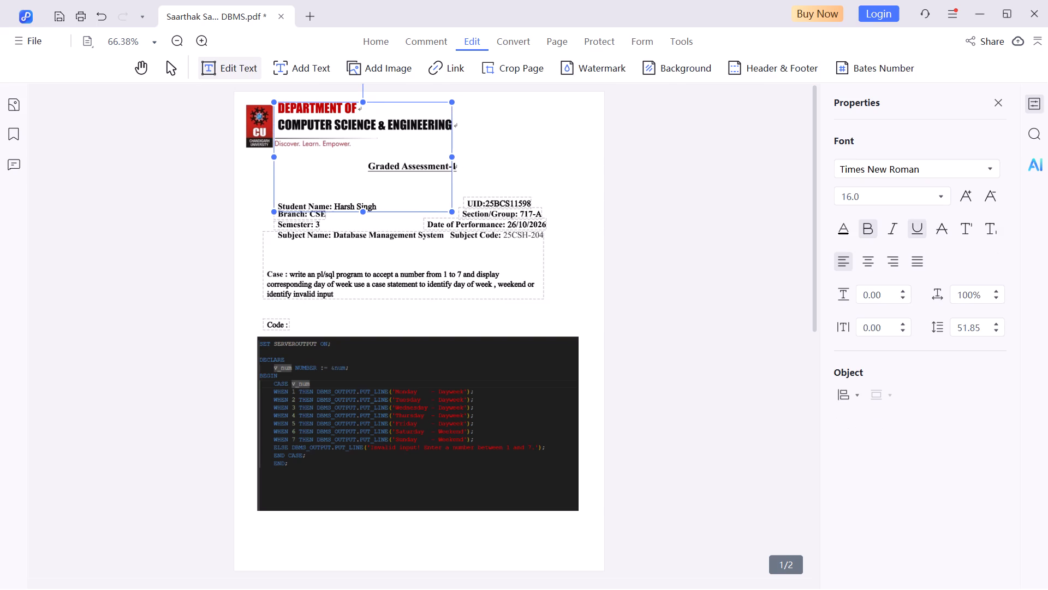
key(shift+numbersign)
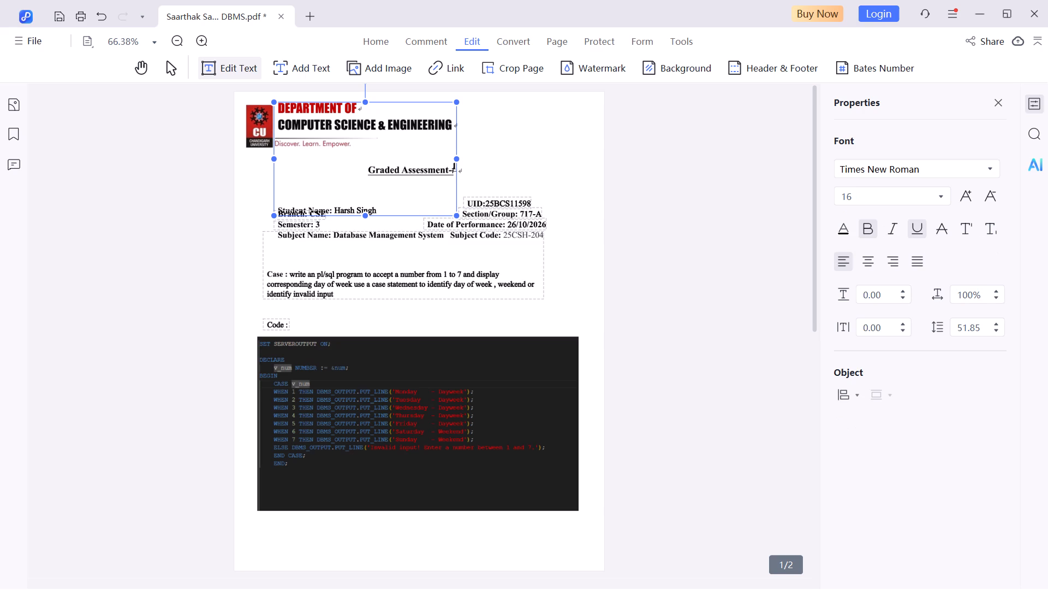
key(ctrl+z)
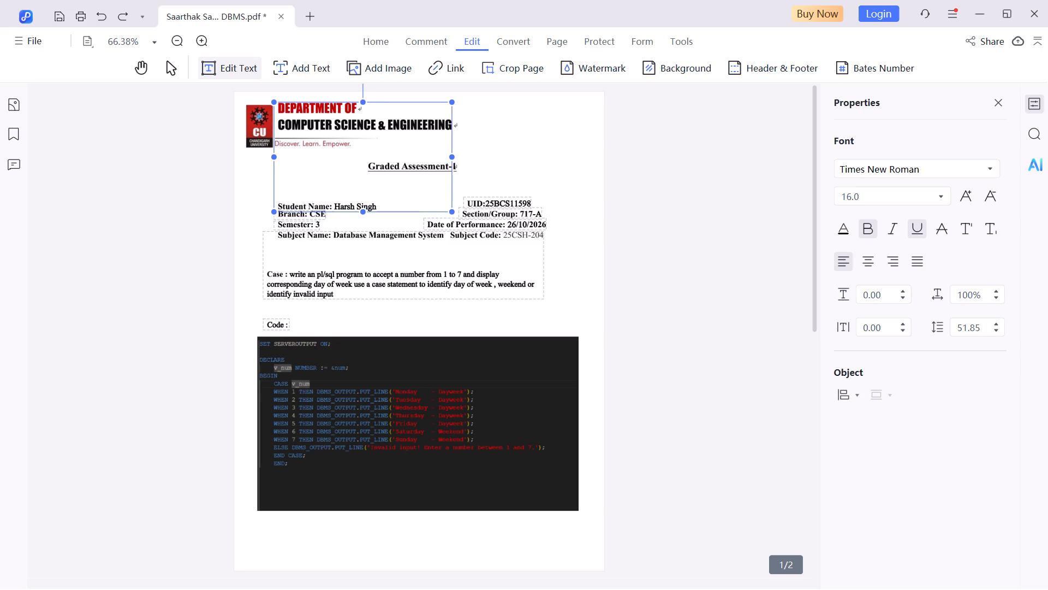
key(3)
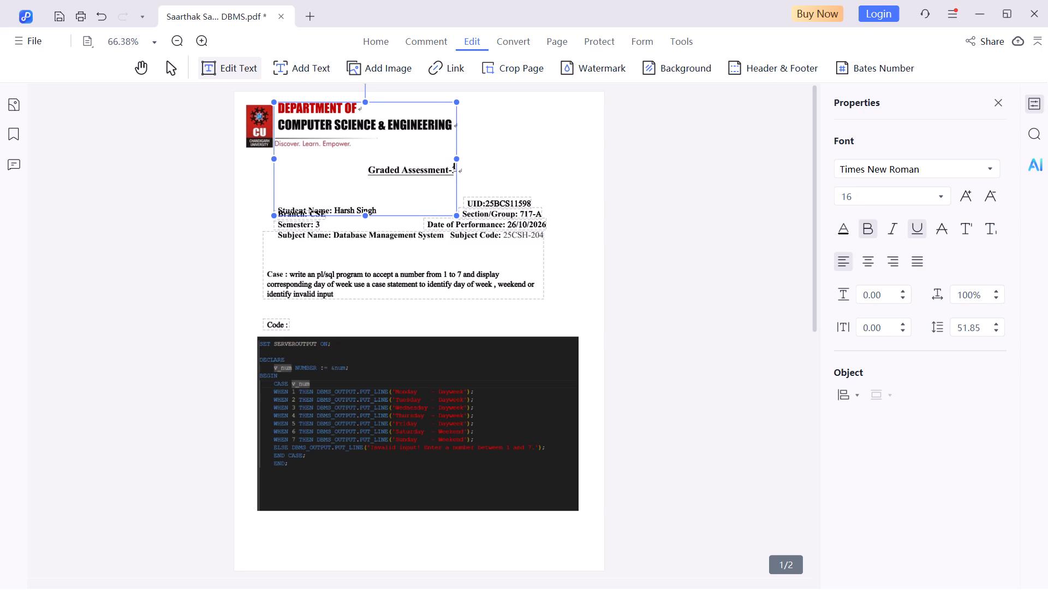
key(BackSpace)
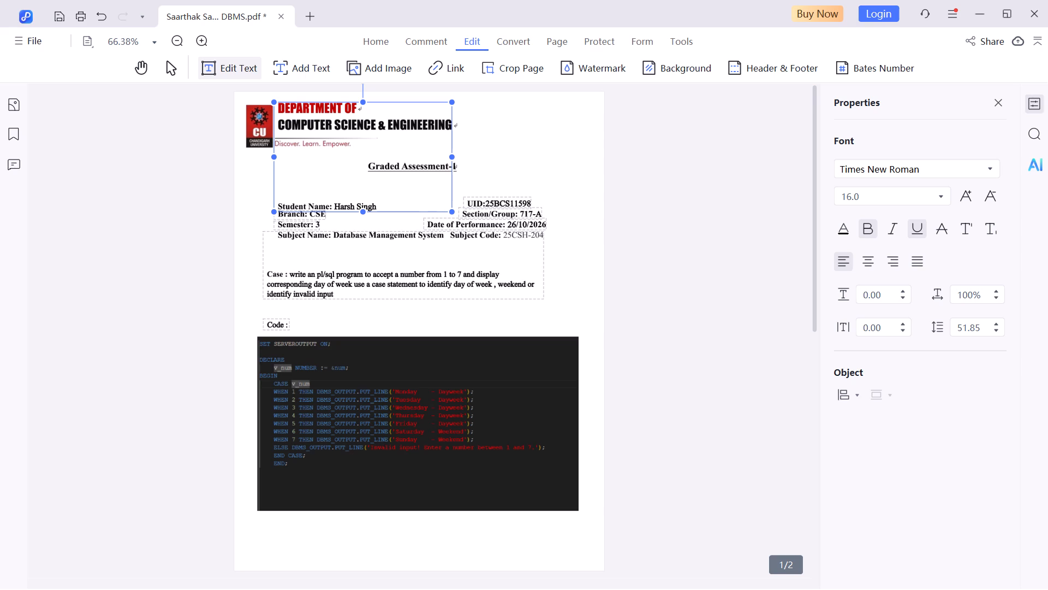
click(448, 167)
key(3)
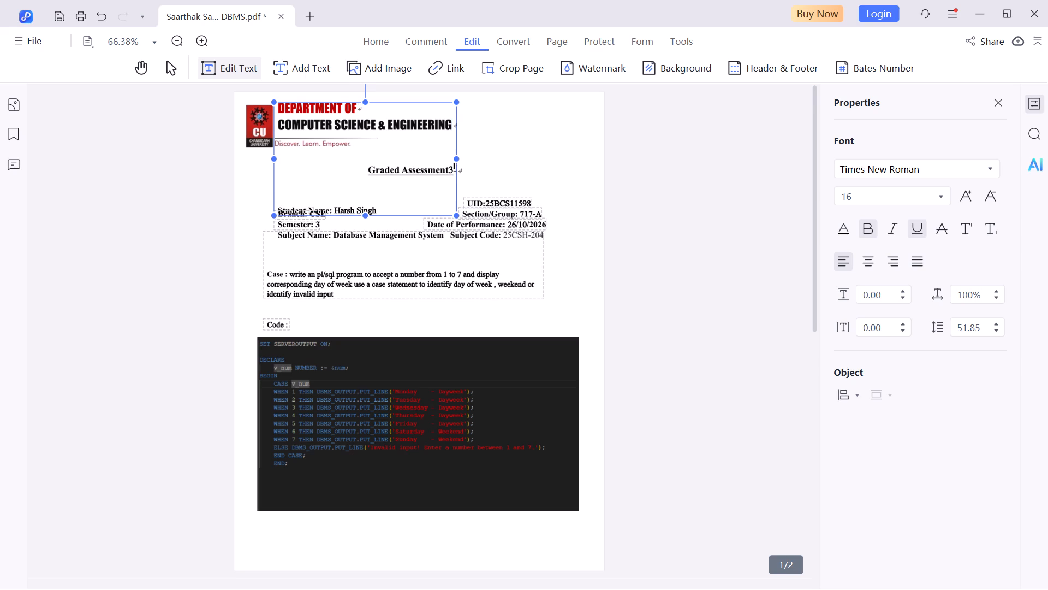
click(449, 168)
key(minus)
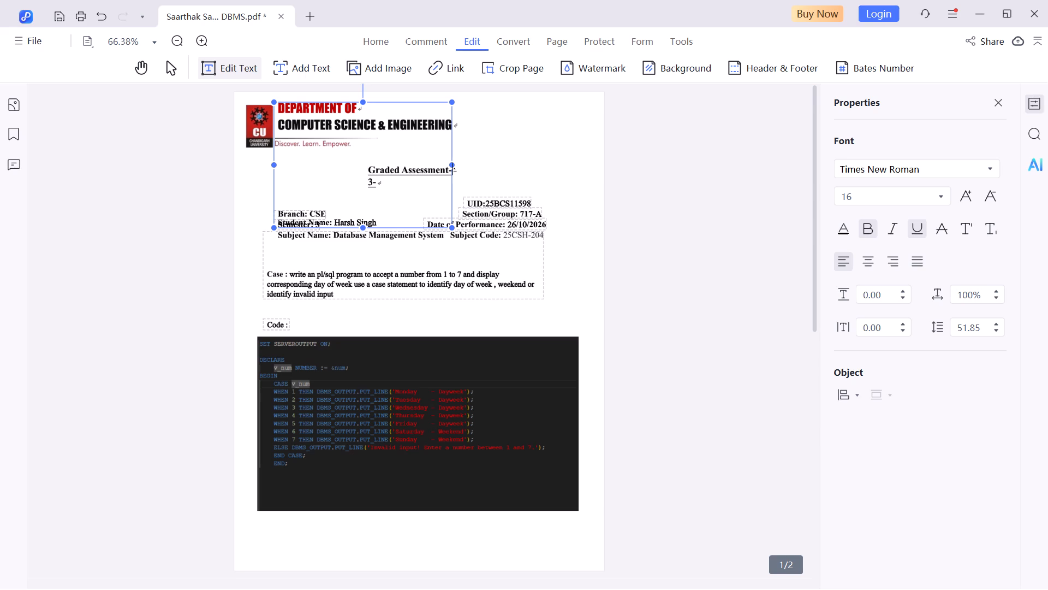
Widen the header text box so the heading fits on one line, and delete the extra hyphen after "Graded Assessment-3".
drag(451, 166, 457, 166)
drag(451, 164, 476, 162)
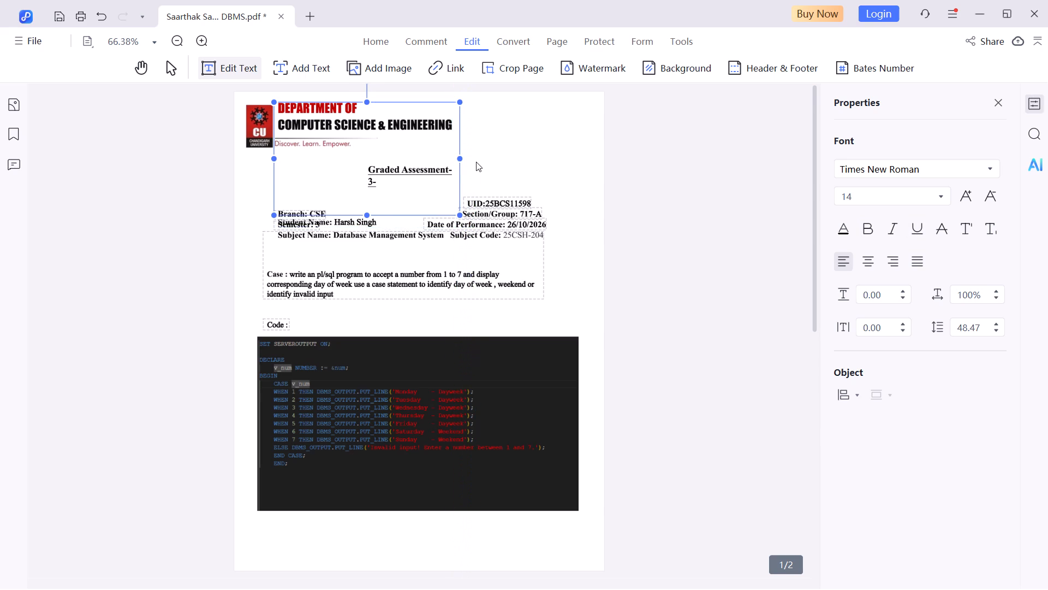
click(454, 169)
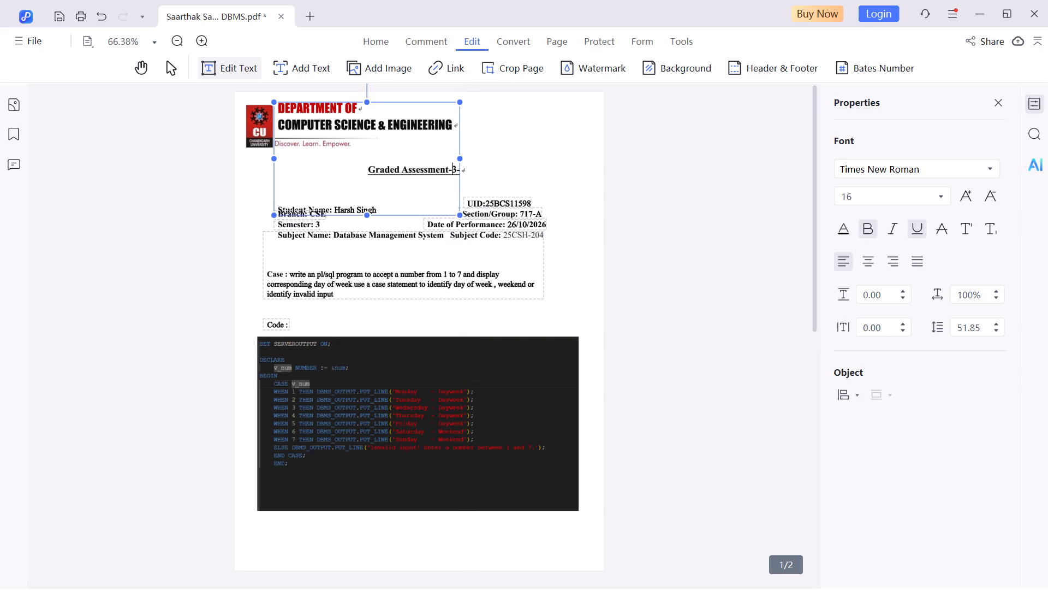
key(Right)
key(Right)
key(BackSpace)
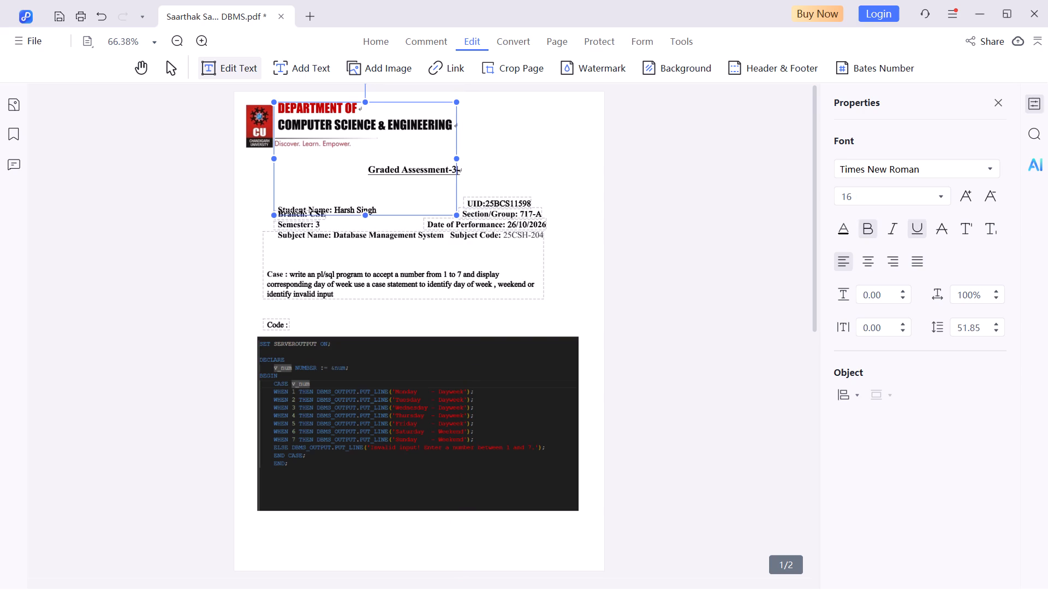
click(652, 170)
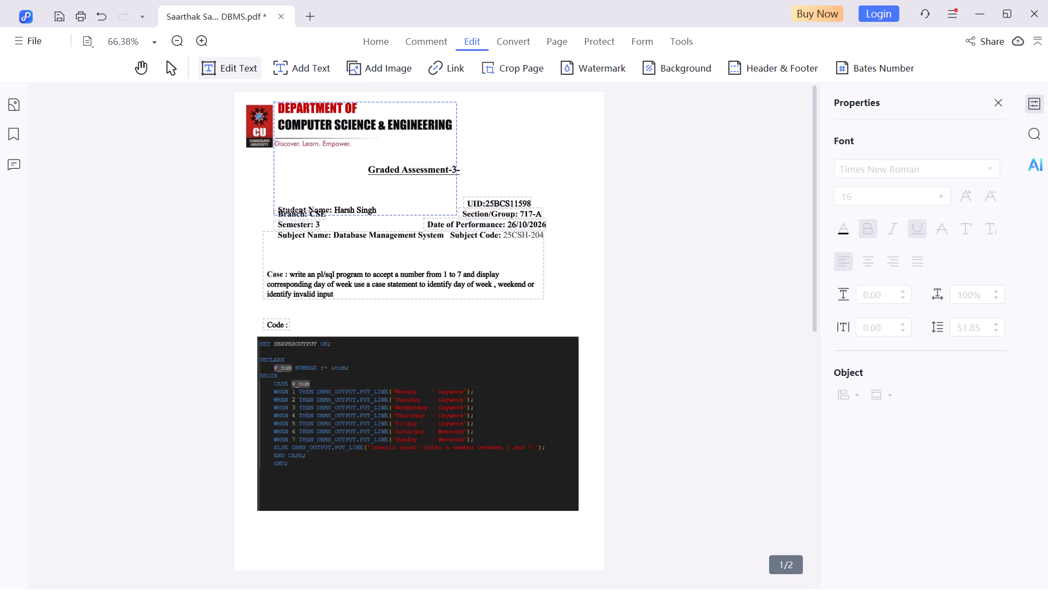
Move the header text block containing the department title and student name slightly up and to the right.
click(430, 200)
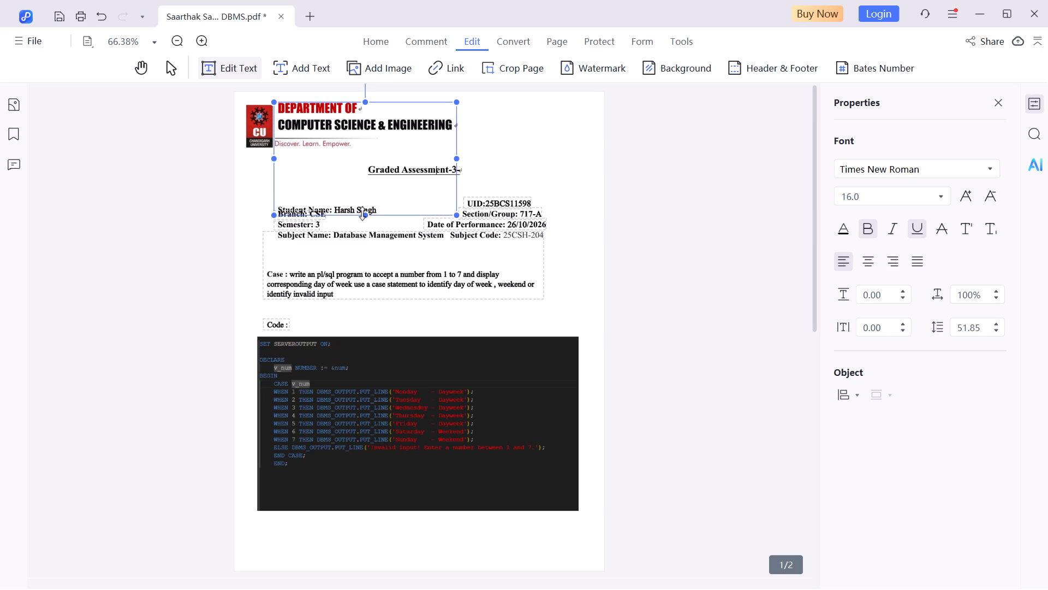
click(362, 214)
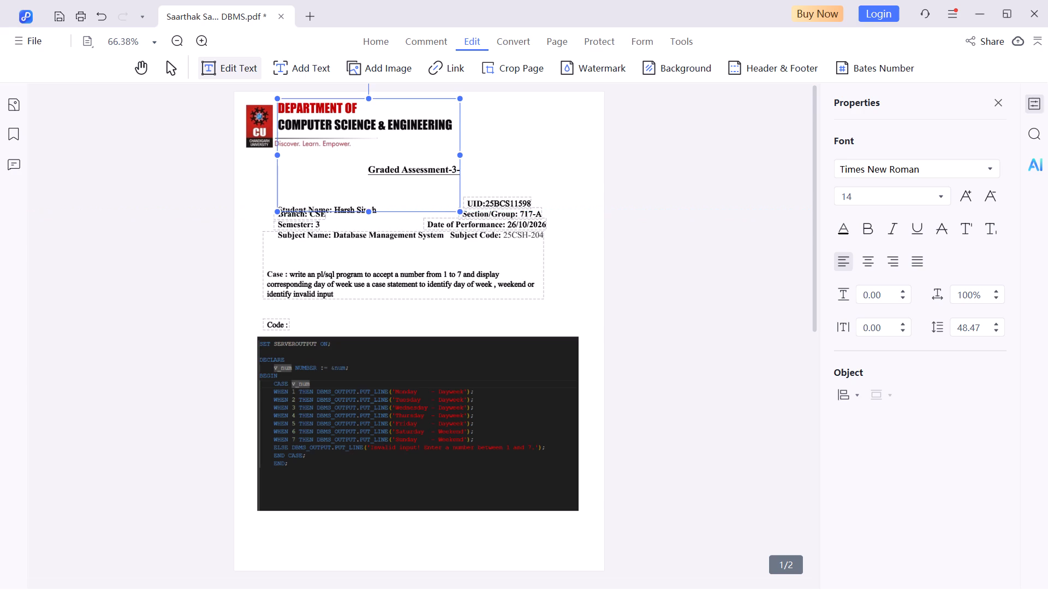
click(371, 180)
click(449, 98)
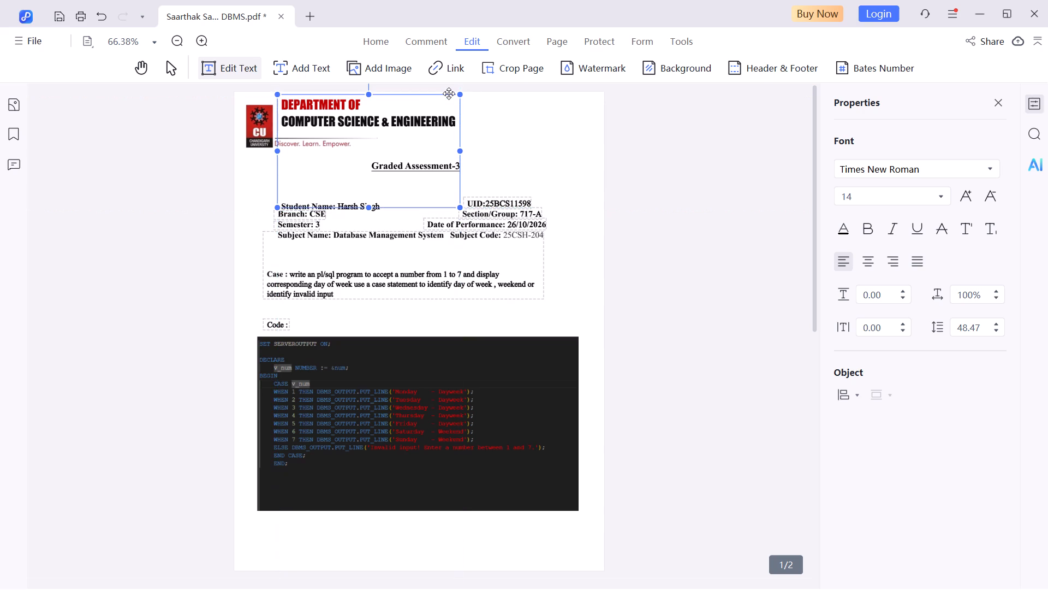
click(678, 210)
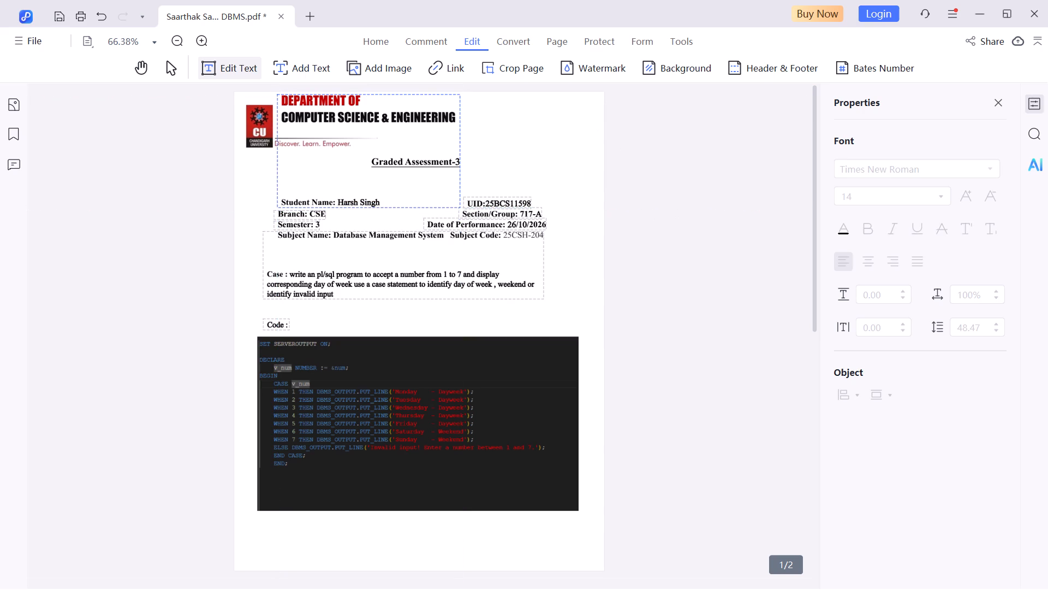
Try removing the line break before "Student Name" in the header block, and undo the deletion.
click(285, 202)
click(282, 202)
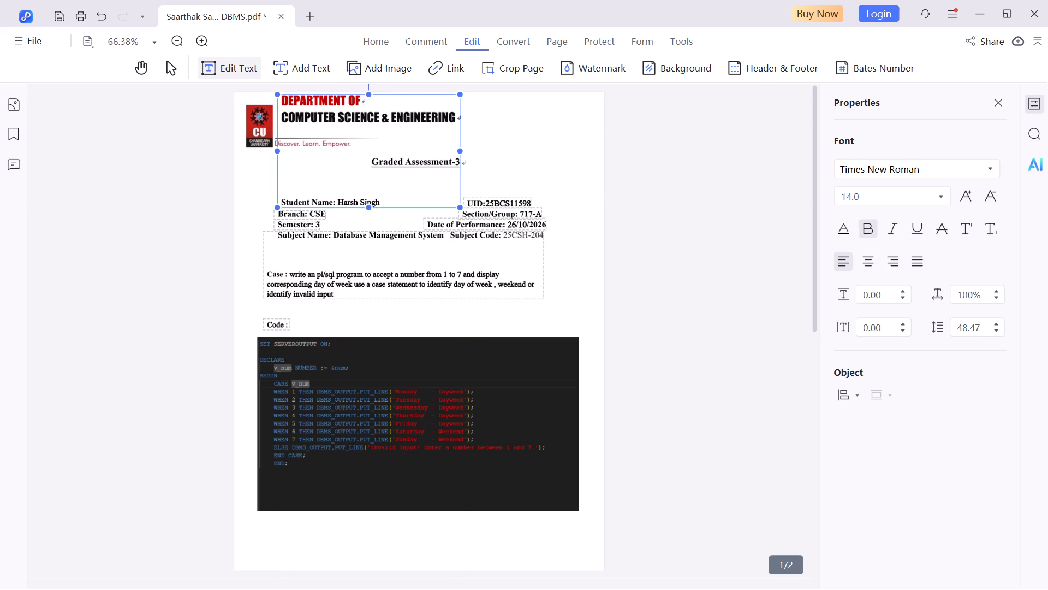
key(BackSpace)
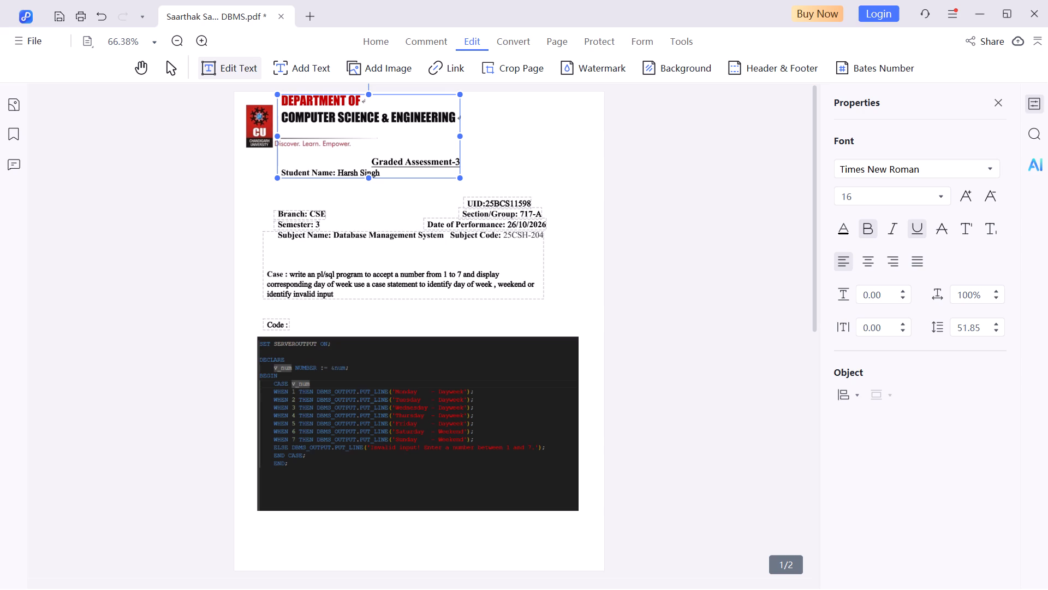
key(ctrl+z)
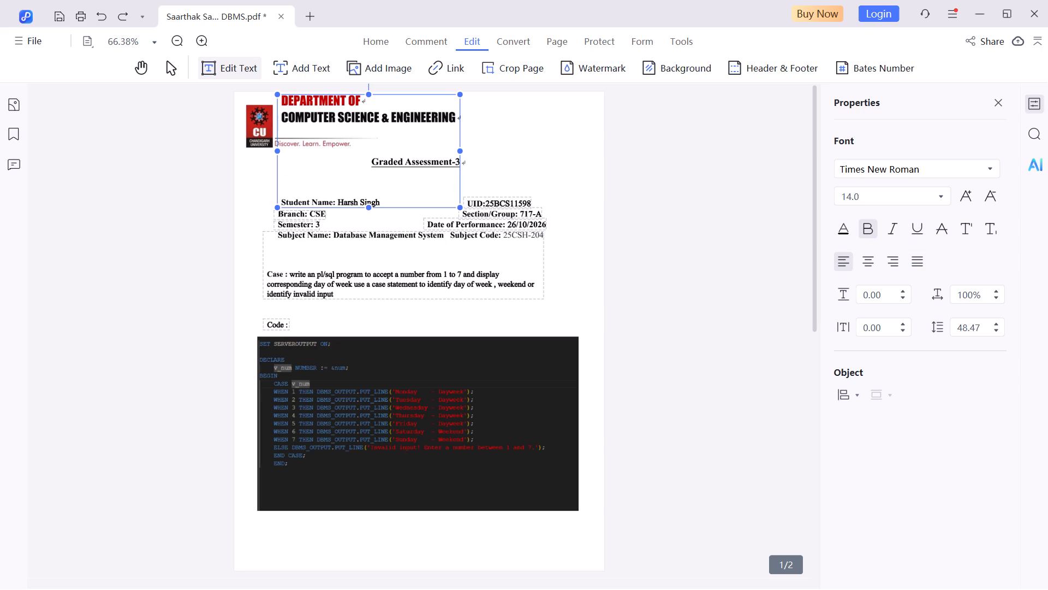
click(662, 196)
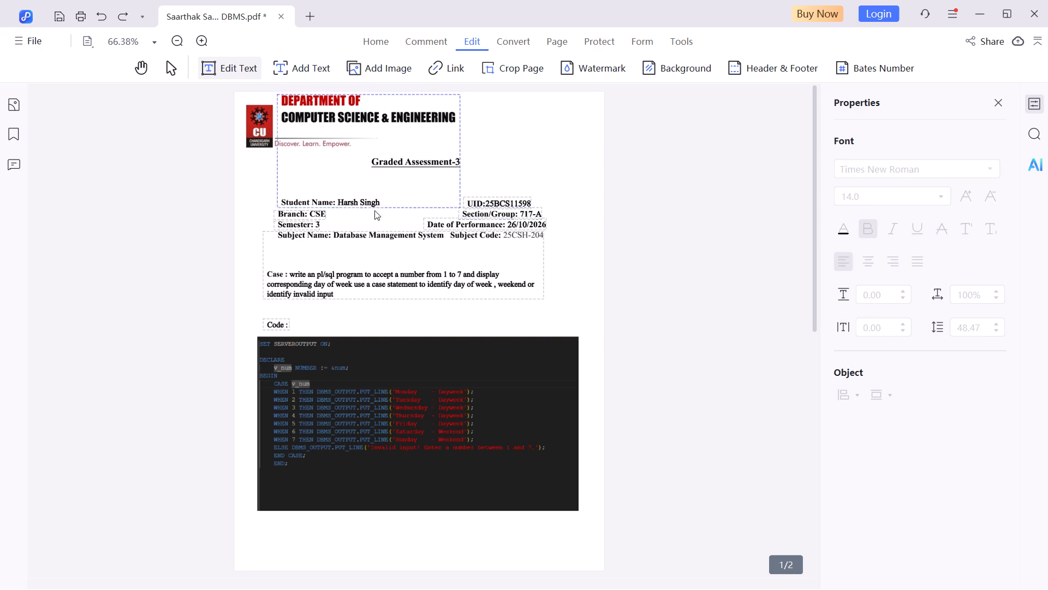
Move the "Branch: CSE" line slightly right to align it under the "Student Name" line.
click(320, 212)
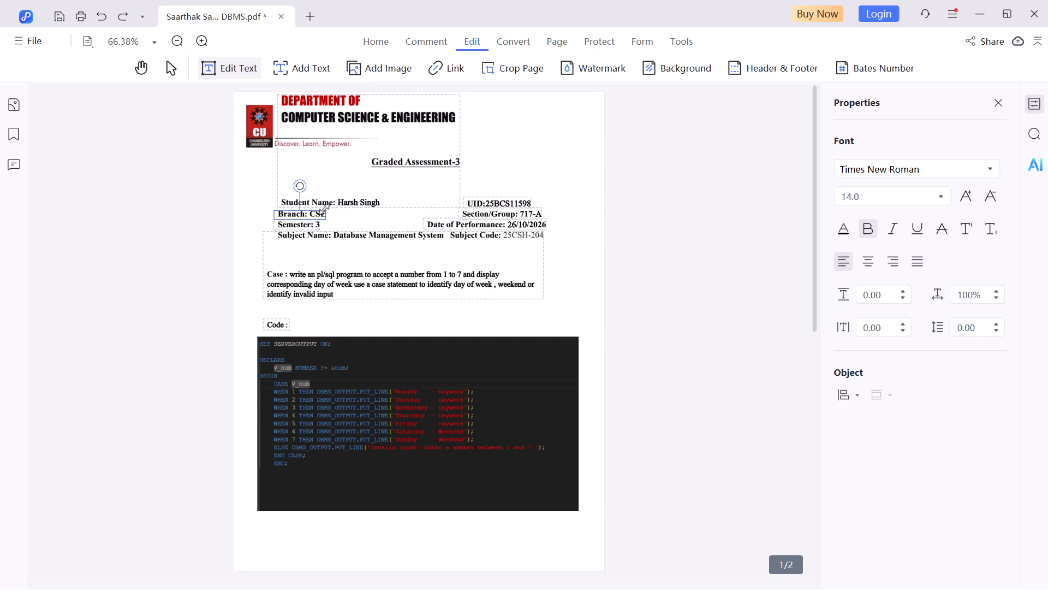
drag(317, 210, 320, 210)
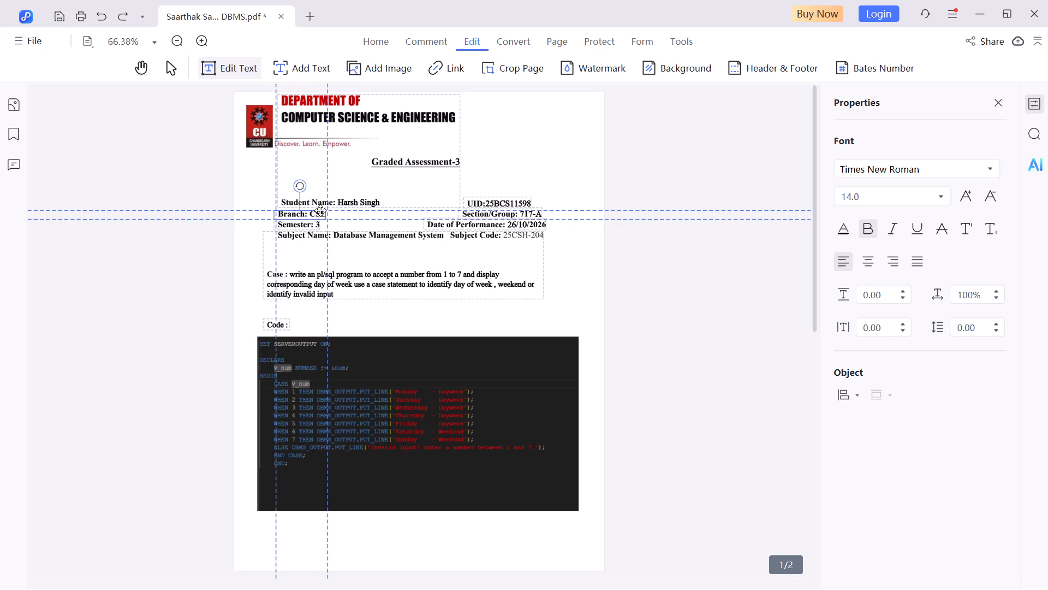
drag(320, 210, 324, 210)
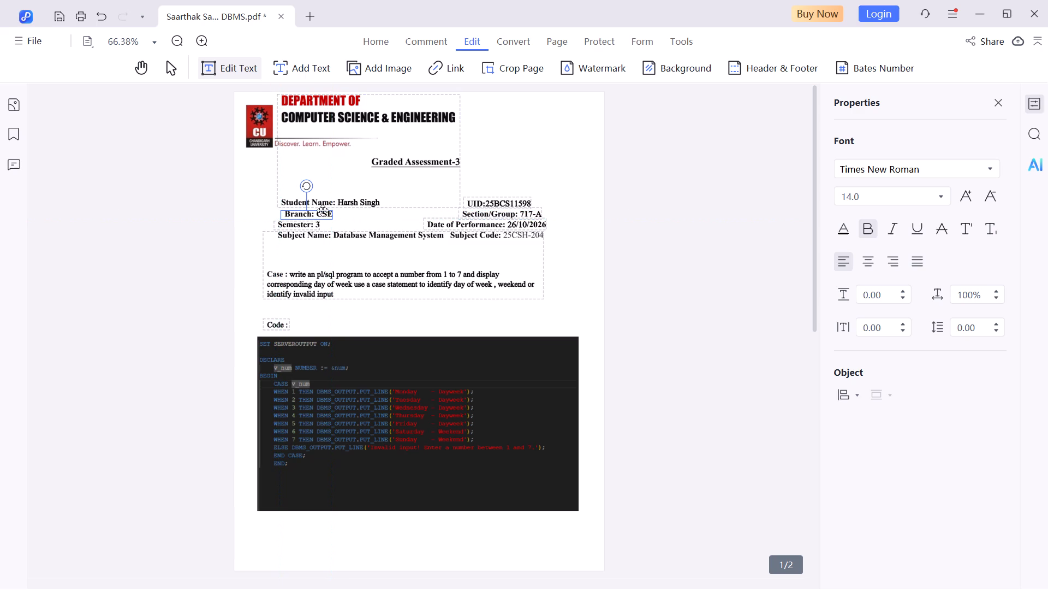
click(323, 210)
Move the "Semester: 3" line slightly right to align it under the "Branch: CSE" line, and deselect it.
click(310, 223)
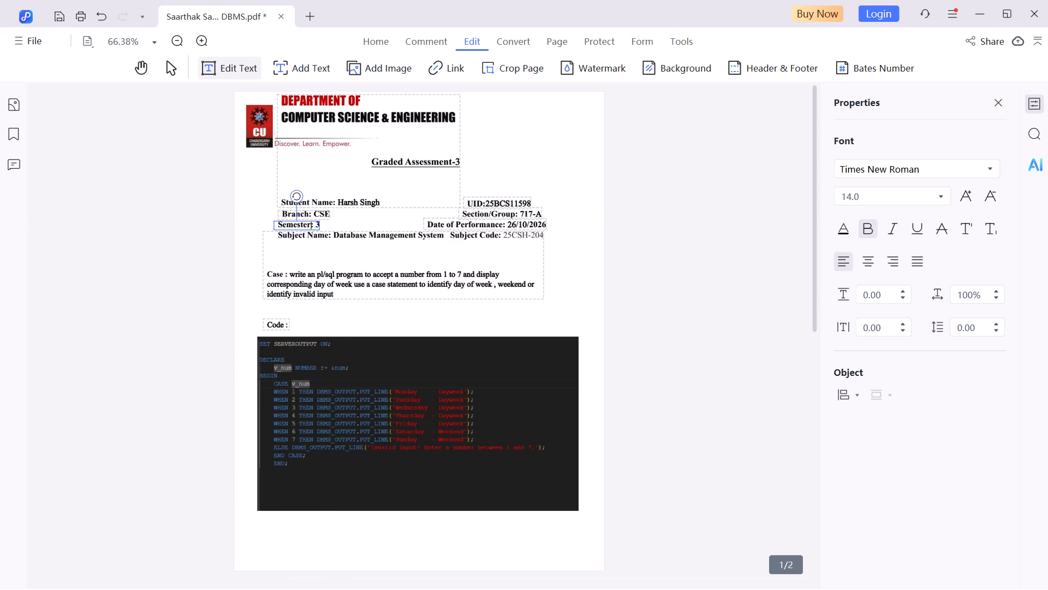
click(316, 221)
drag(313, 220, 320, 219)
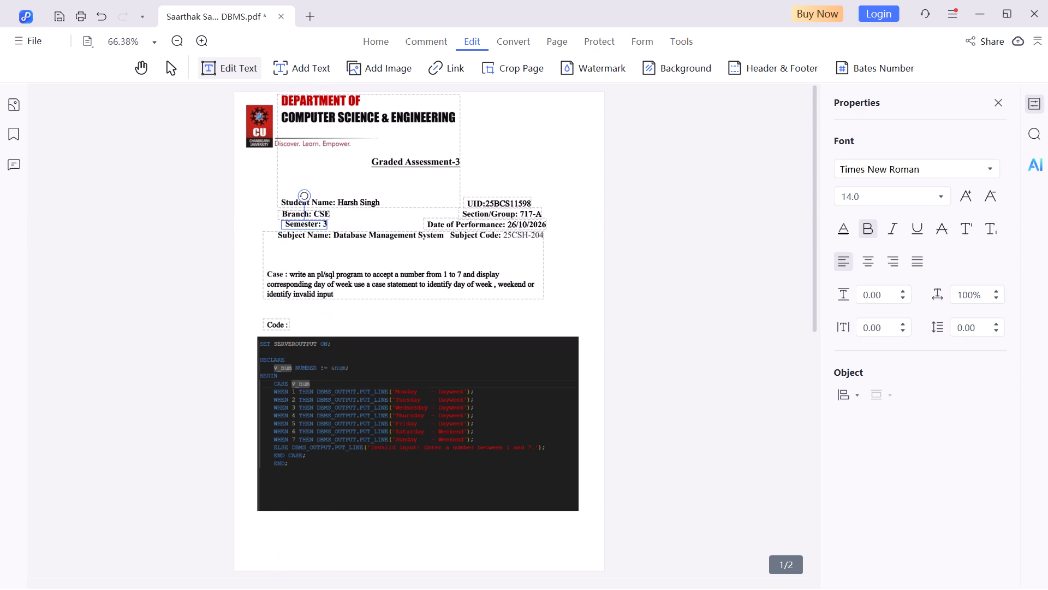
click(320, 223)
click(323, 220)
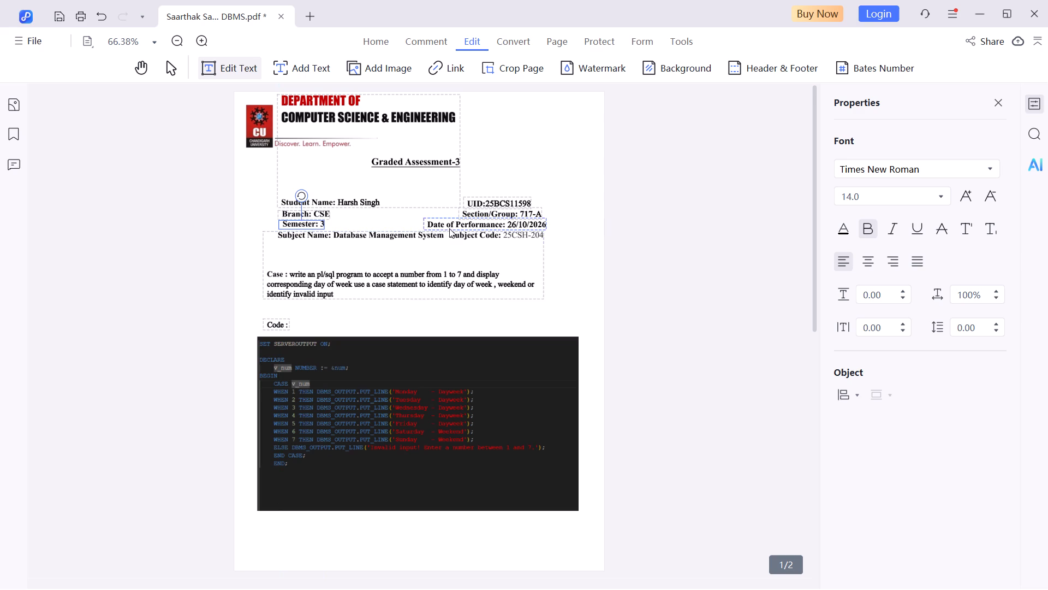
click(704, 274)
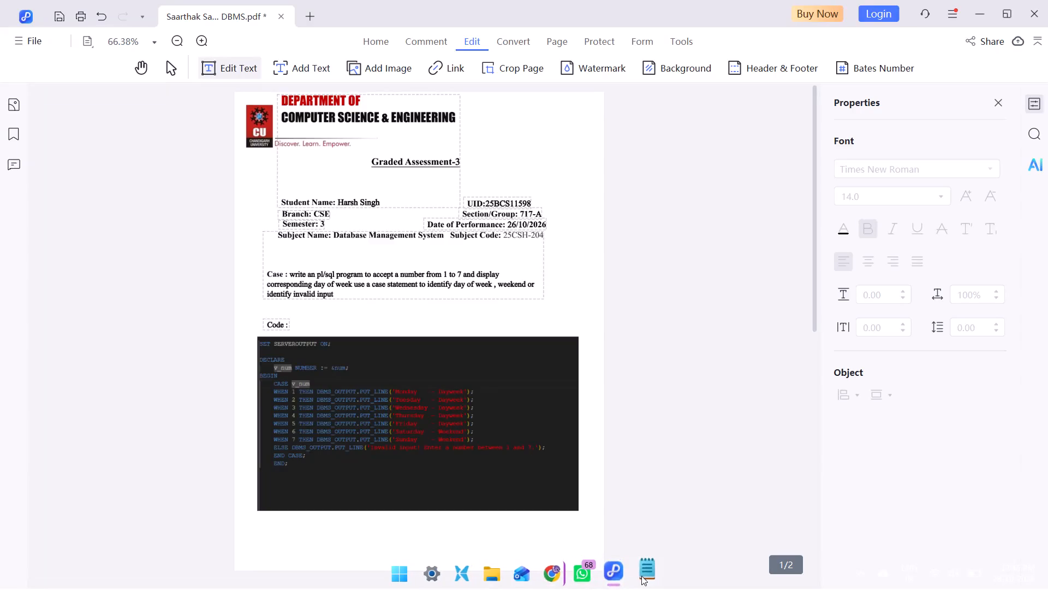
In the Notepad notes, complete the last question as "wht is trigger ?" and add the line "use of cursor ?" below it.
click(641, 576)
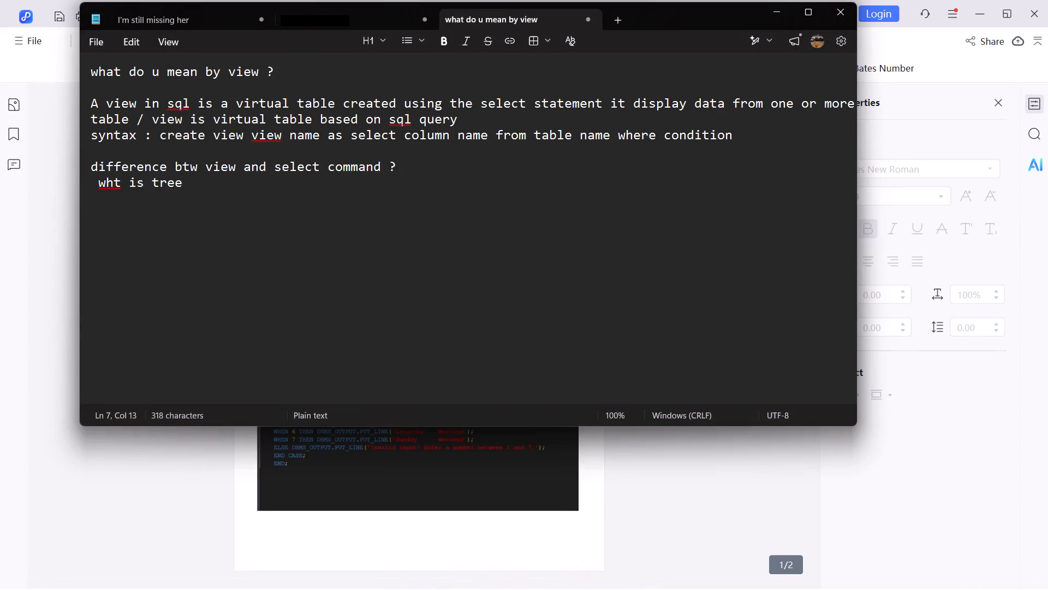
key(BackSpace)
key(BackSpace)
text(igger ?)
key(space)
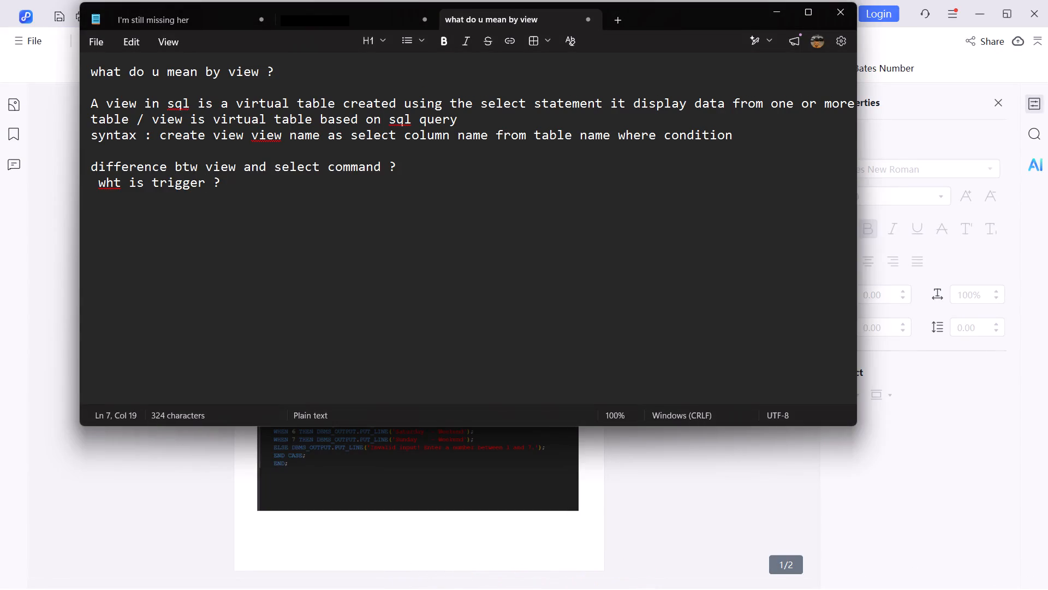
key(Return)
text(use of cursor ?)
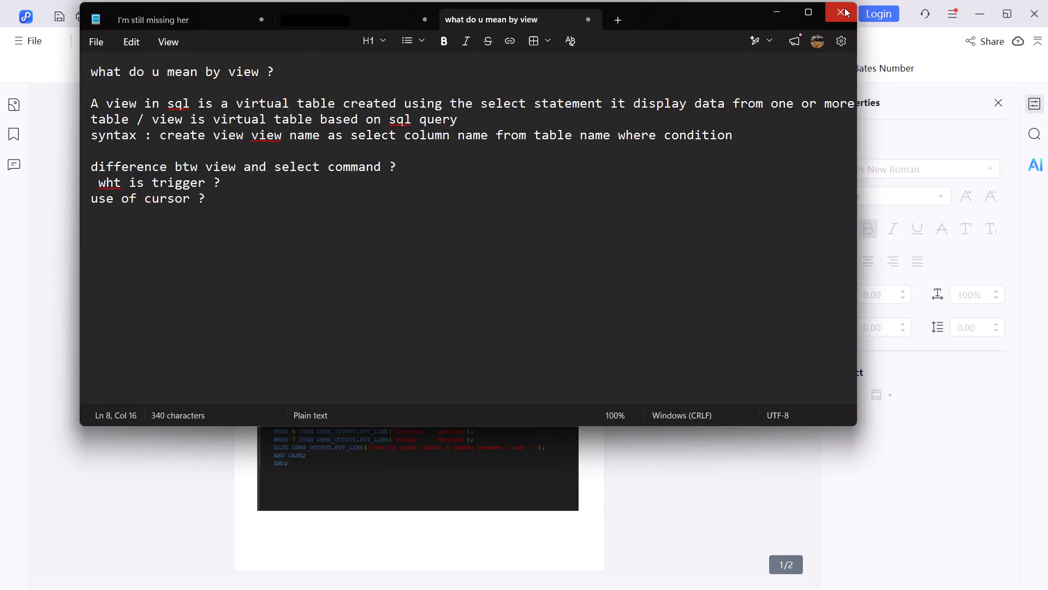
Back in the PDF editor, nudge the department title and student name block slightly down and right, aligning "Student Name" above "Branch: CSE".
click(922, 39)
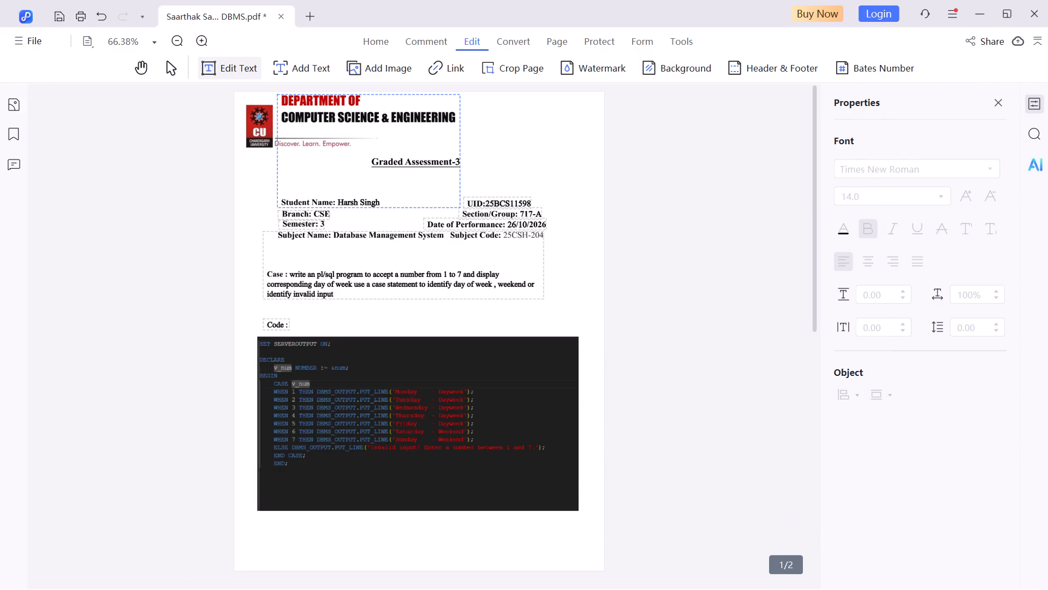
click(372, 102)
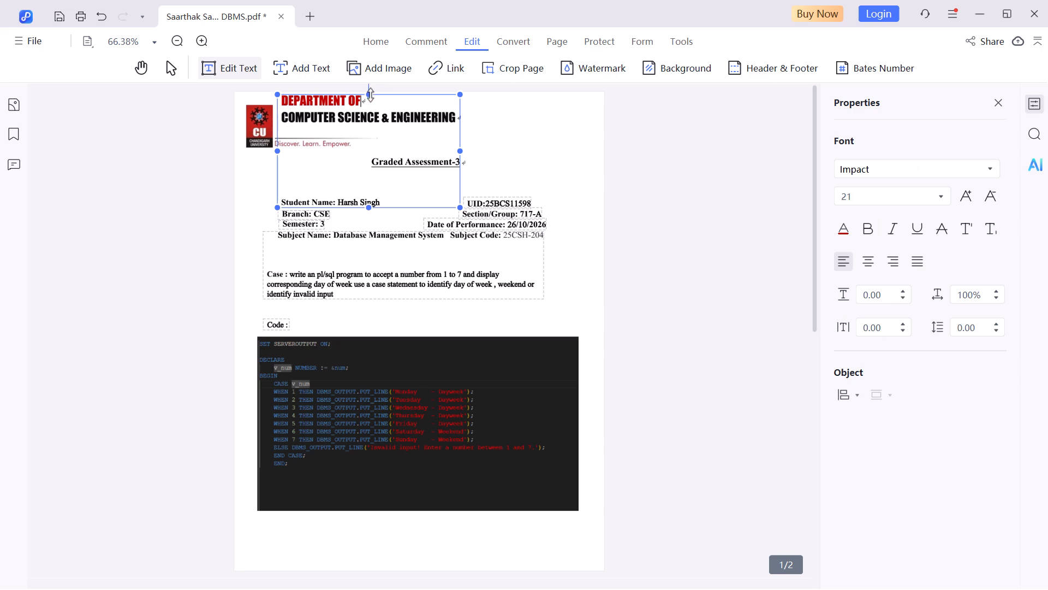
drag(371, 95, 371, 97)
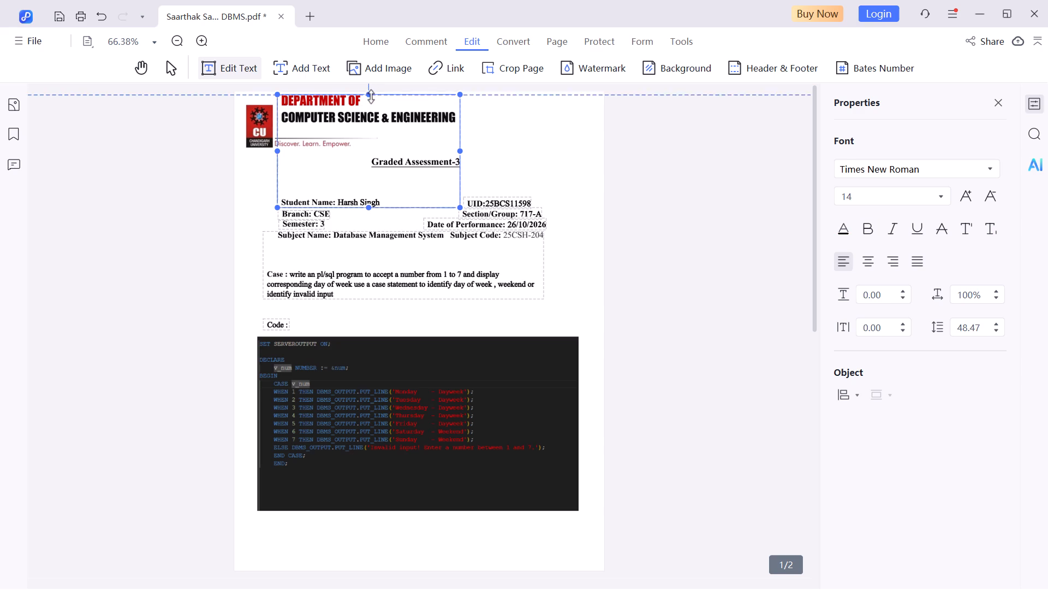
drag(371, 97, 373, 104)
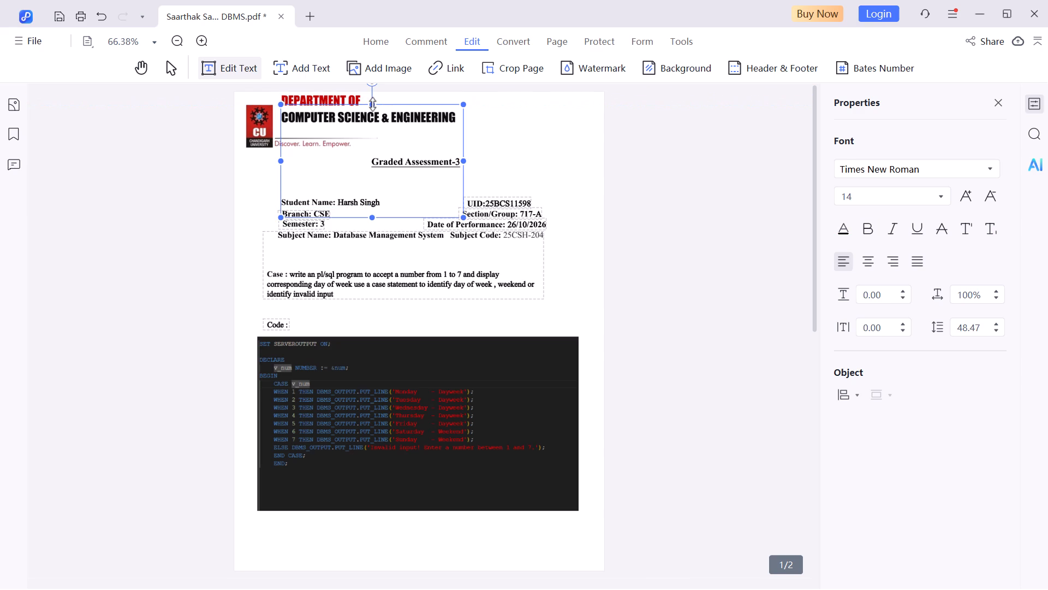
click(373, 217)
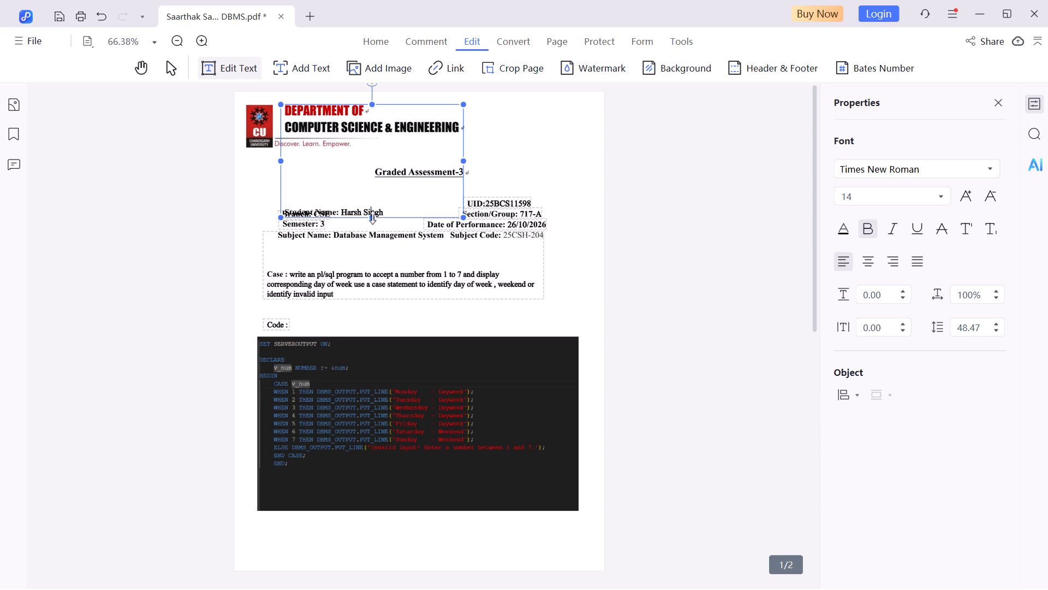
drag(373, 219, 374, 210)
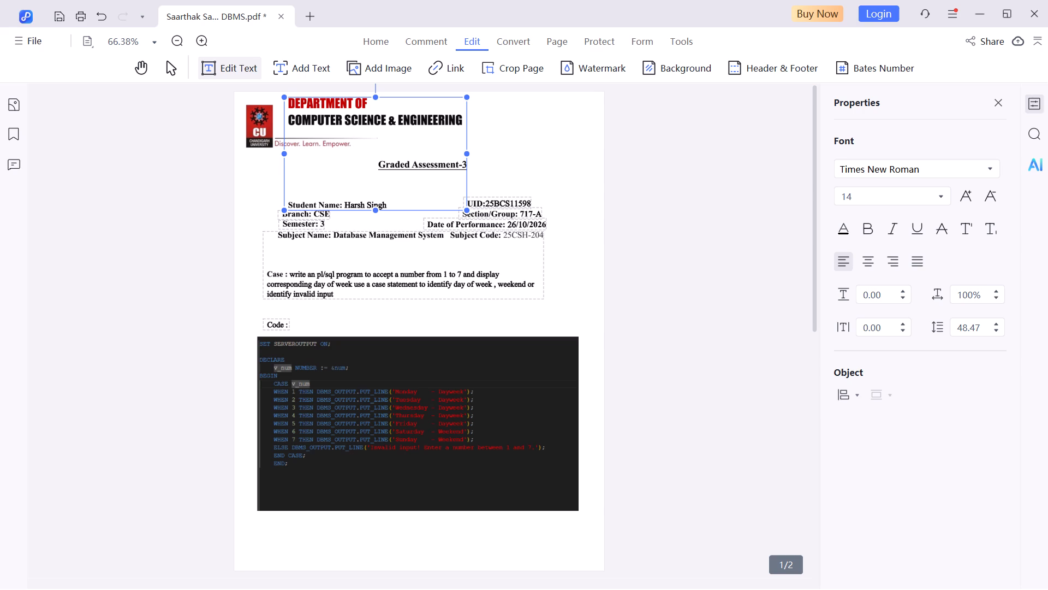
drag(465, 147, 460, 147)
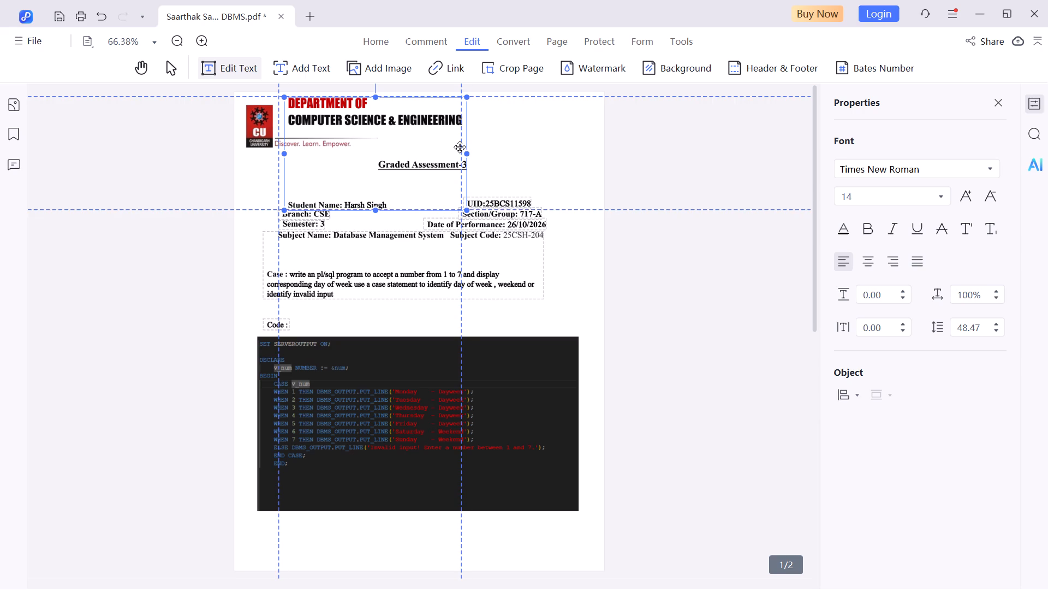
drag(460, 147, 460, 147)
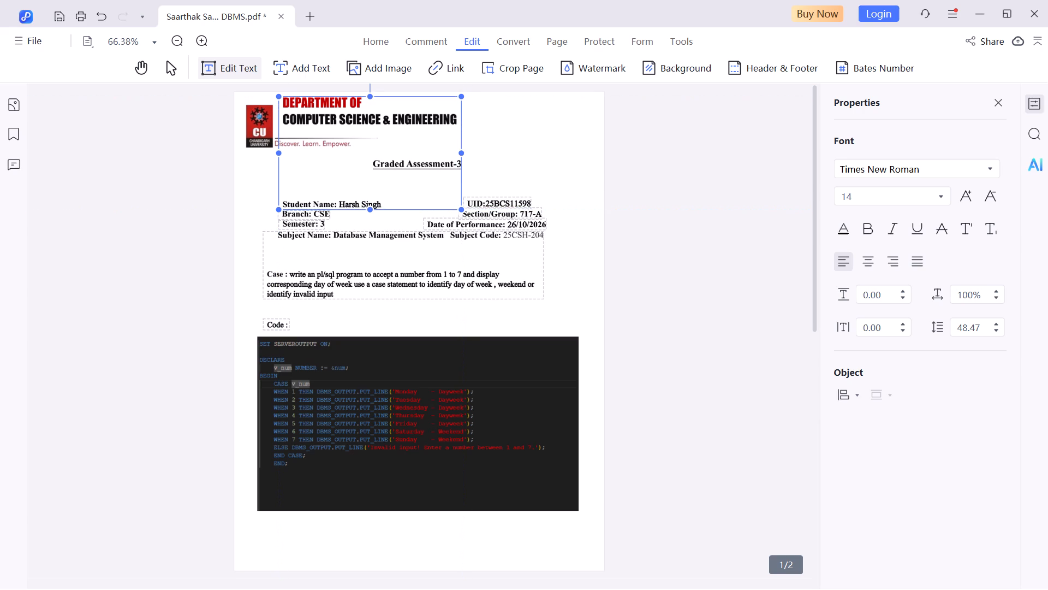
click(723, 205)
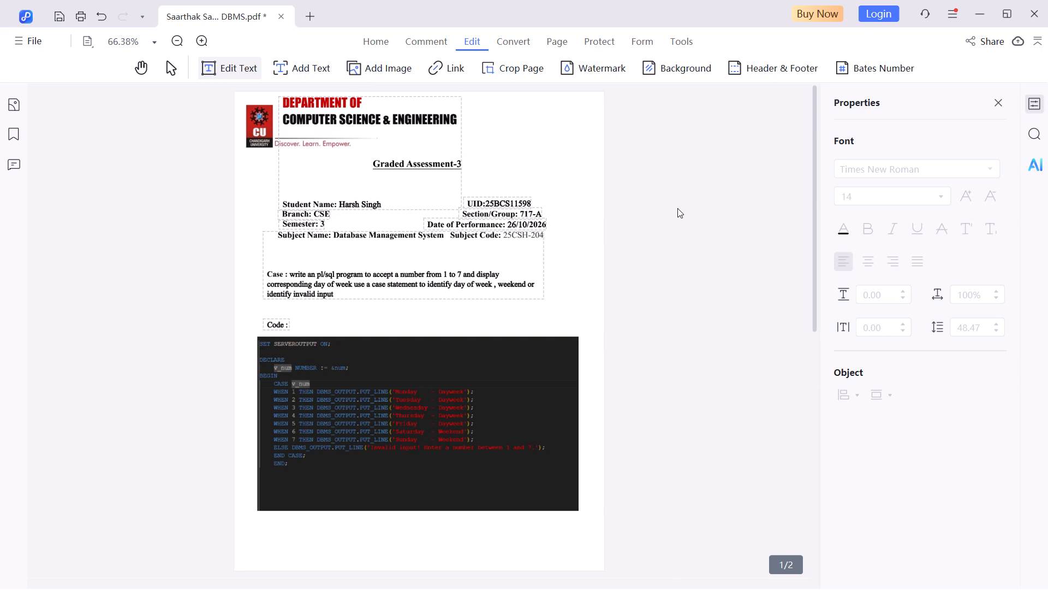
Save the report as a new PDF in Downloads named "DBMS graded assesment 3 Harsh".
scroll(677, 208, up, 2)
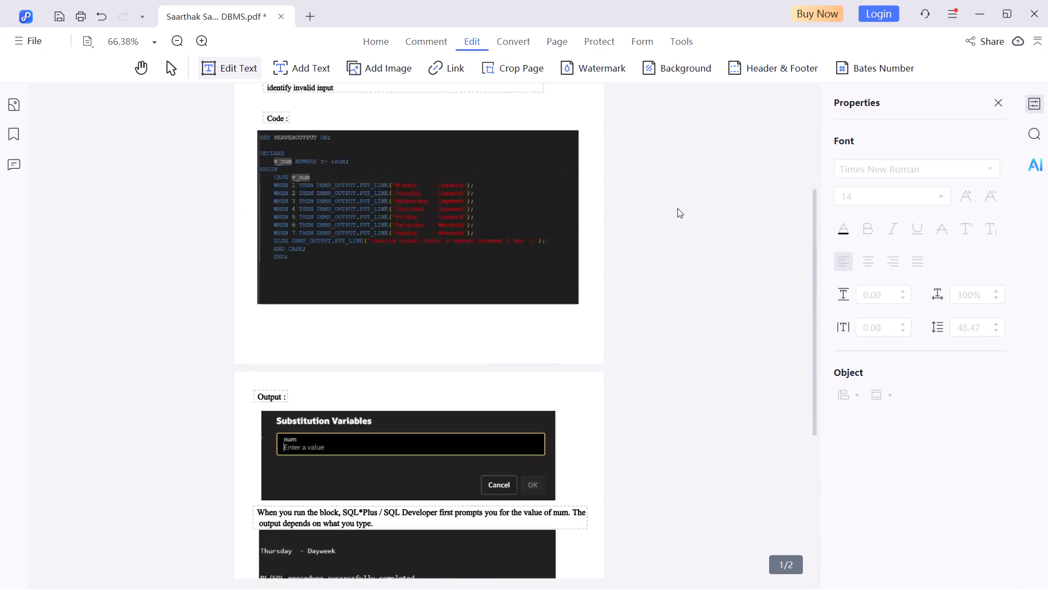
scroll(677, 208, up, 1)
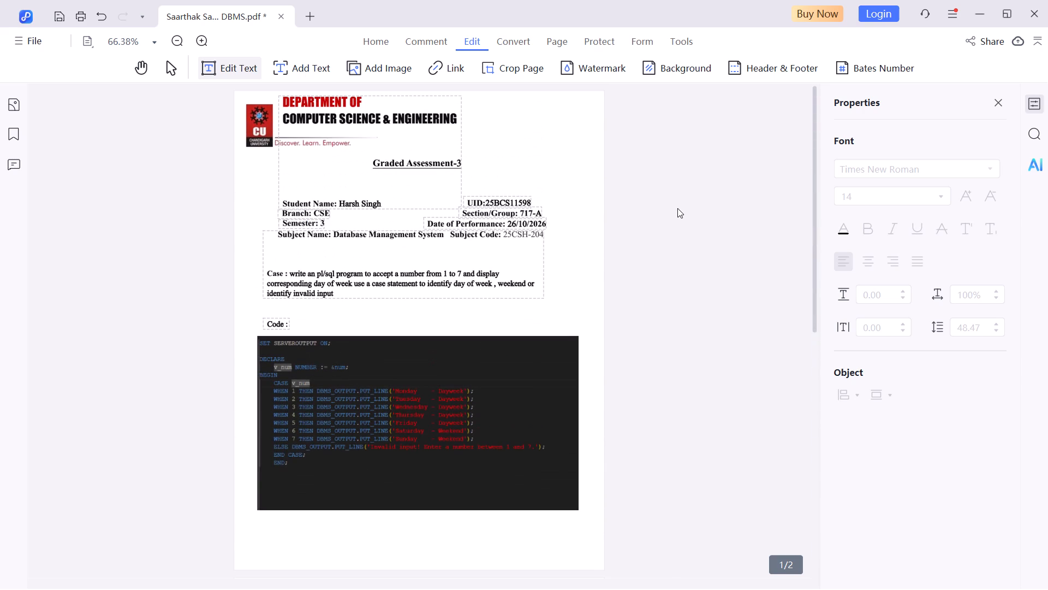
click(31, 41)
click(75, 159)
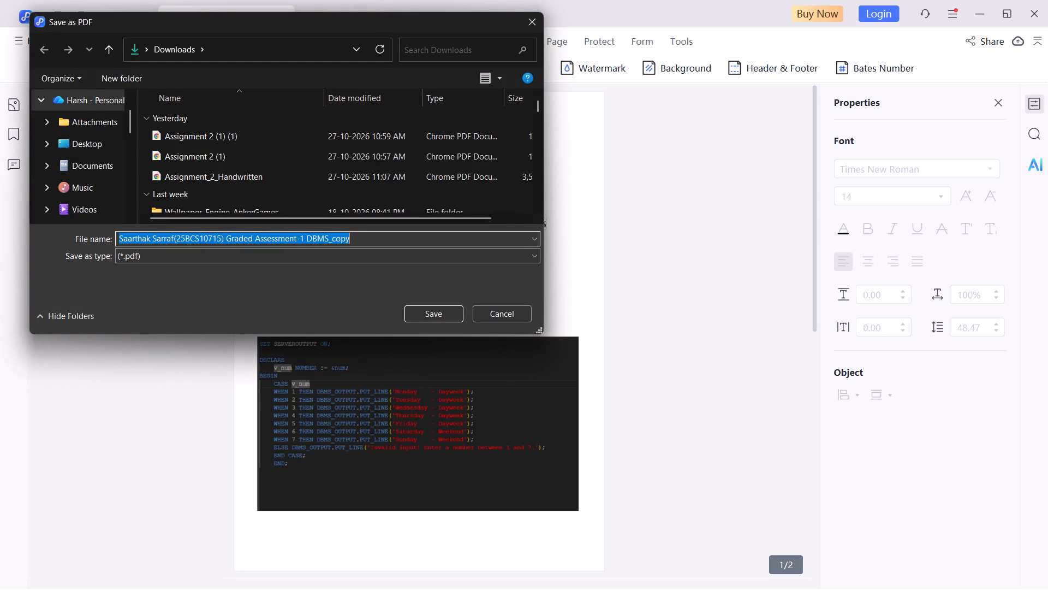
key(BackSpace)
text(DBMS)
key(space)
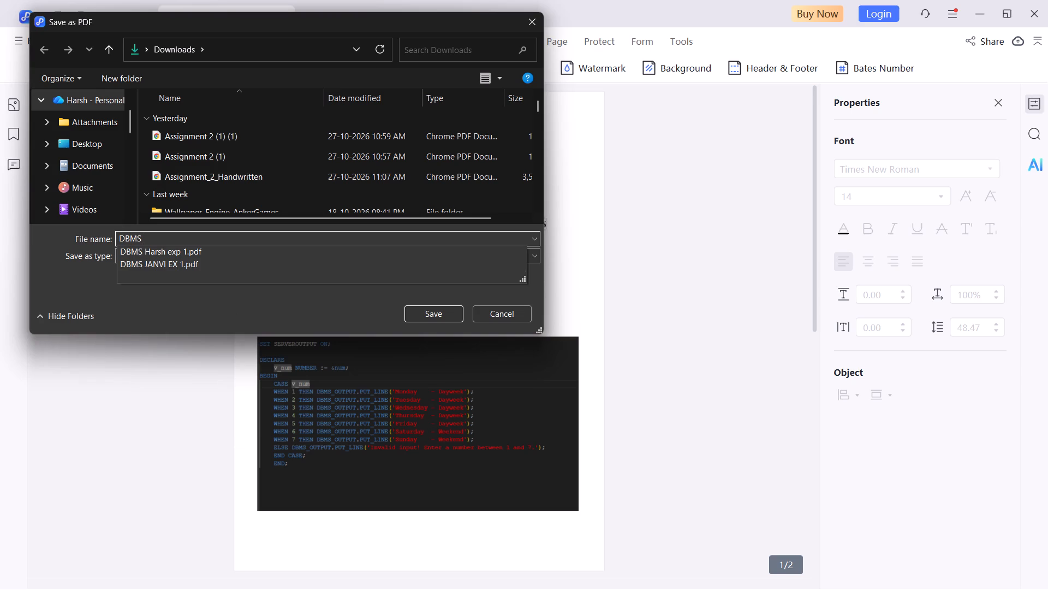
text(graded assesment 3)
key(space)
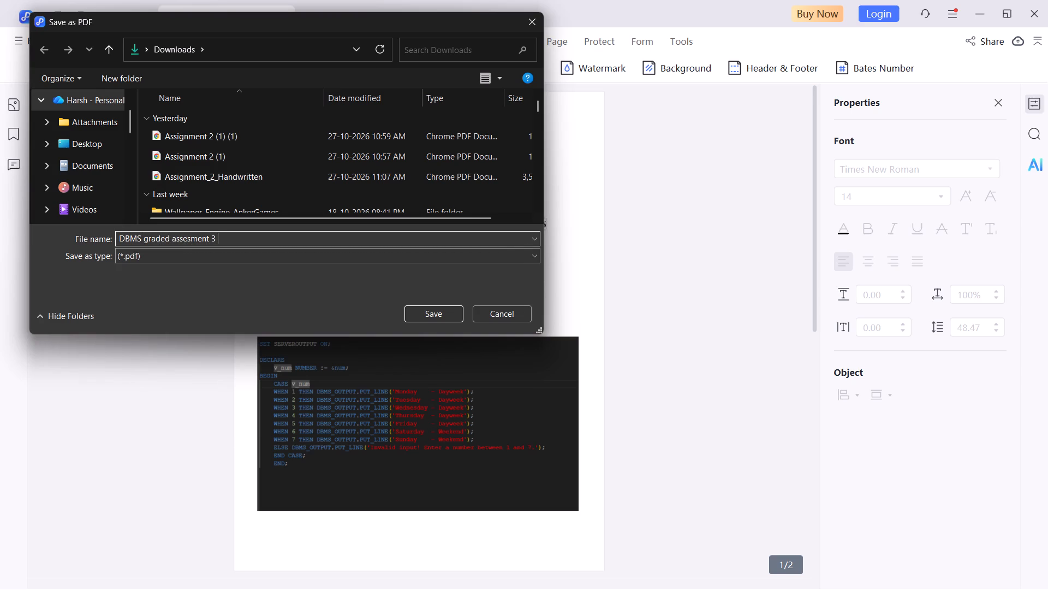
text(HArsh)
key(space)
key(BackSpace)
key(BackSpace)
key(BackSpace)
key(BackSpace)
key(BackSpace)
text(arsh)
key(space)
key(Return)
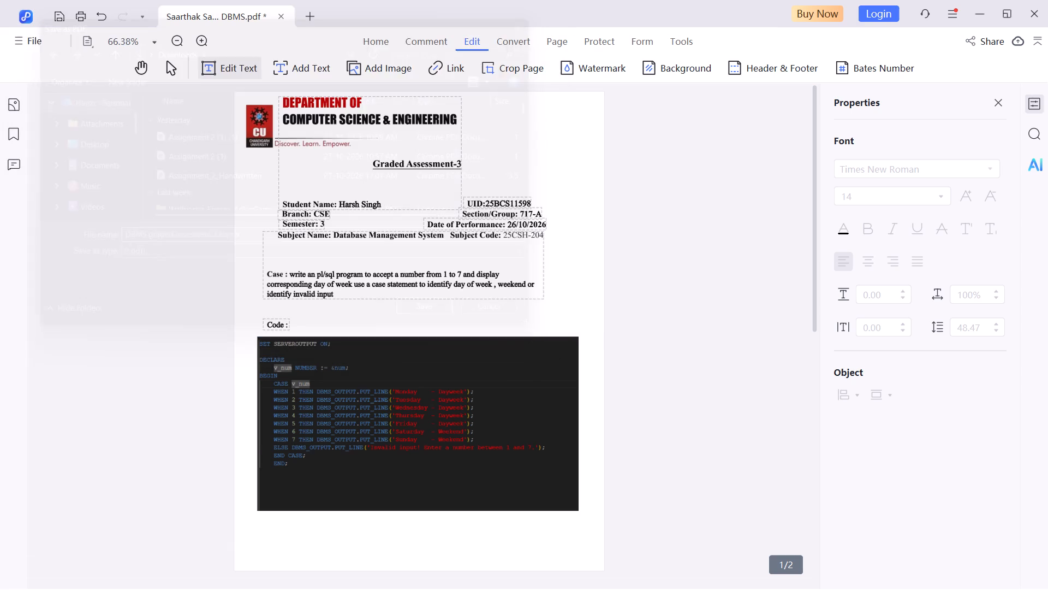
Close the PDF editor, answering its feedback request with "All good".
click(1037, 13)
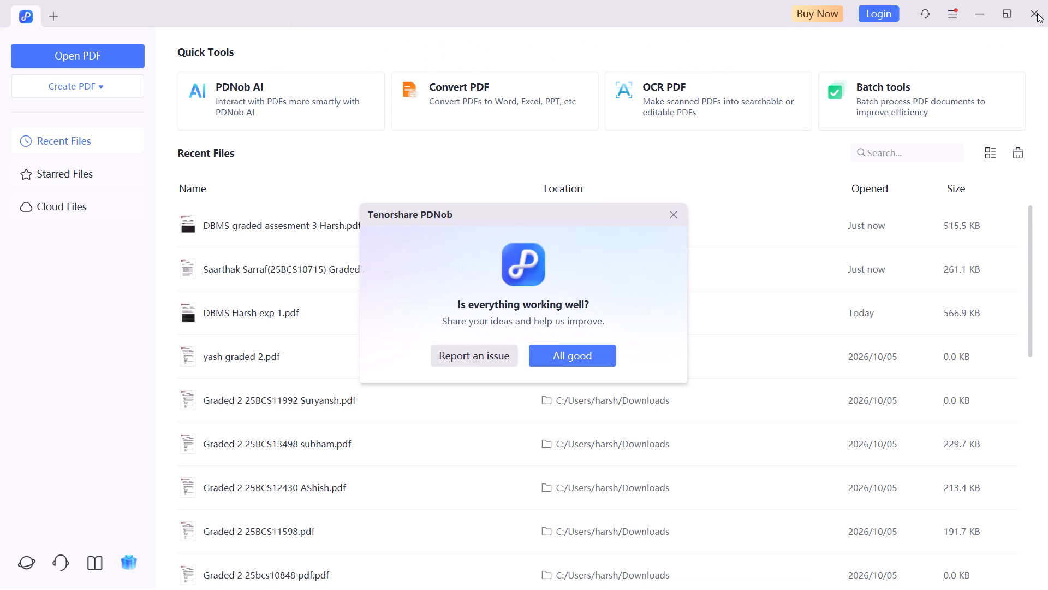
click(583, 365)
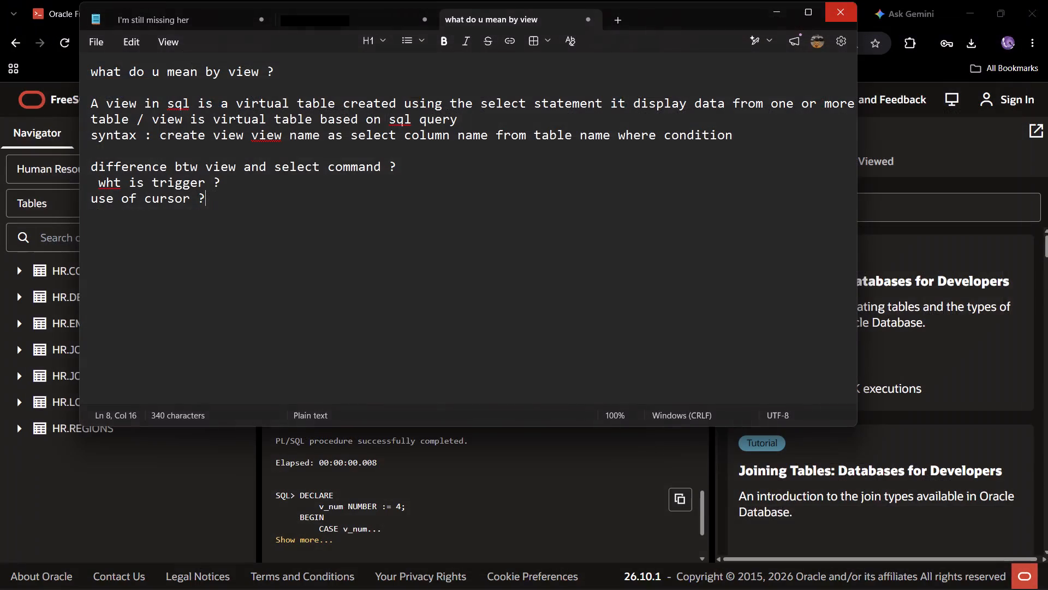
Close the Notepad notes and the FreeSQL worksheet browser window.
click(836, 12)
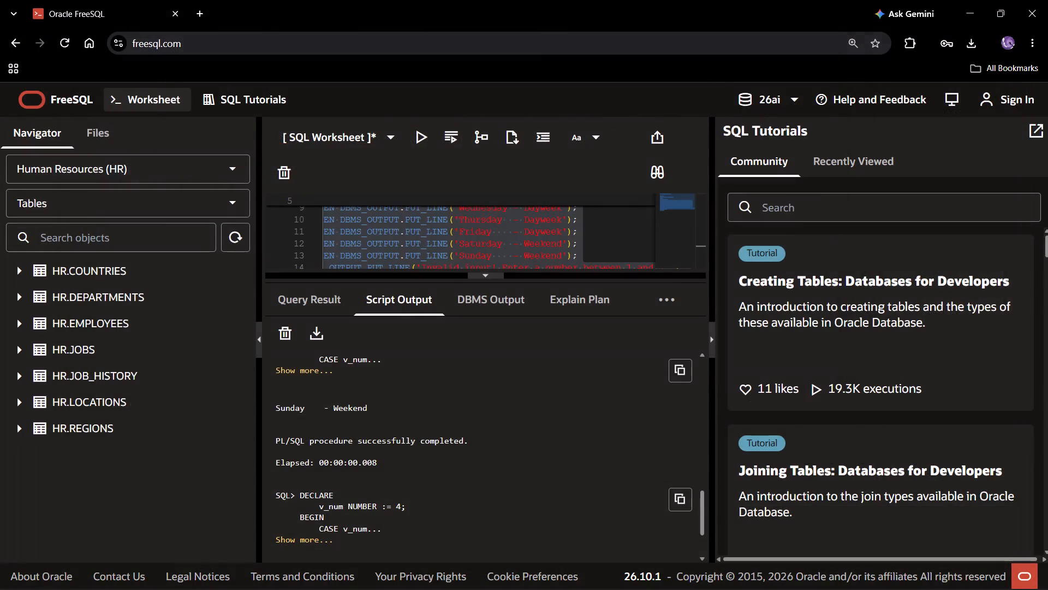
click(1047, 0)
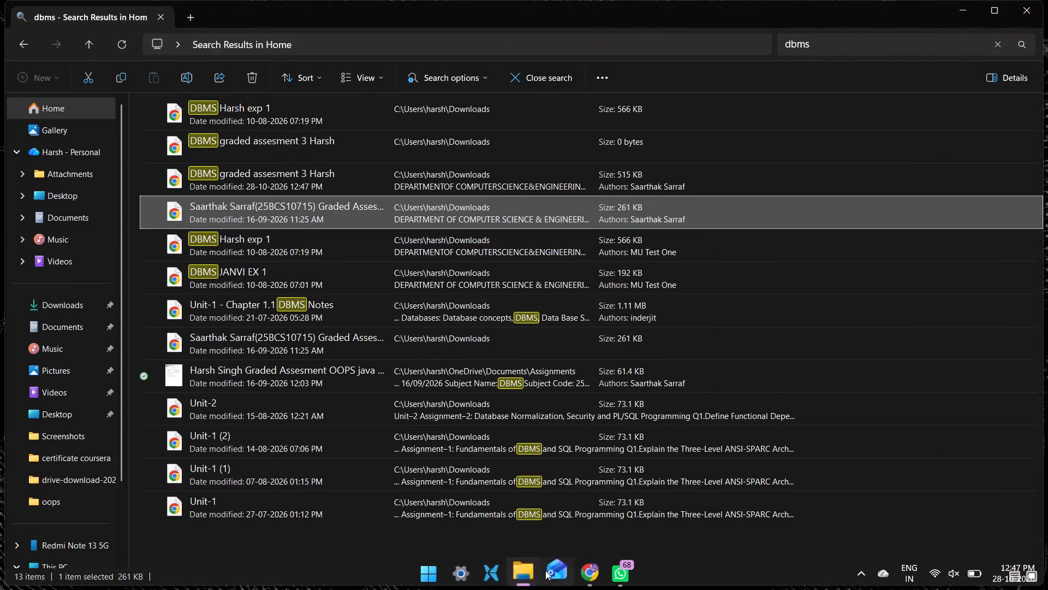